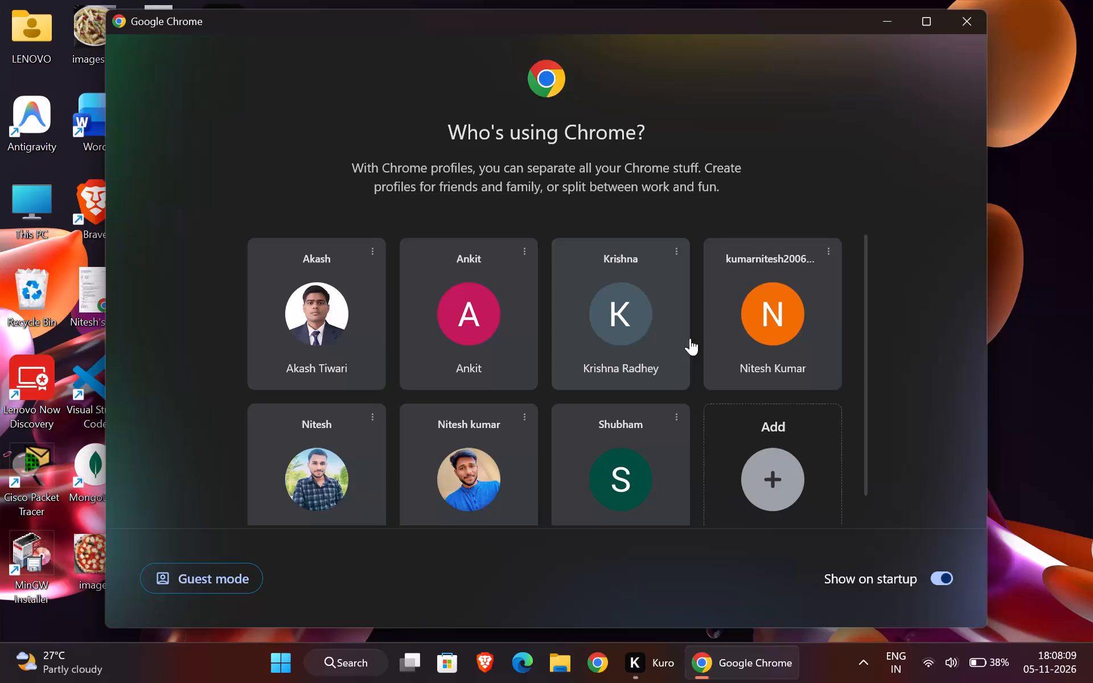
Open the Chrome profile that has the orange N avatar.
{"action": "left_click", "coordinate": [755, 330]}
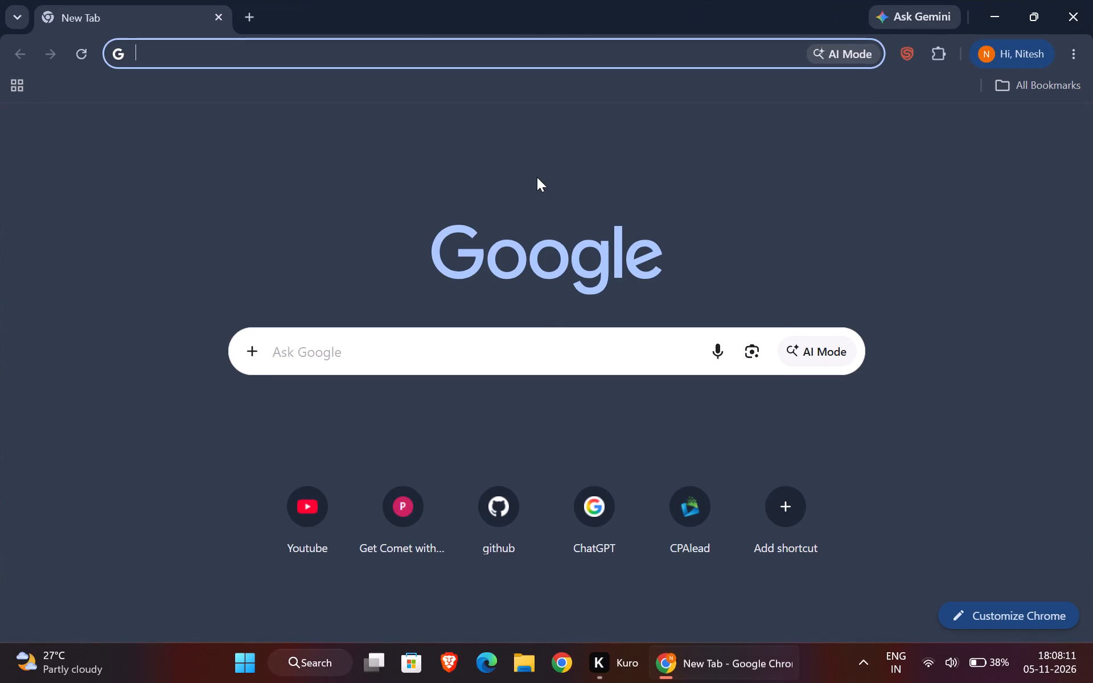
Start entering a web search or site name, correcting the mistyped text back to "g".
{"action": "left_click", "coordinate": [460, 61]}
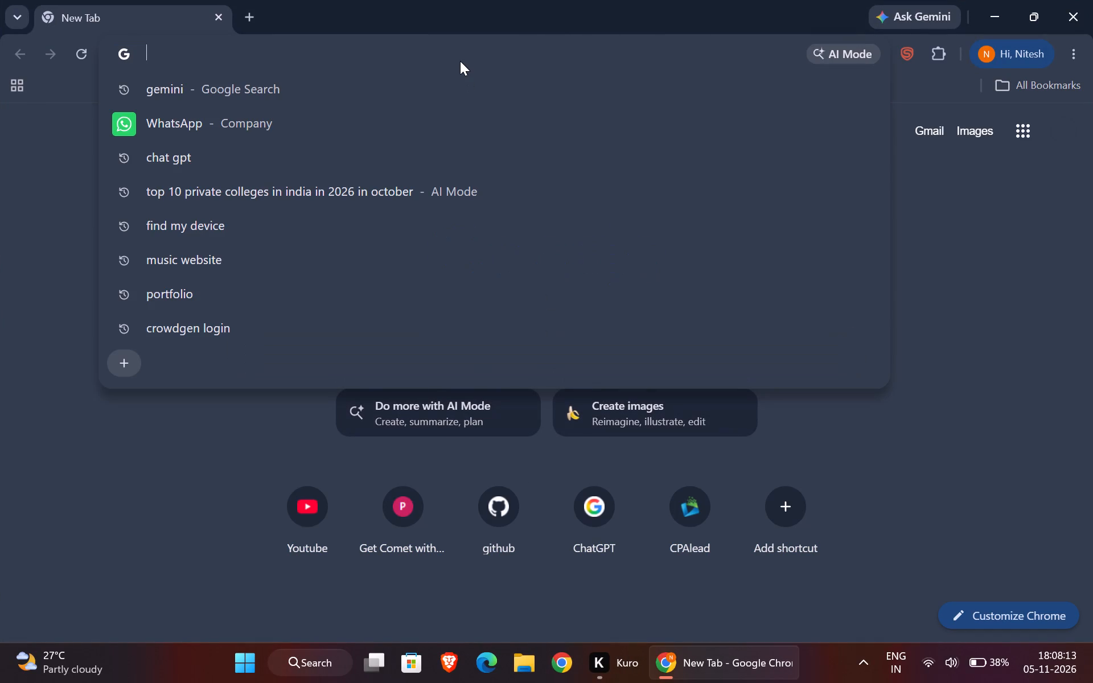
{"action": "type", "text": "gi"}
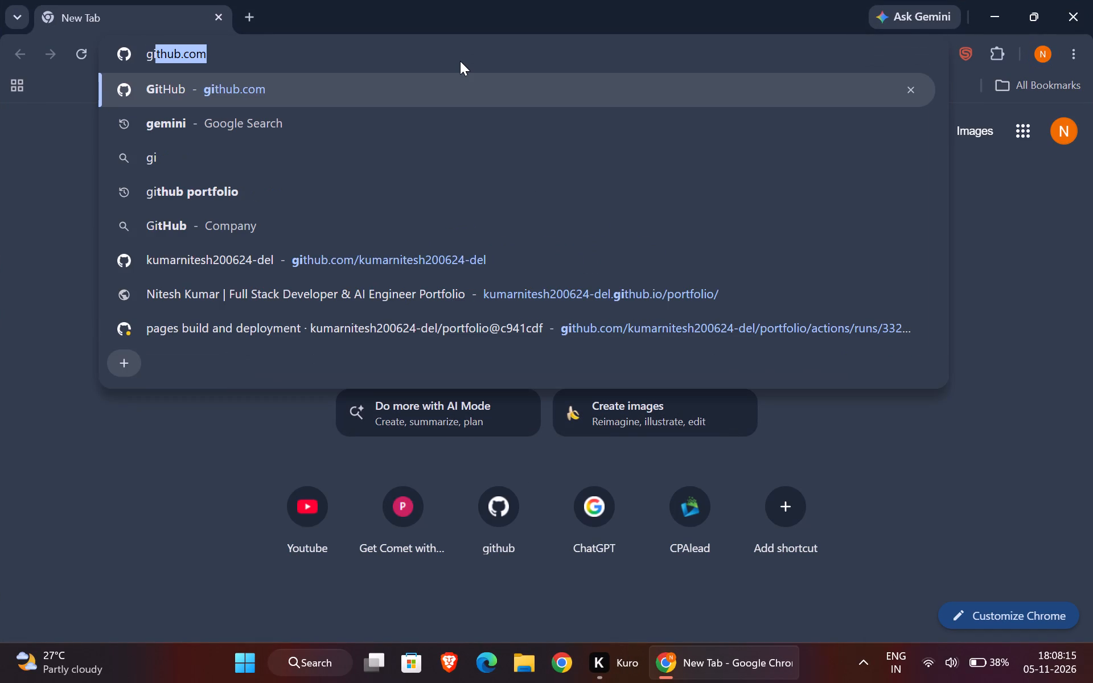
{"action": "key", "text": "m"}
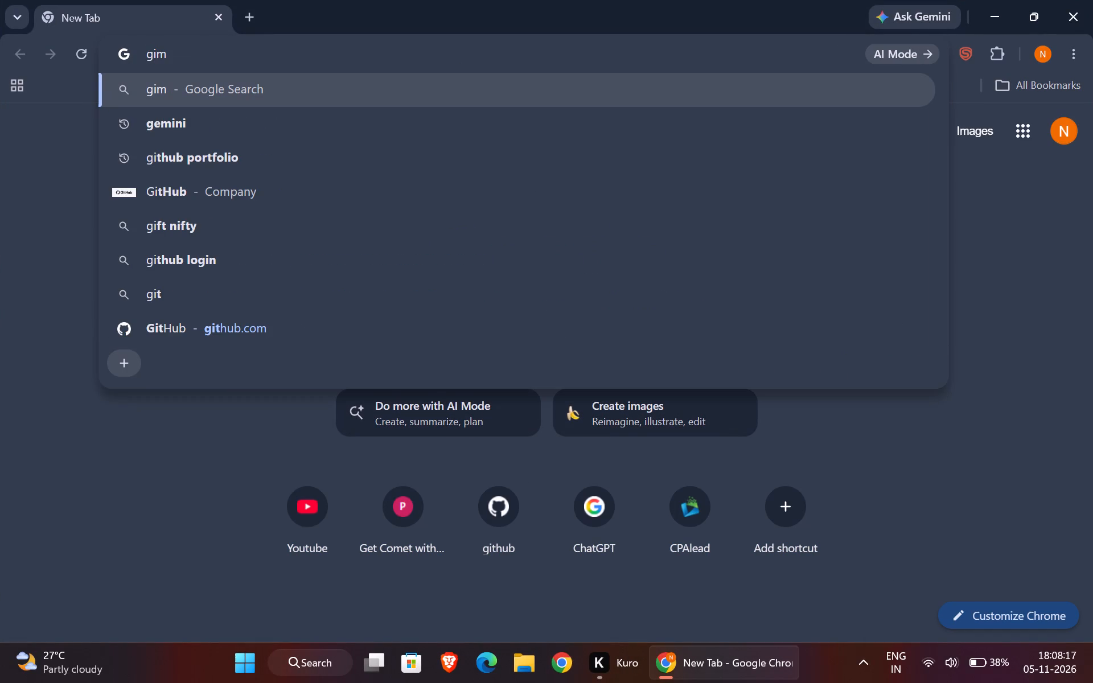
{"action": "key", "text": "BackSpace"}
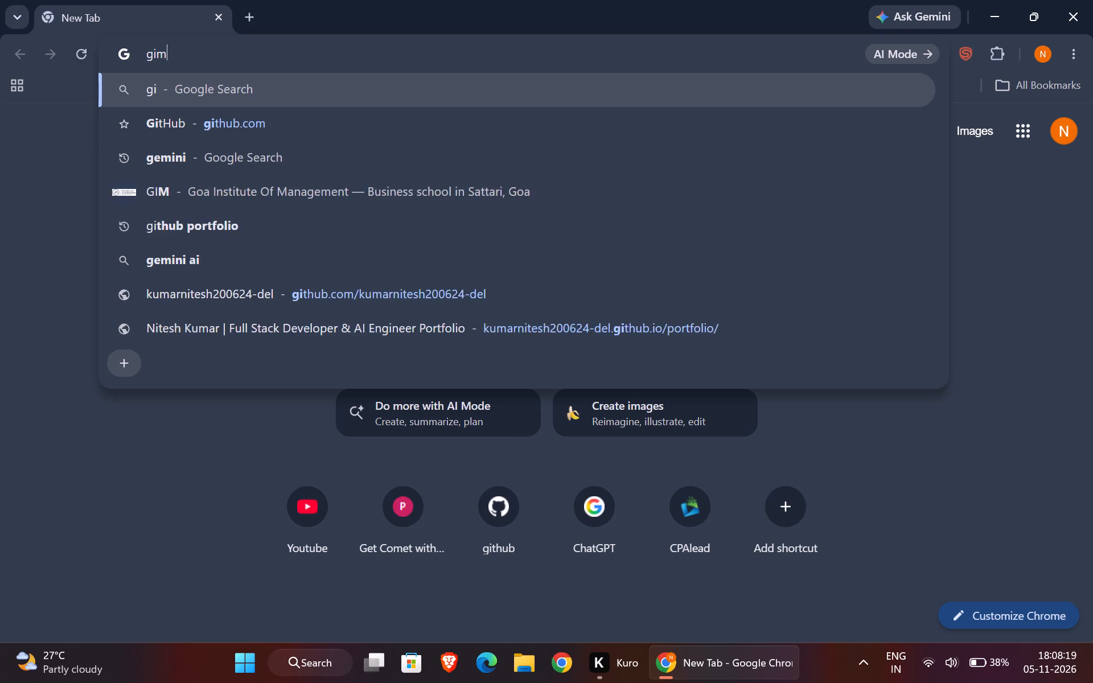
{"action": "key", "text": "BackSpace"}
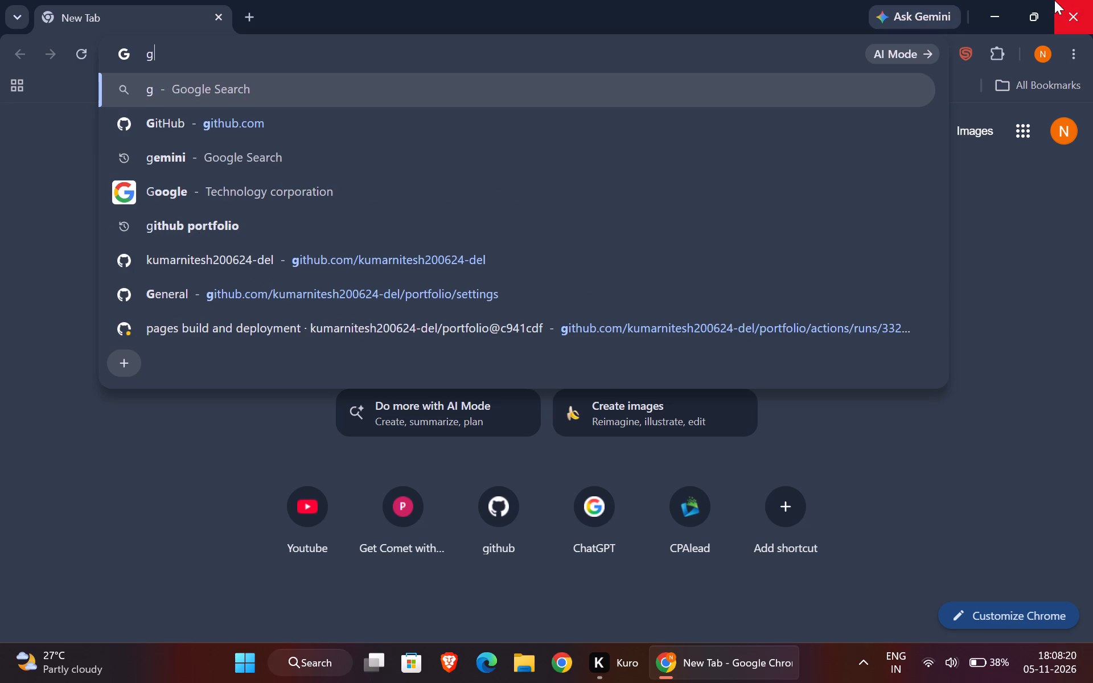
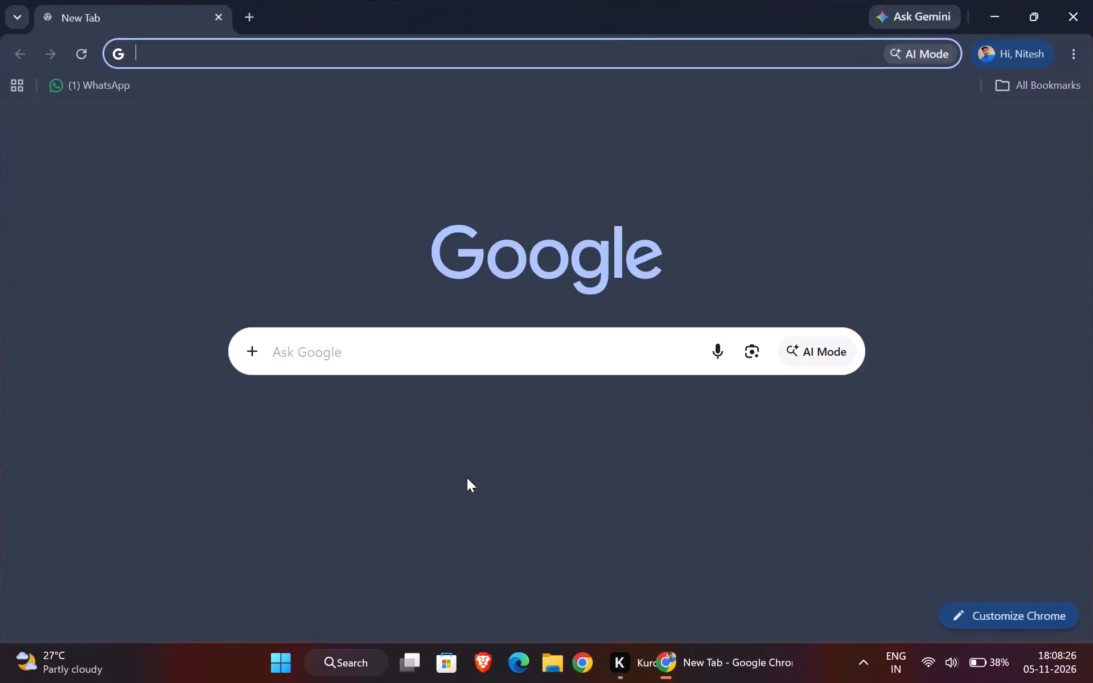
{"action": "type", "text": "gi"}
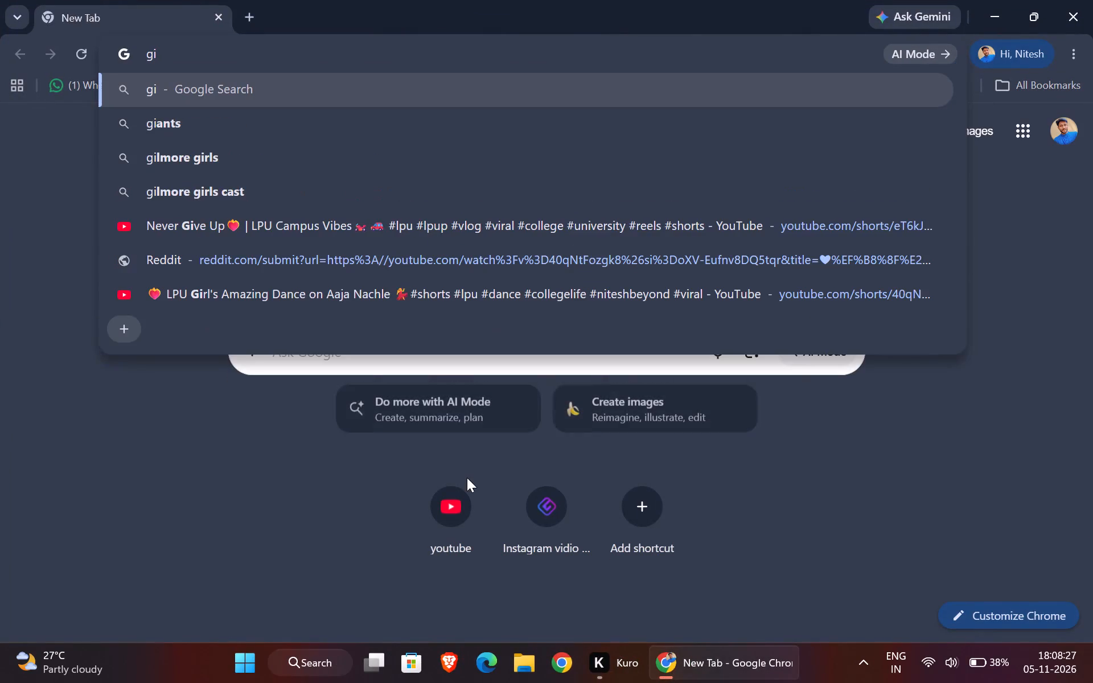
{"action": "key", "text": "m"}
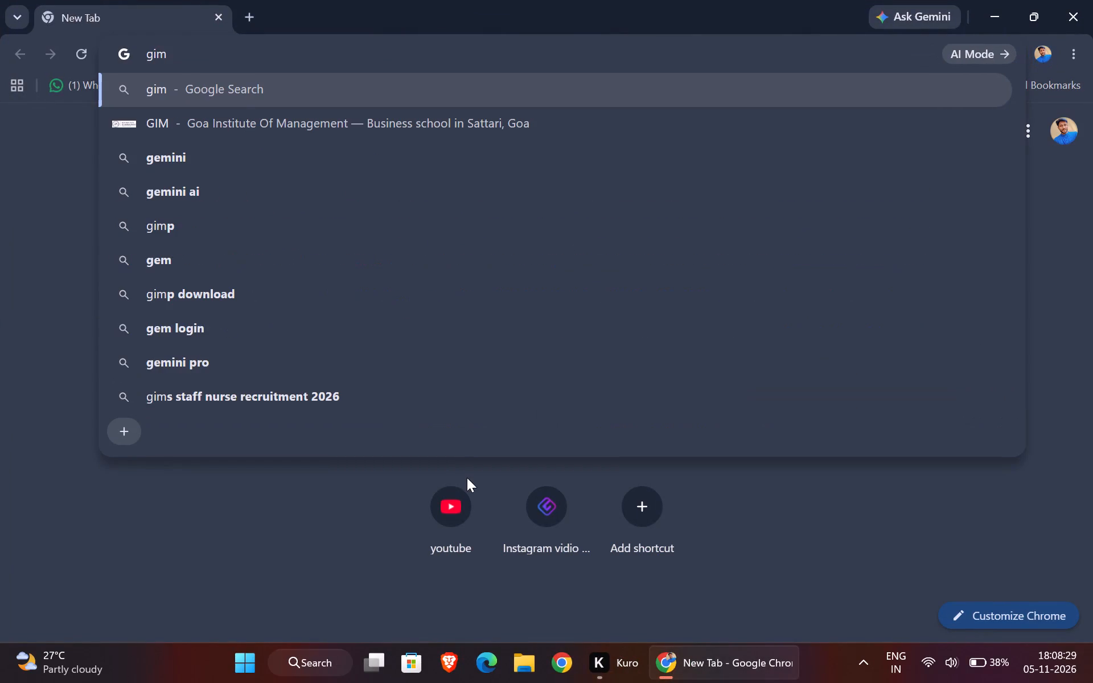
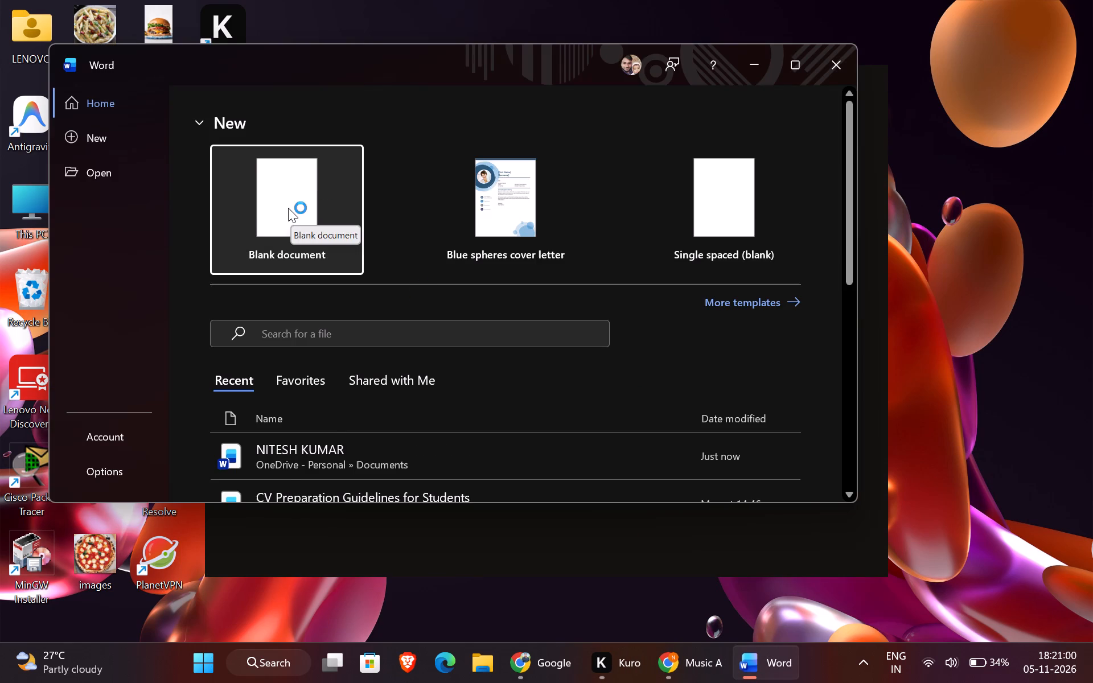
{"action": "left_click", "coordinate": [102, 104]}
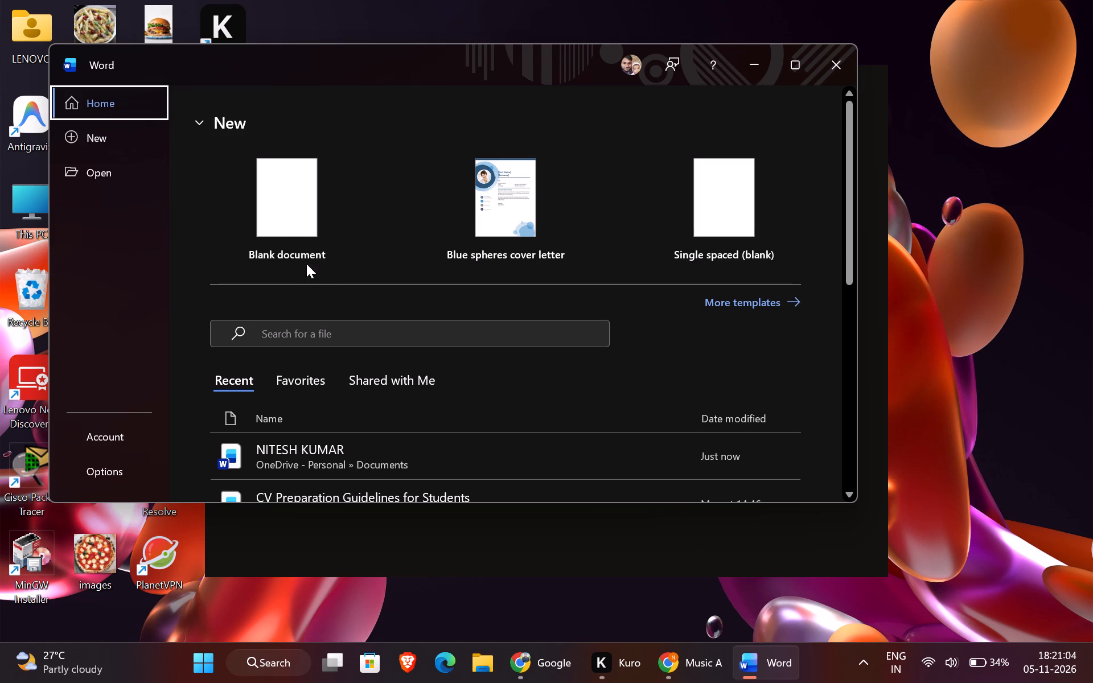
{"action": "double_click", "coordinate": [282, 227]}
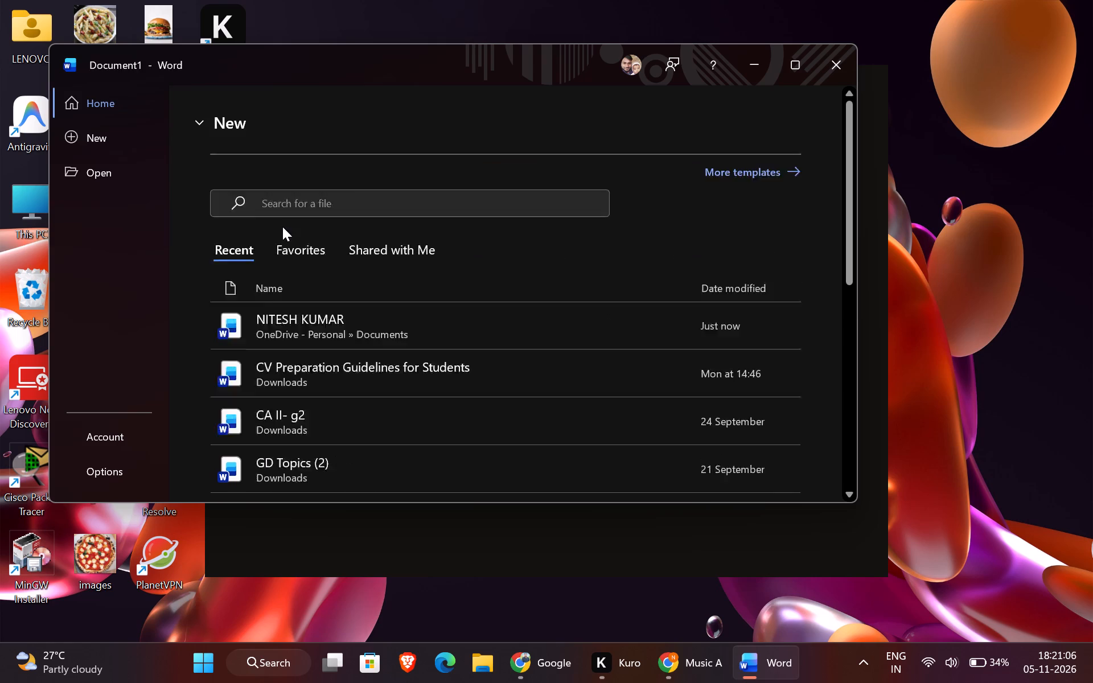
Open the file "Software Requirements Specification - Music Academy Website" from the Downloads folder.
{"action": "left_click", "coordinate": [78, 92]}
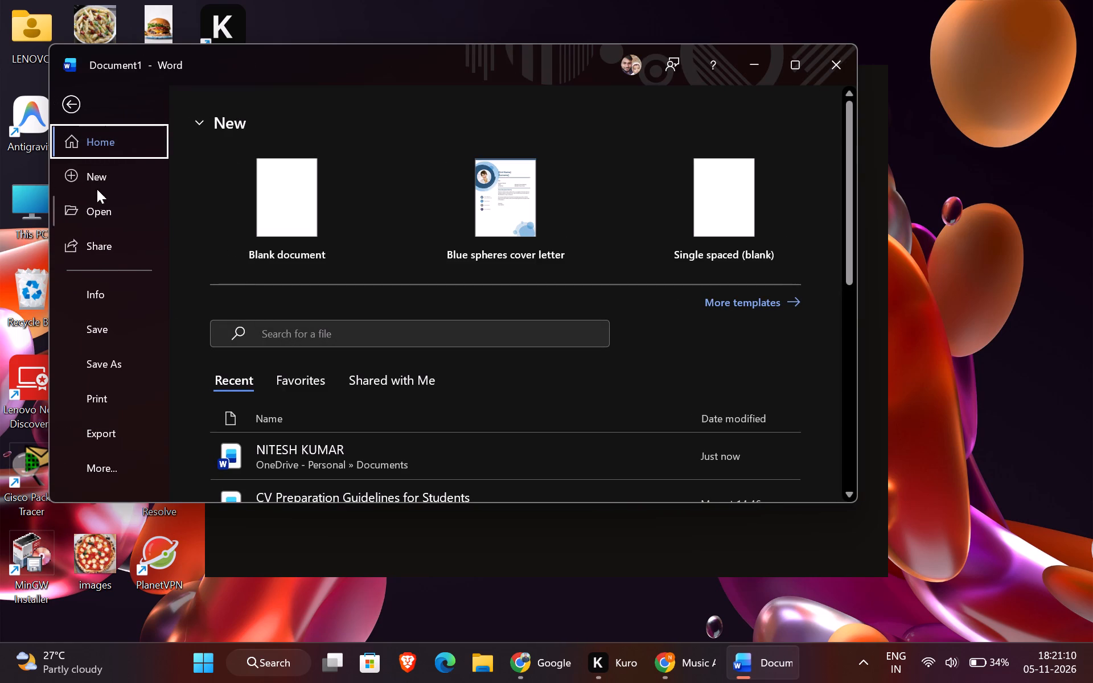
{"action": "left_click", "coordinate": [102, 215]}
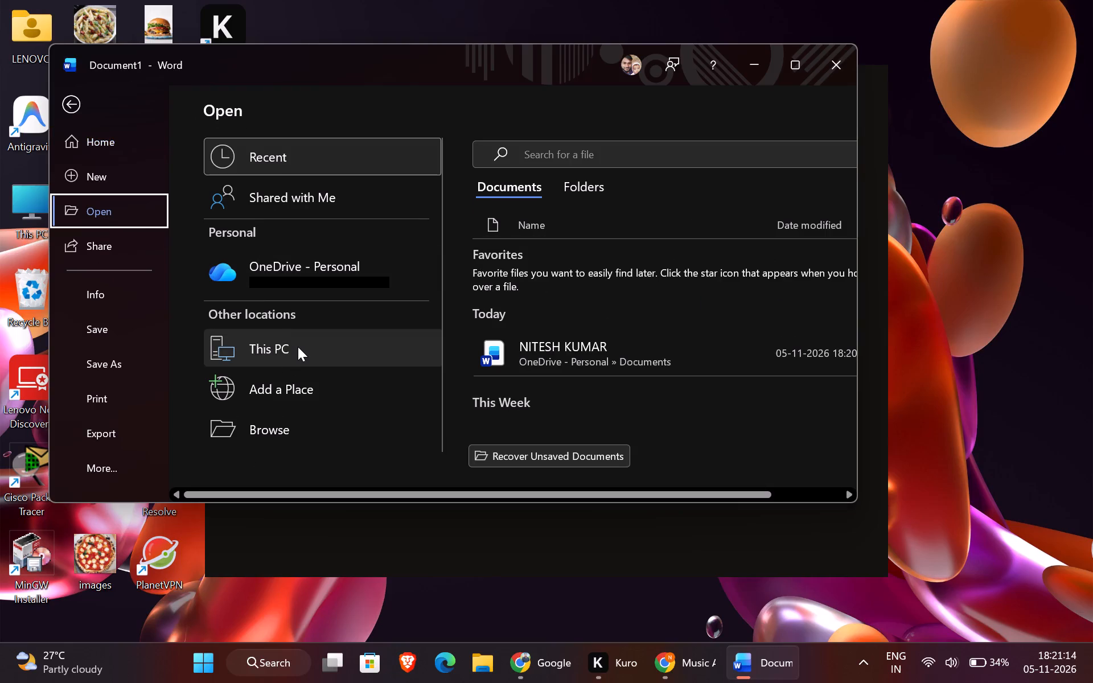
{"action": "left_click", "coordinate": [298, 347]}
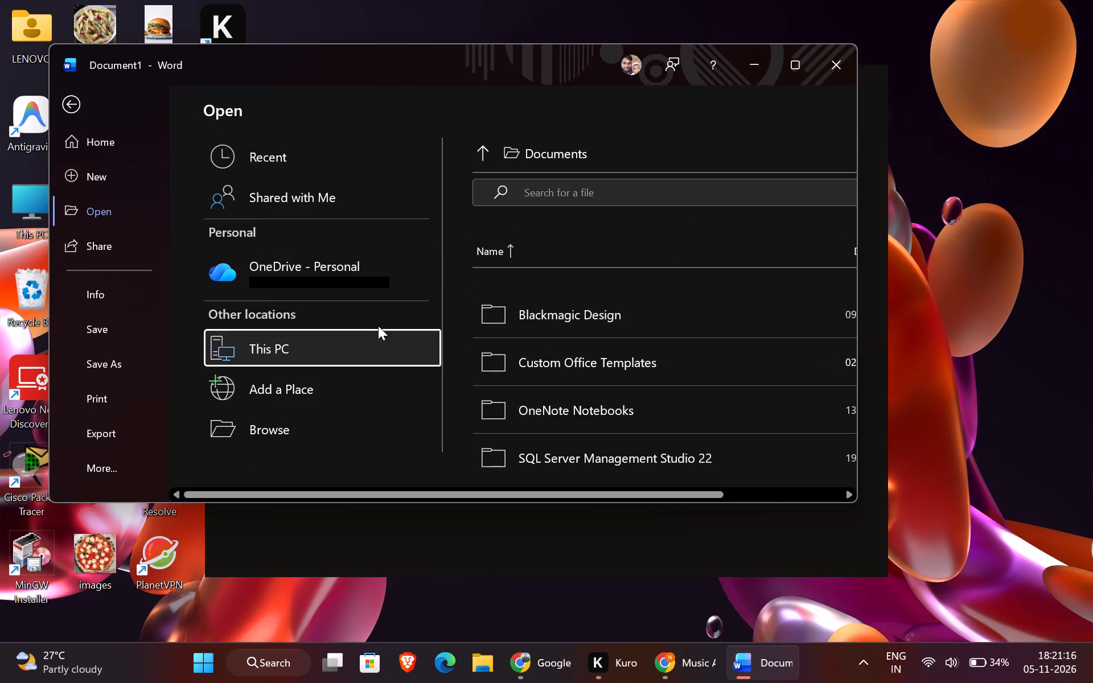
{"action": "double_click", "coordinate": [338, 344]}
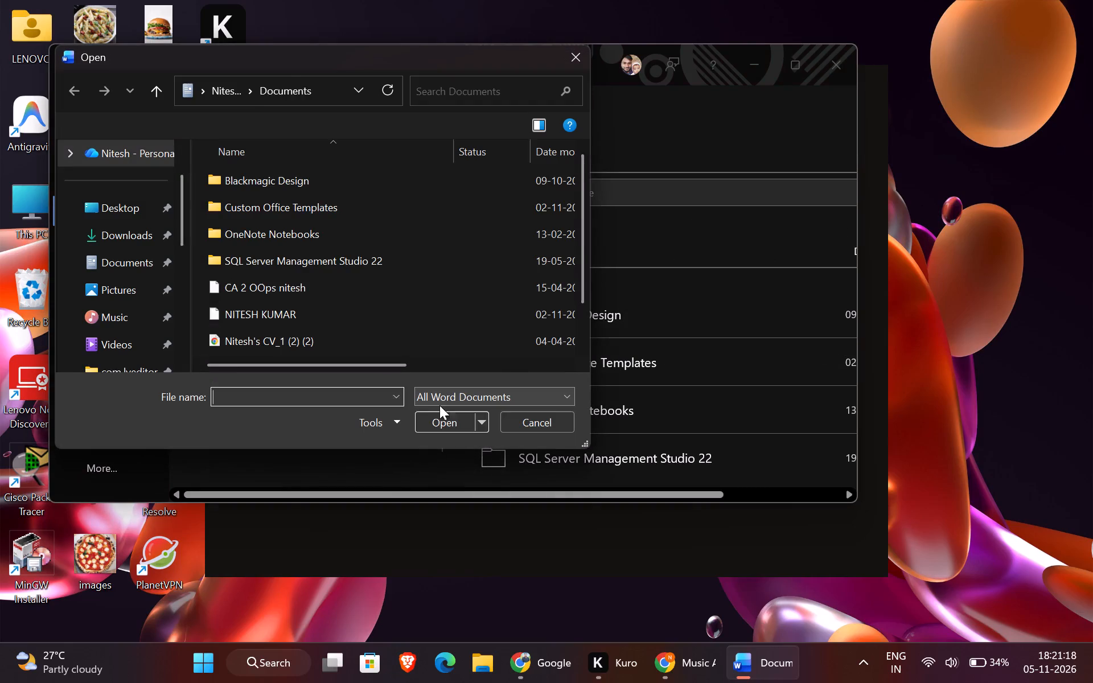
{"action": "double_click", "coordinate": [150, 236]}
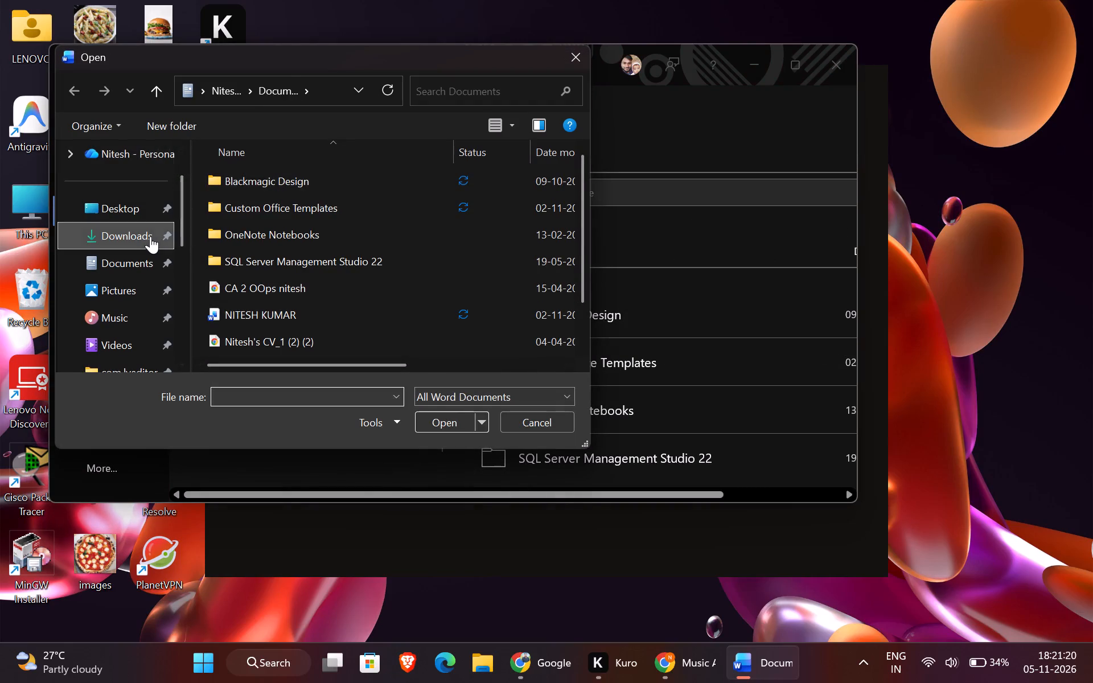
{"action": "left_click", "coordinate": [286, 184]}
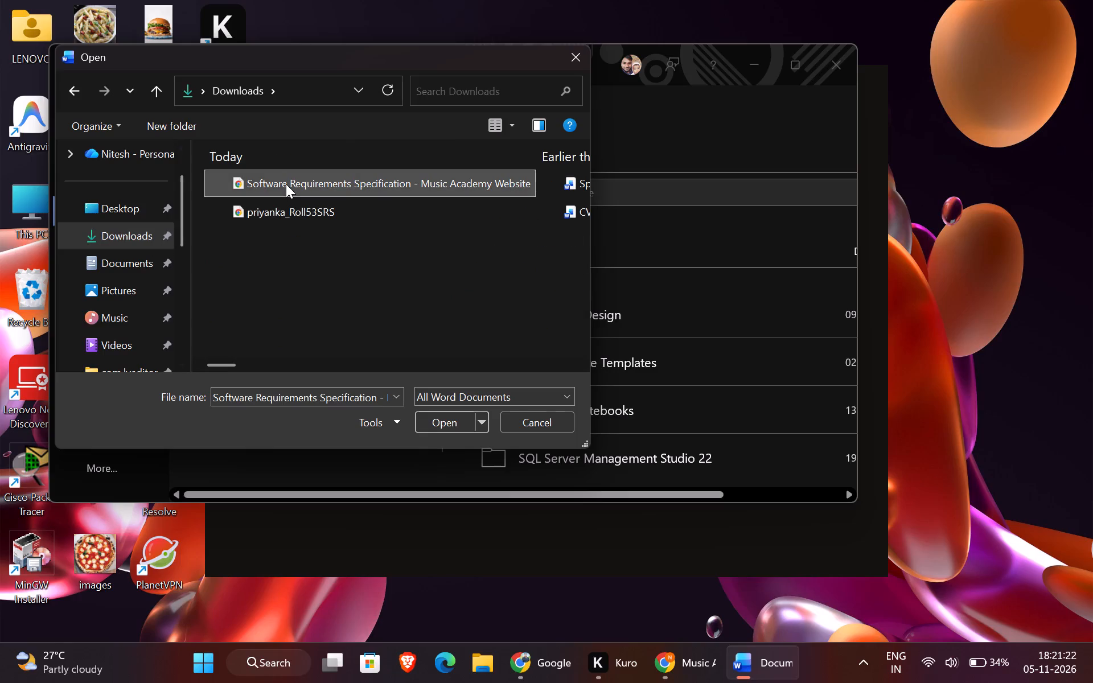
{"action": "double_click", "coordinate": [286, 184]}
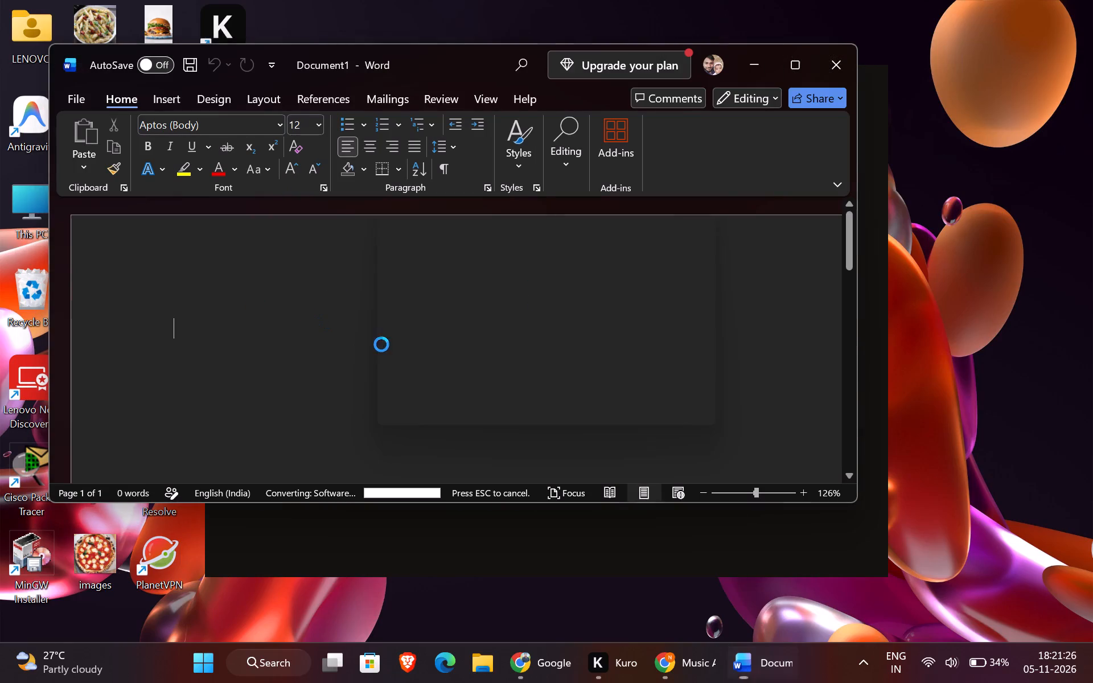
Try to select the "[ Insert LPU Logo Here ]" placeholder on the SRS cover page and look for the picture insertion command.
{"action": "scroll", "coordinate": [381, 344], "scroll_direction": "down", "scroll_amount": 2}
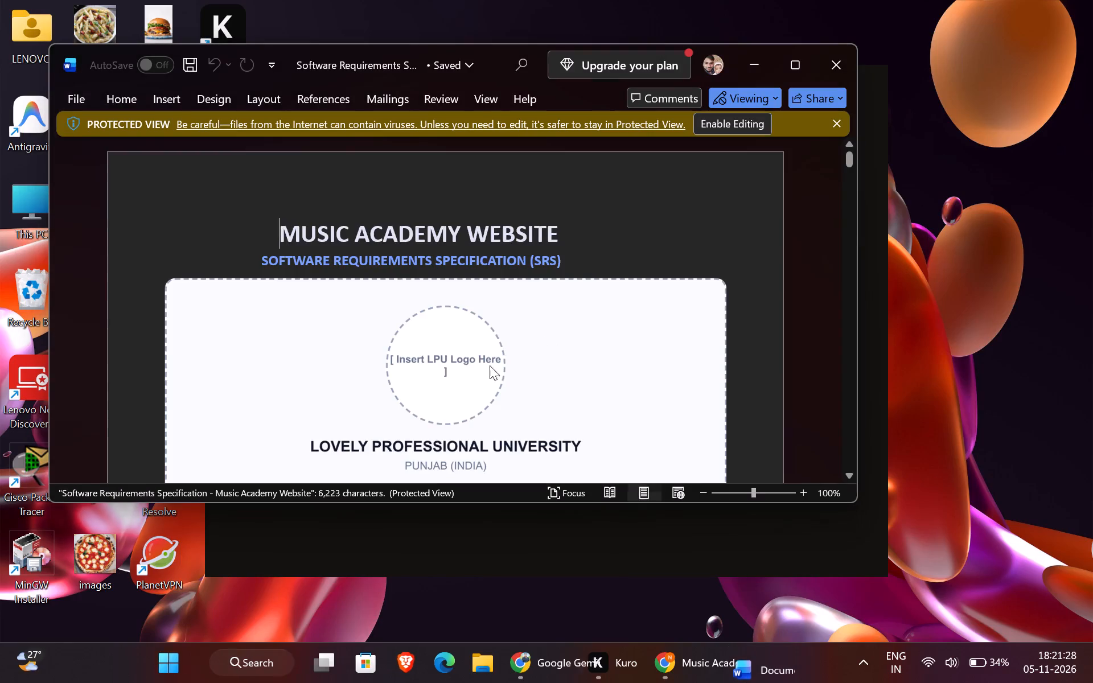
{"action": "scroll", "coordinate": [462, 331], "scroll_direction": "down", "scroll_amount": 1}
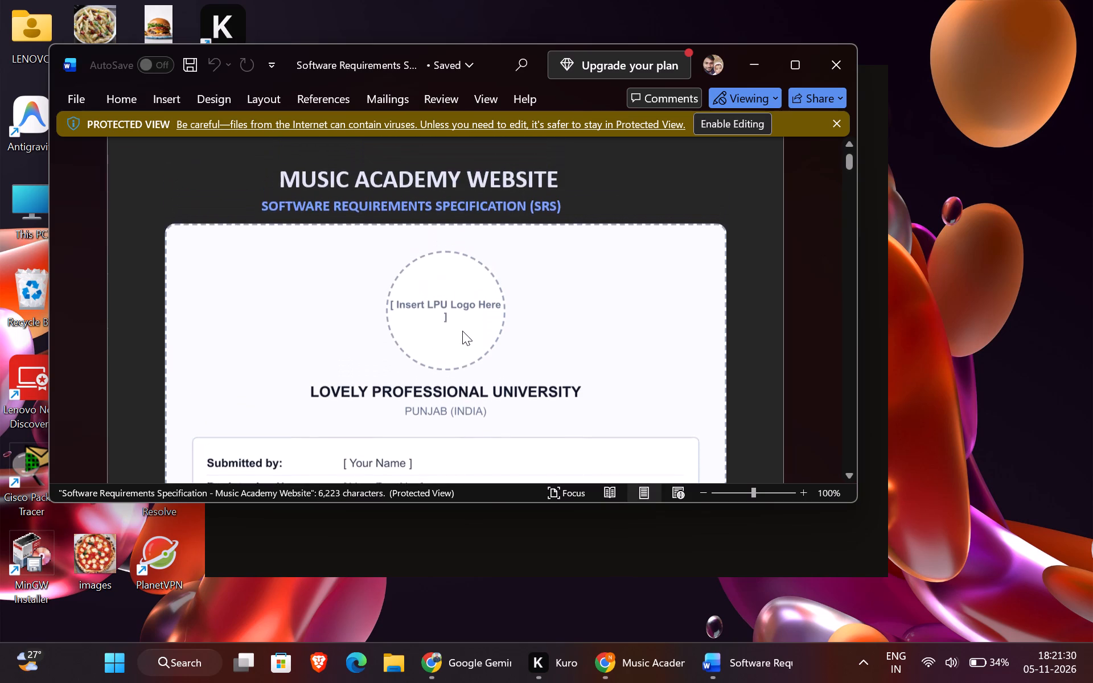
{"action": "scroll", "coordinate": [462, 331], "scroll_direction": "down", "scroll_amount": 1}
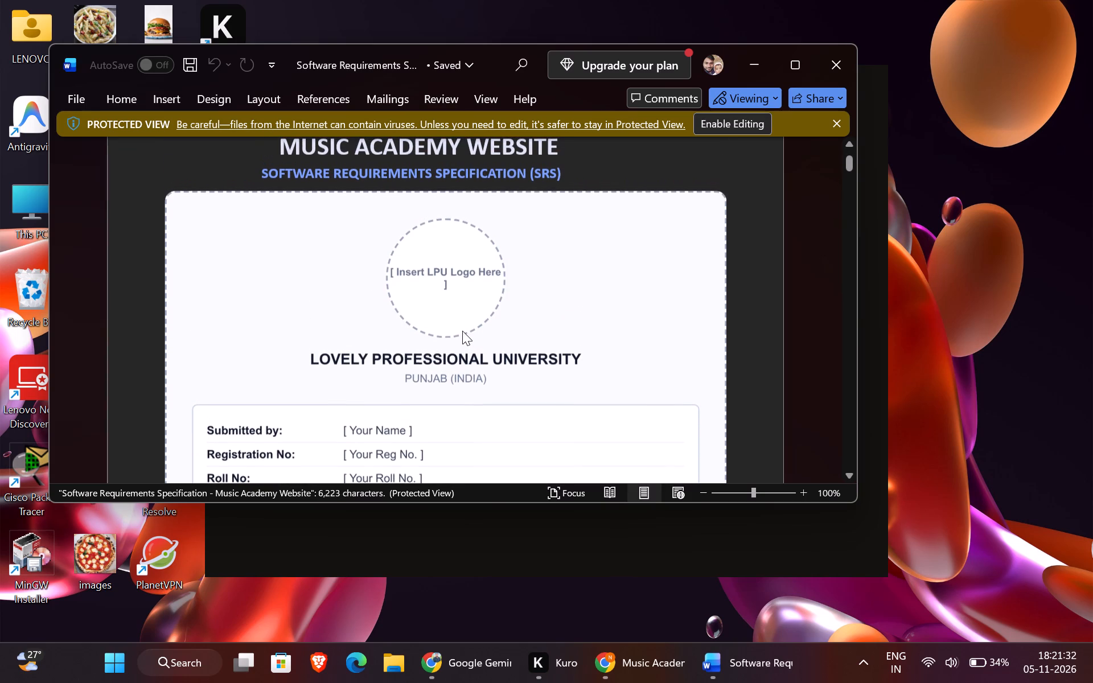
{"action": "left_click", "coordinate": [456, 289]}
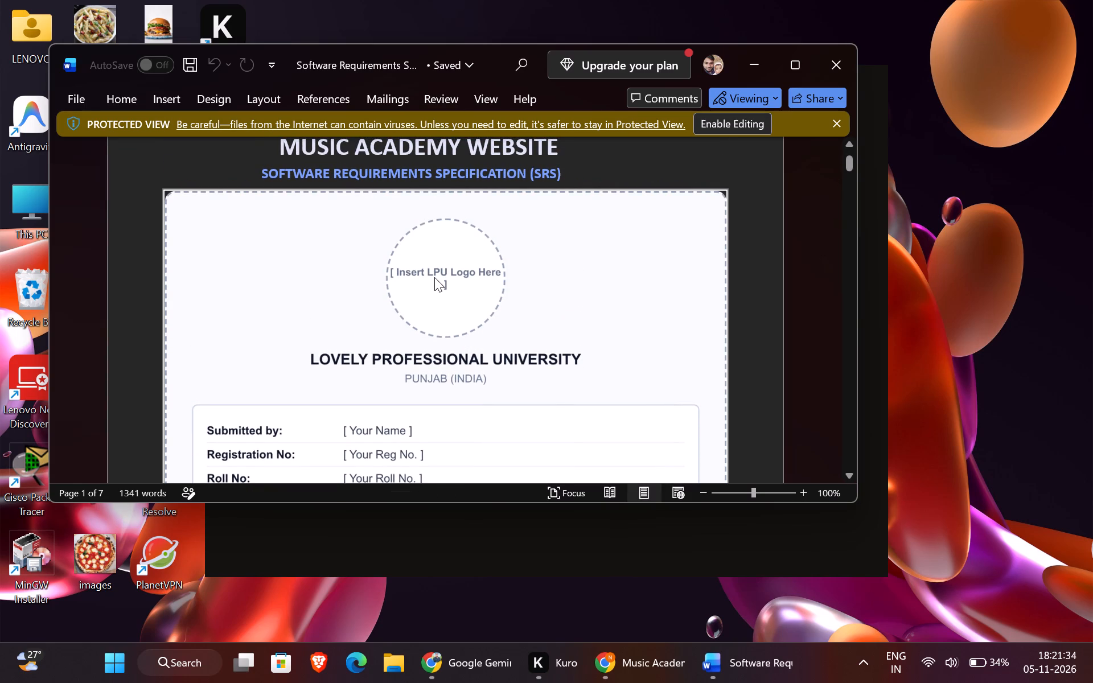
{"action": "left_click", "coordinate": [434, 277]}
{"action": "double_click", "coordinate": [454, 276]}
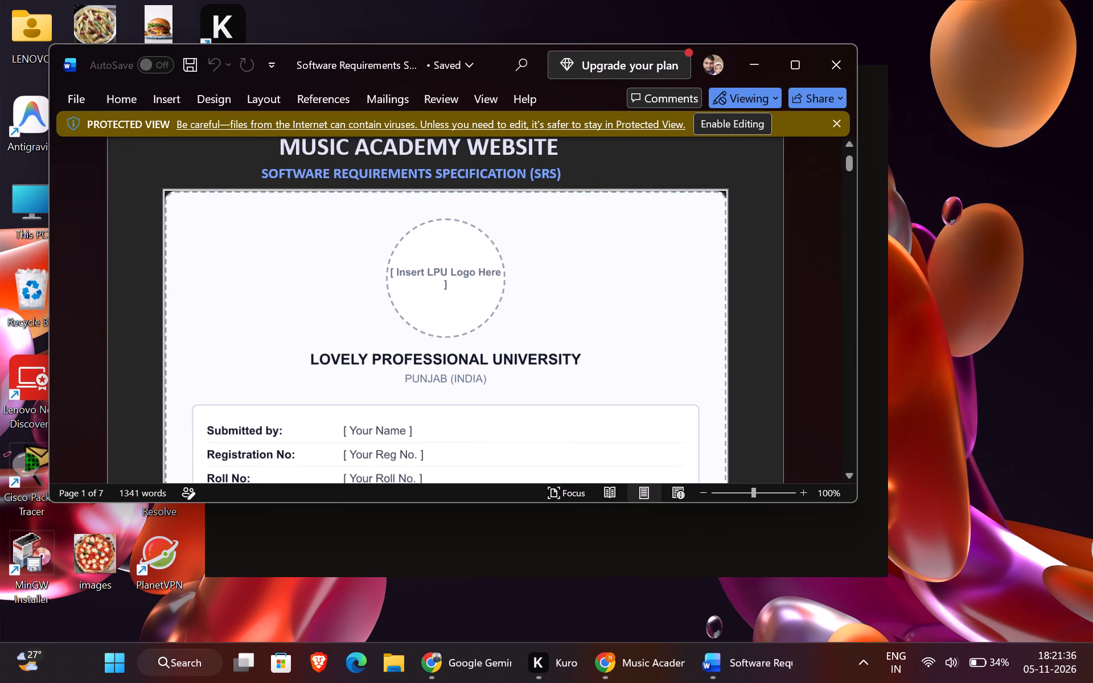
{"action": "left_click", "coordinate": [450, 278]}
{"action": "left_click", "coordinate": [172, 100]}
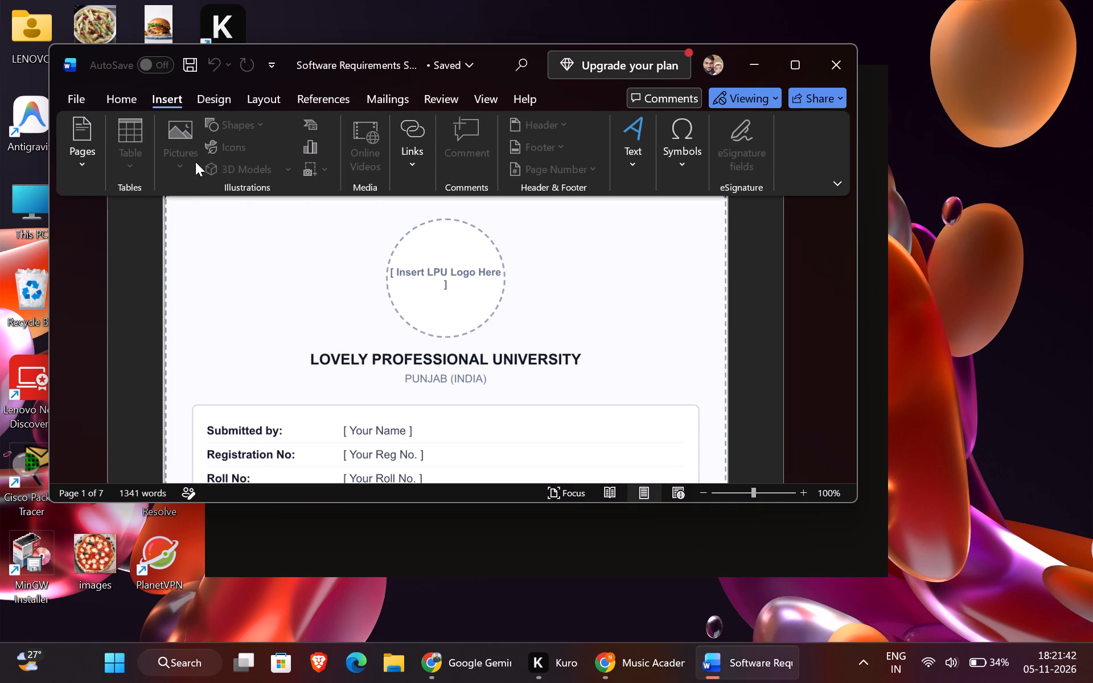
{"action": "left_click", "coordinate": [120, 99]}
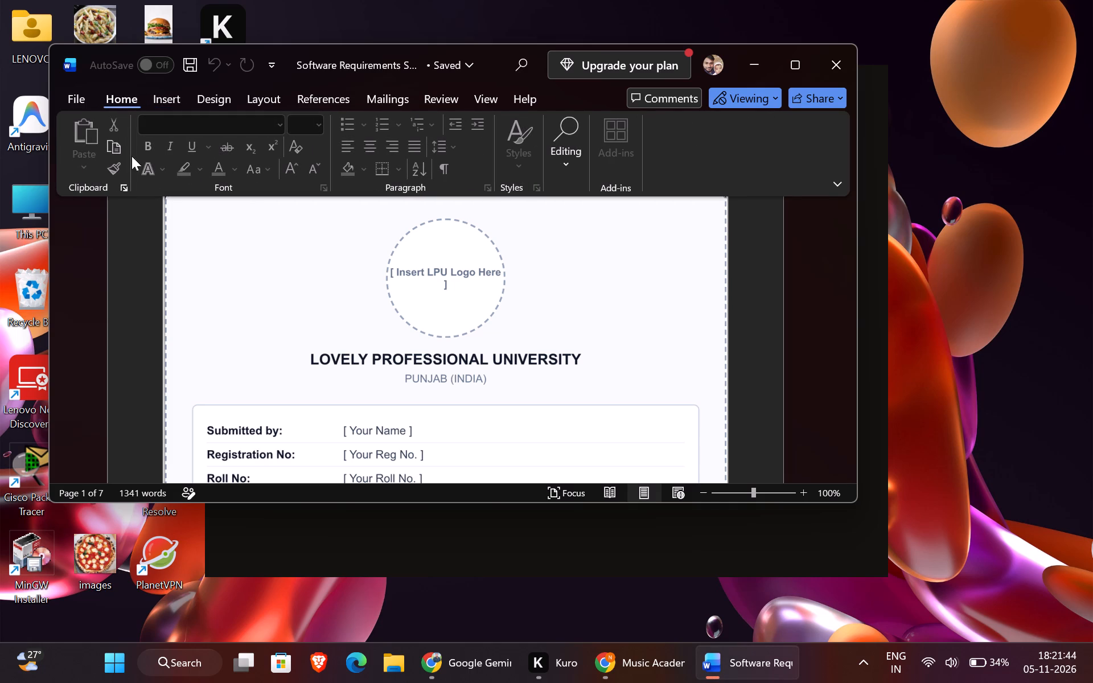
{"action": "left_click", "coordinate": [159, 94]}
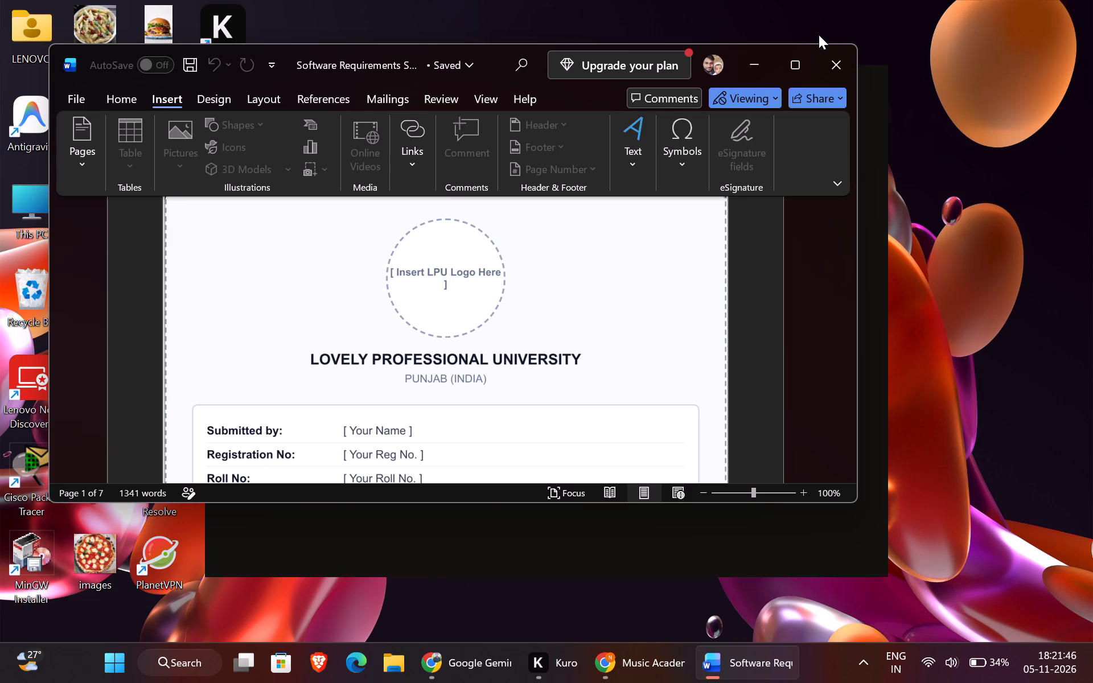
Maximize the SRS document window.
{"action": "left_click", "coordinate": [800, 55]}
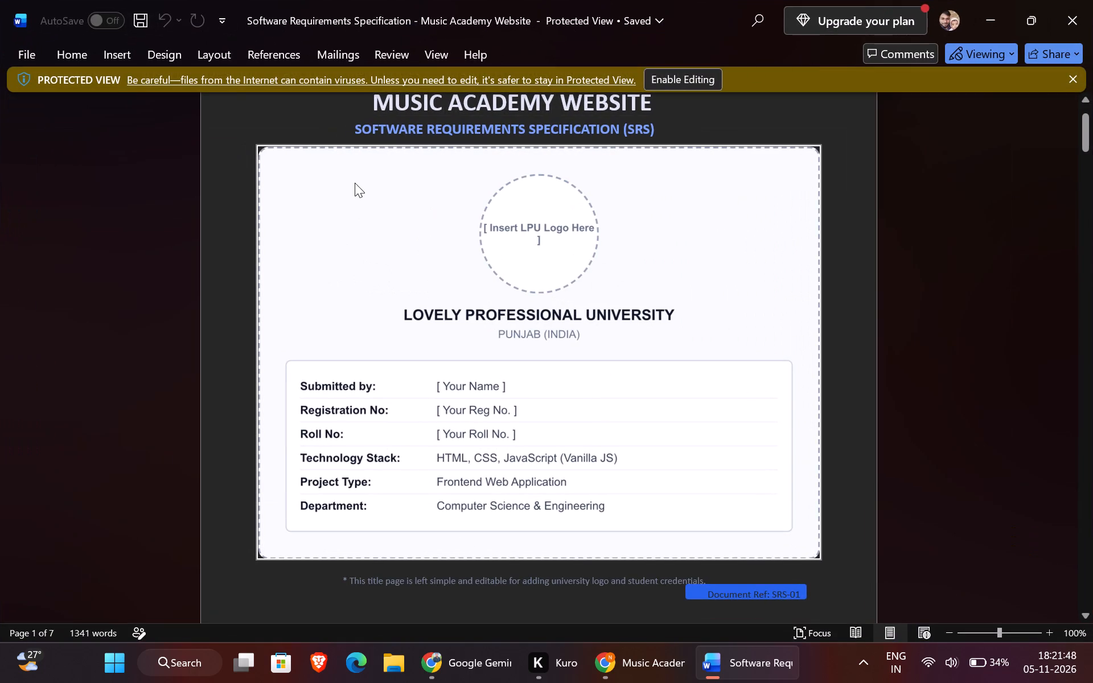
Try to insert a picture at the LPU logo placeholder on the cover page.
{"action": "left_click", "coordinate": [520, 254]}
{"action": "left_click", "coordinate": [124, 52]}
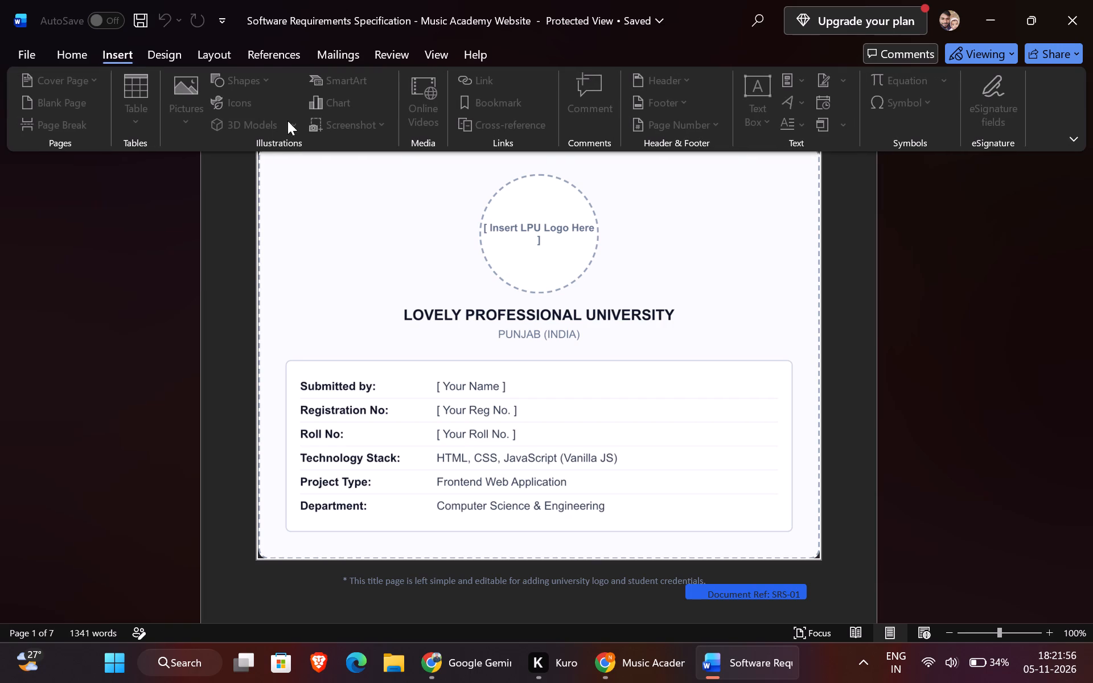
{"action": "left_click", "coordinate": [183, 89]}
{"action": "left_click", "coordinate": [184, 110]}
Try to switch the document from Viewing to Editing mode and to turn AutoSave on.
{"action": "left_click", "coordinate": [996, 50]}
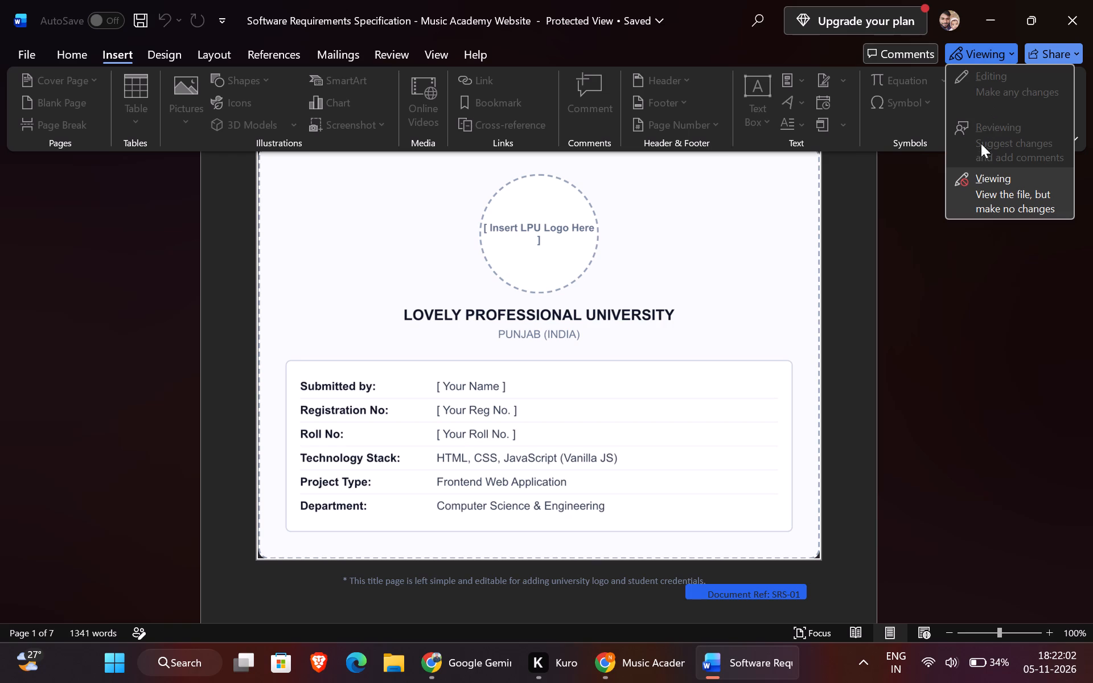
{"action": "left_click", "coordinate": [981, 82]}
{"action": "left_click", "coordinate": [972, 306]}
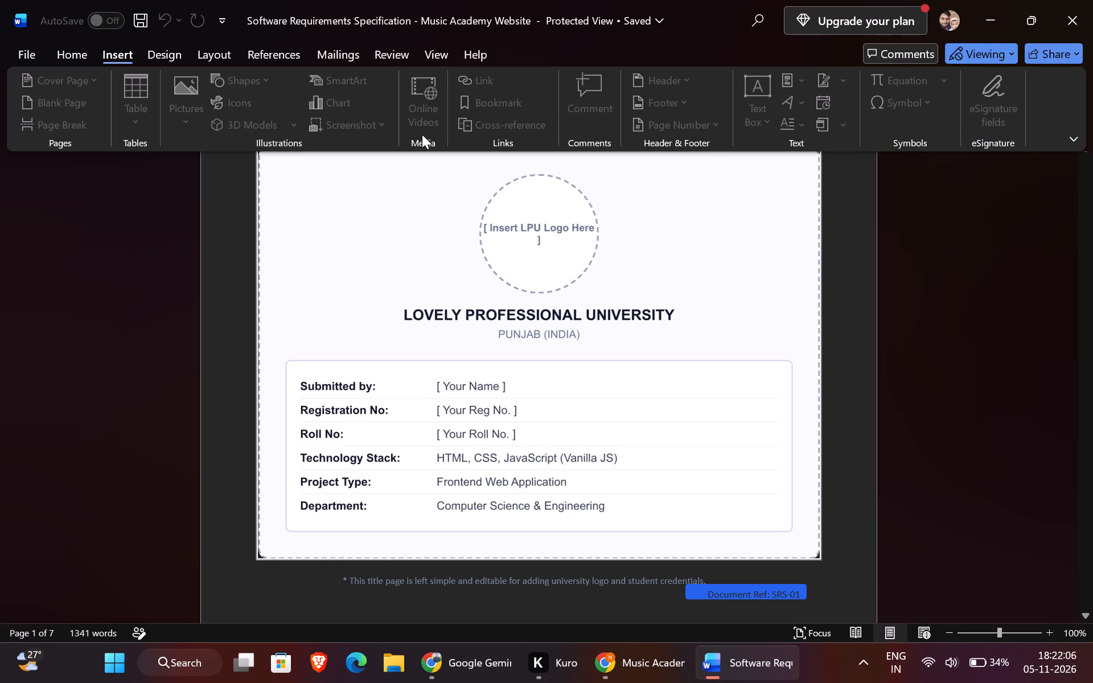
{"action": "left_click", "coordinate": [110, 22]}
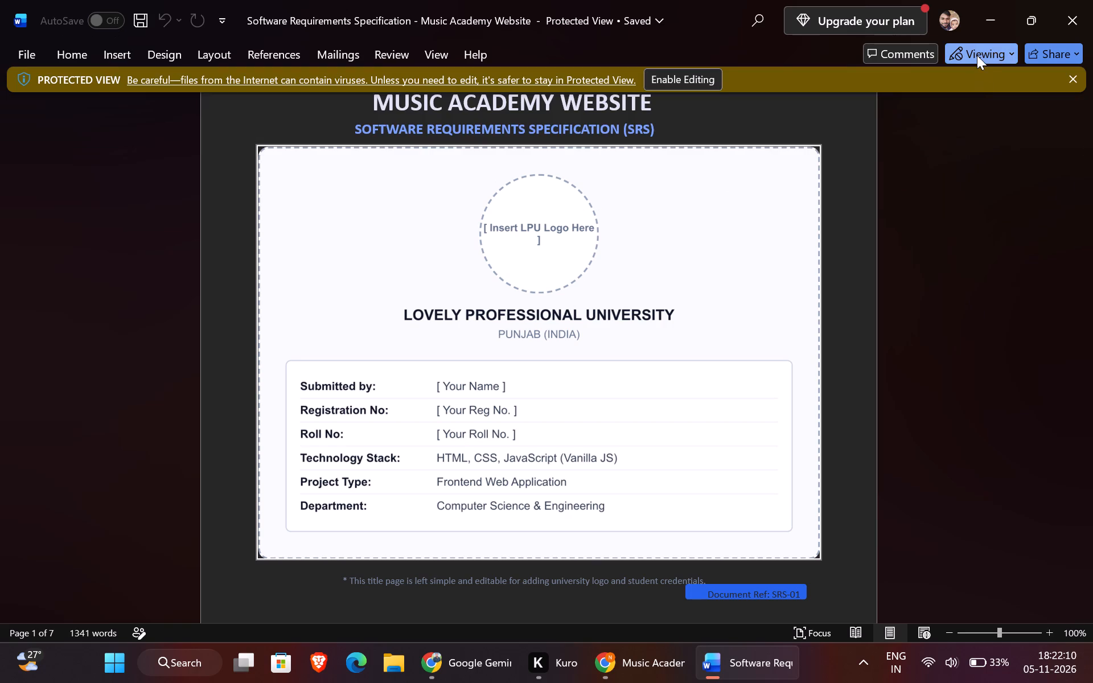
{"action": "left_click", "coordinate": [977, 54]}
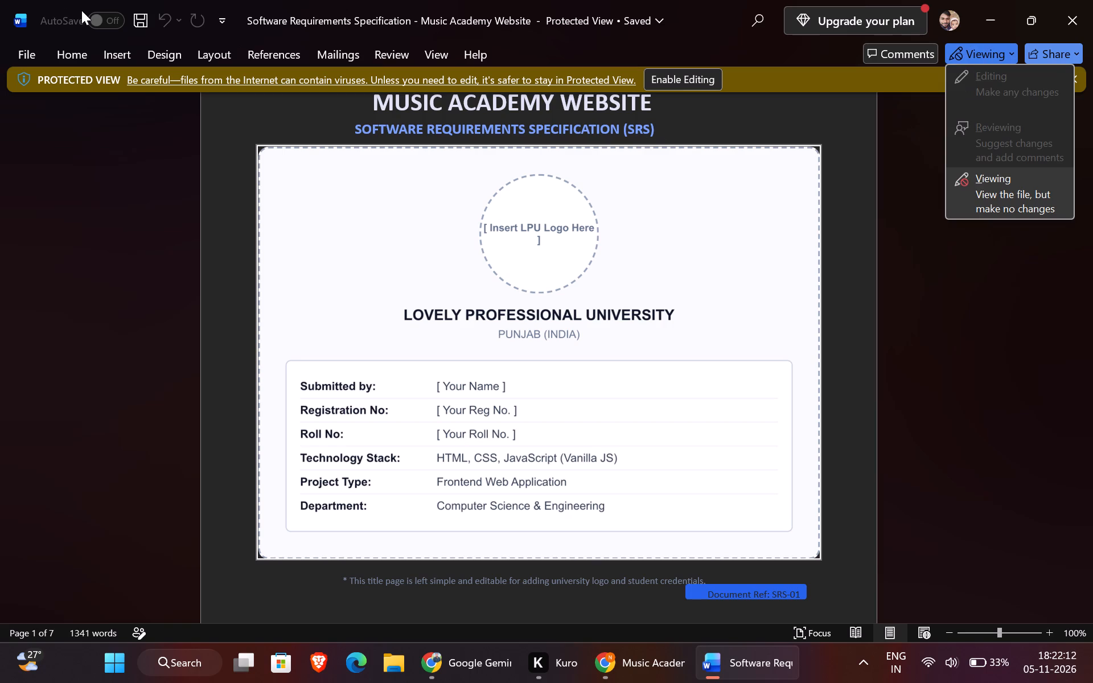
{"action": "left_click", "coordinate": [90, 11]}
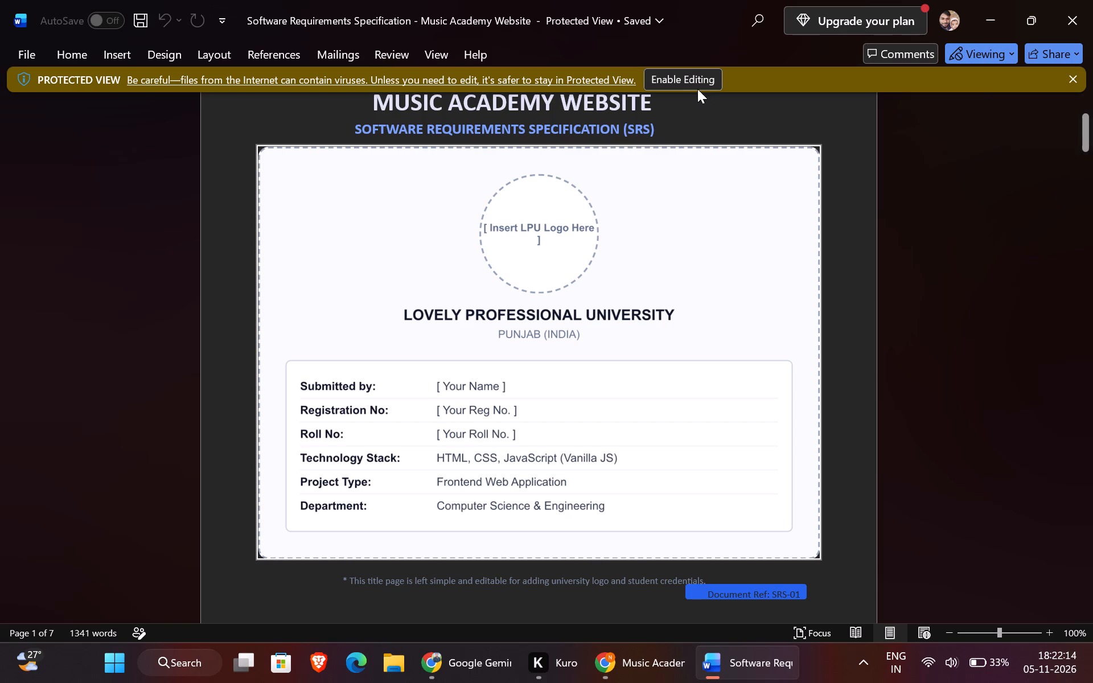
Enable editing of the SRS document to leave Protected View.
{"action": "left_click", "coordinate": [689, 76]}
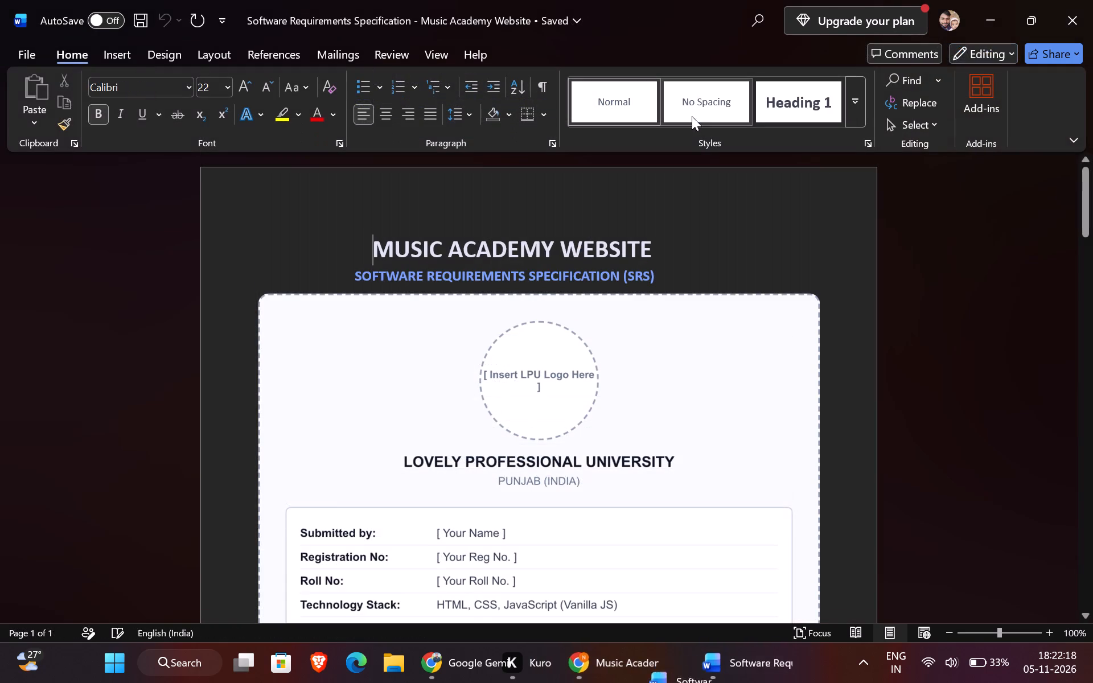
Delete the cover-page picture that holds the LPU logo placeholder, university name and student details table.
{"action": "left_click", "coordinate": [540, 372]}
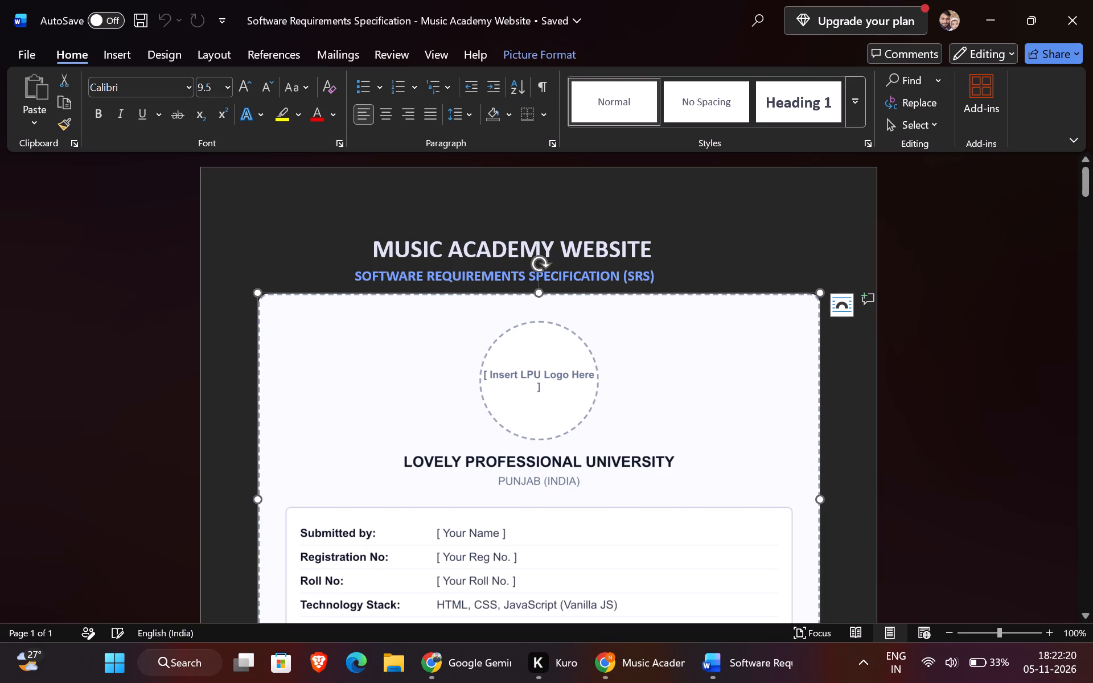
{"action": "left_click", "coordinate": [558, 374]}
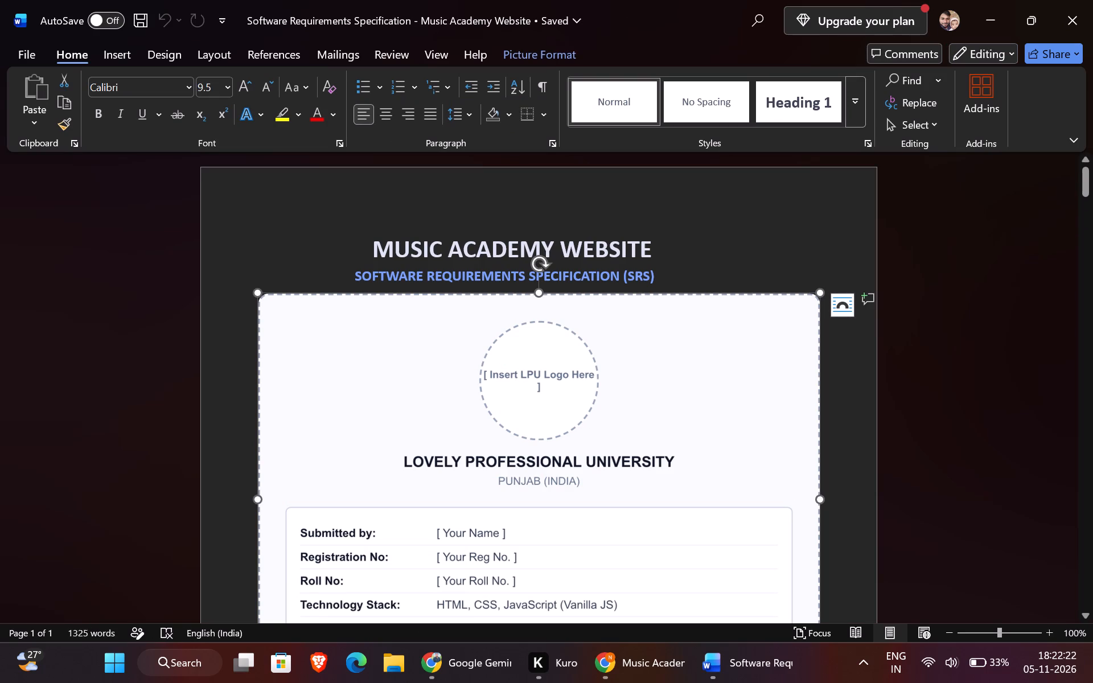
{"action": "left_click_drag", "start_coordinate": [544, 374], "coordinate": [544, 367]}
{"action": "left_click_drag", "start_coordinate": [544, 367], "coordinate": [521, 356]}
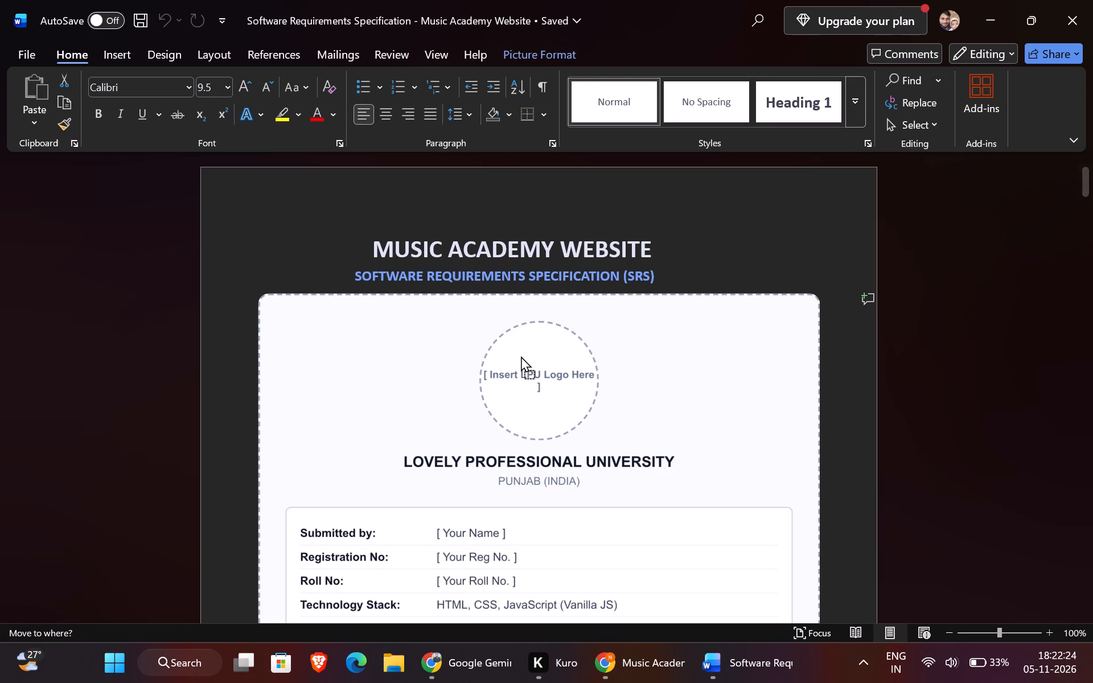
{"action": "left_click_drag", "start_coordinate": [521, 356], "coordinate": [501, 333]}
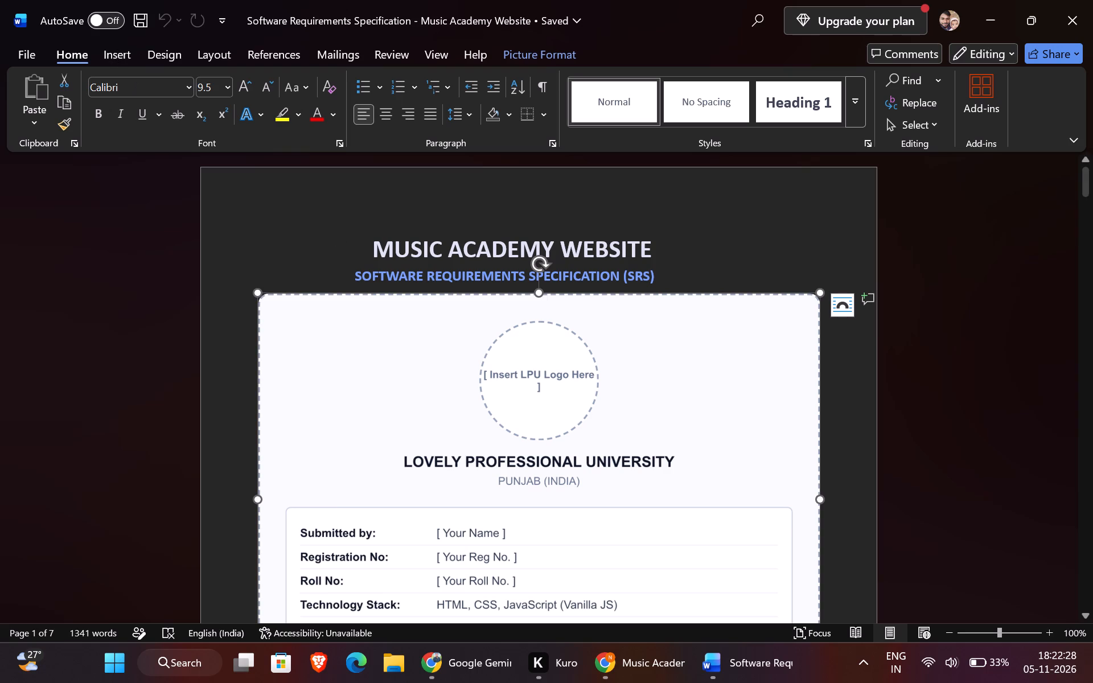
{"action": "scroll", "coordinate": [359, 347], "scroll_direction": "up", "scroll_amount": 1}
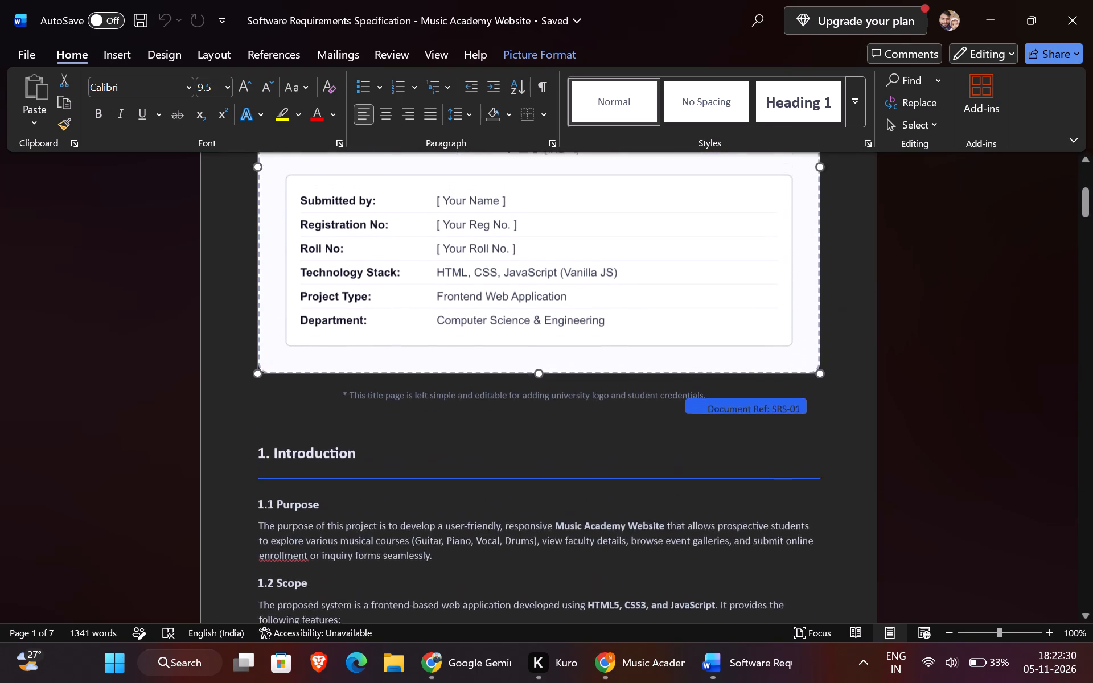
{"action": "scroll", "coordinate": [359, 347], "scroll_direction": "up", "scroll_amount": 1}
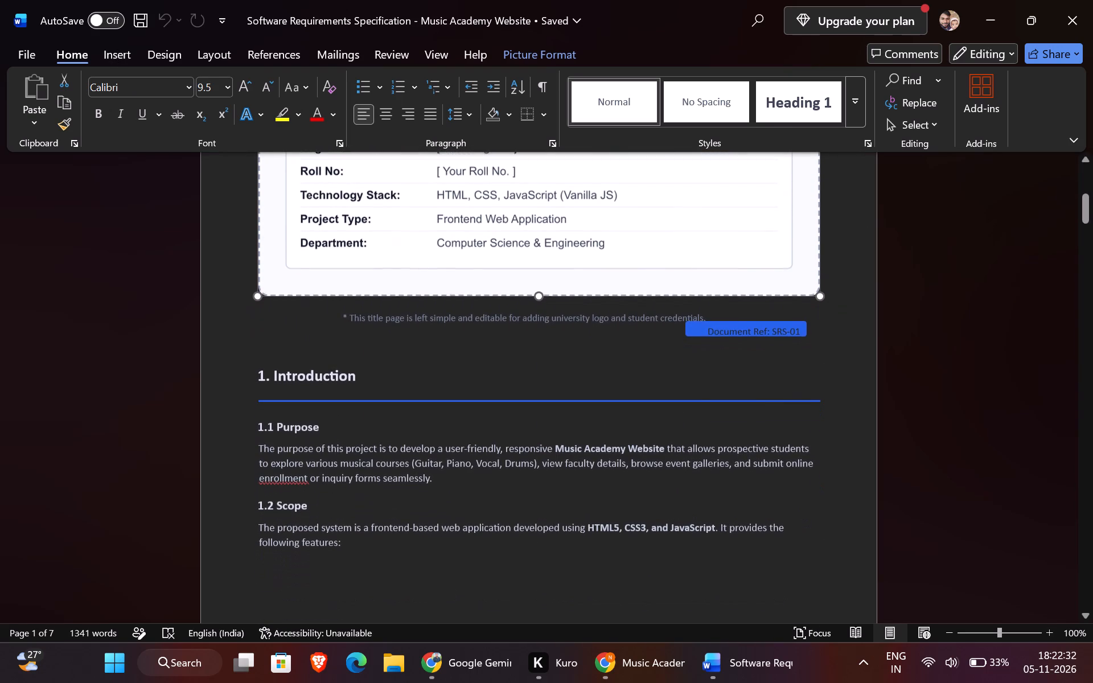
{"action": "scroll", "coordinate": [359, 347], "scroll_direction": "up", "scroll_amount": 1}
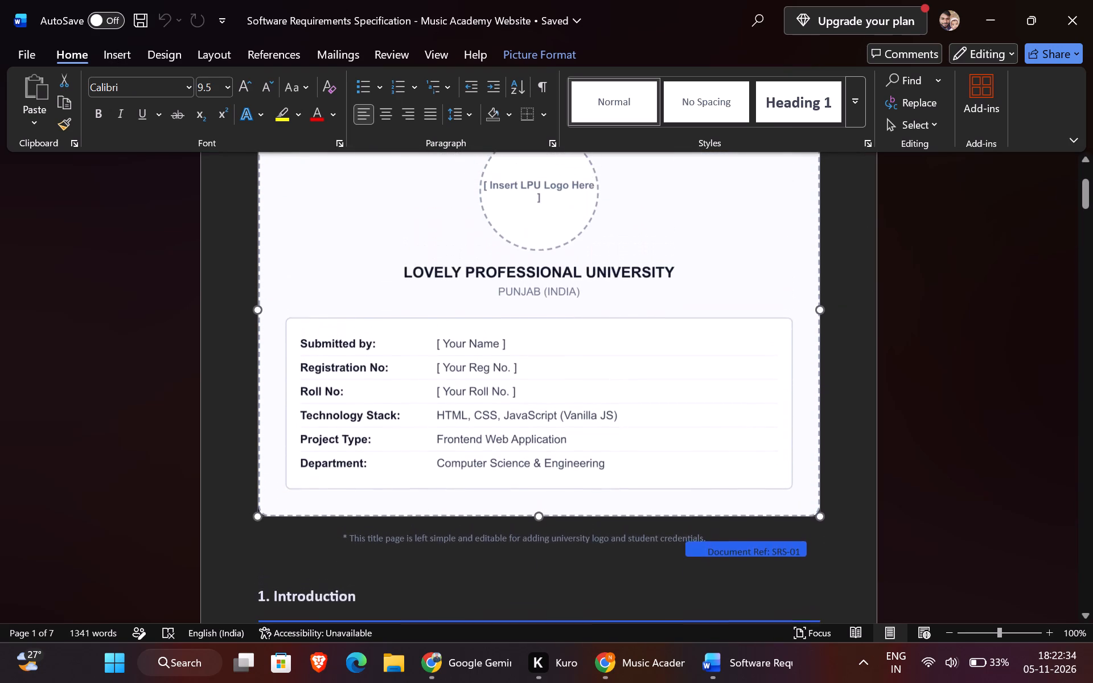
{"action": "scroll", "coordinate": [359, 347], "scroll_direction": "right", "scroll_amount": 1}
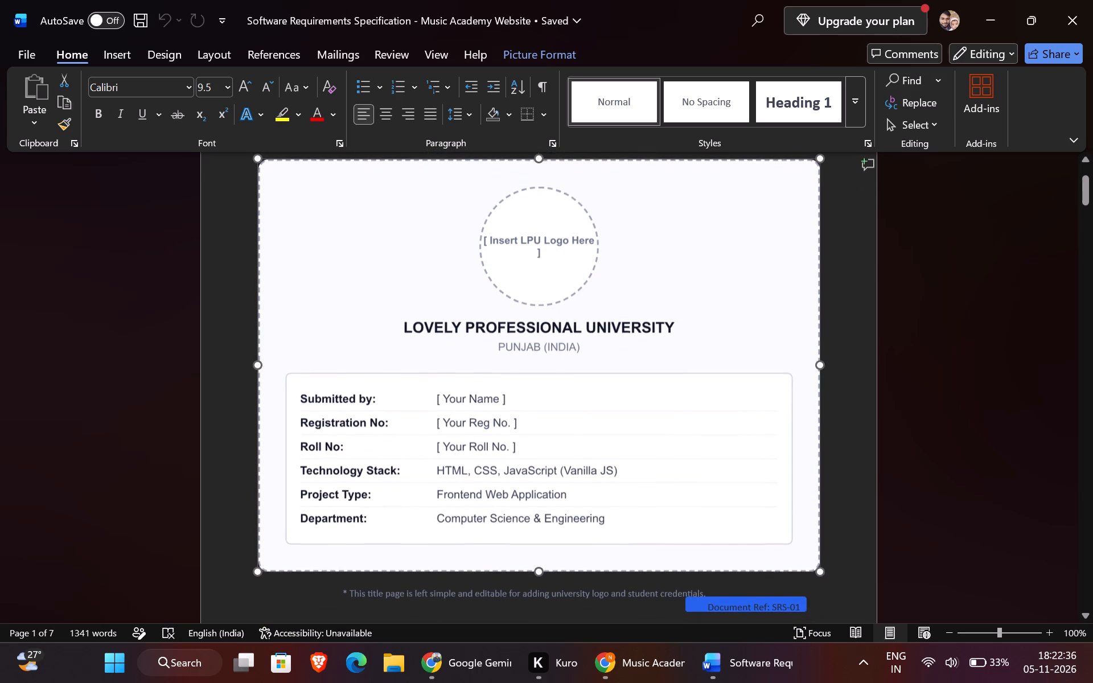
{"action": "scroll", "coordinate": [359, 347], "scroll_direction": "right", "scroll_amount": 1}
{"action": "key", "text": "BackSpace"}
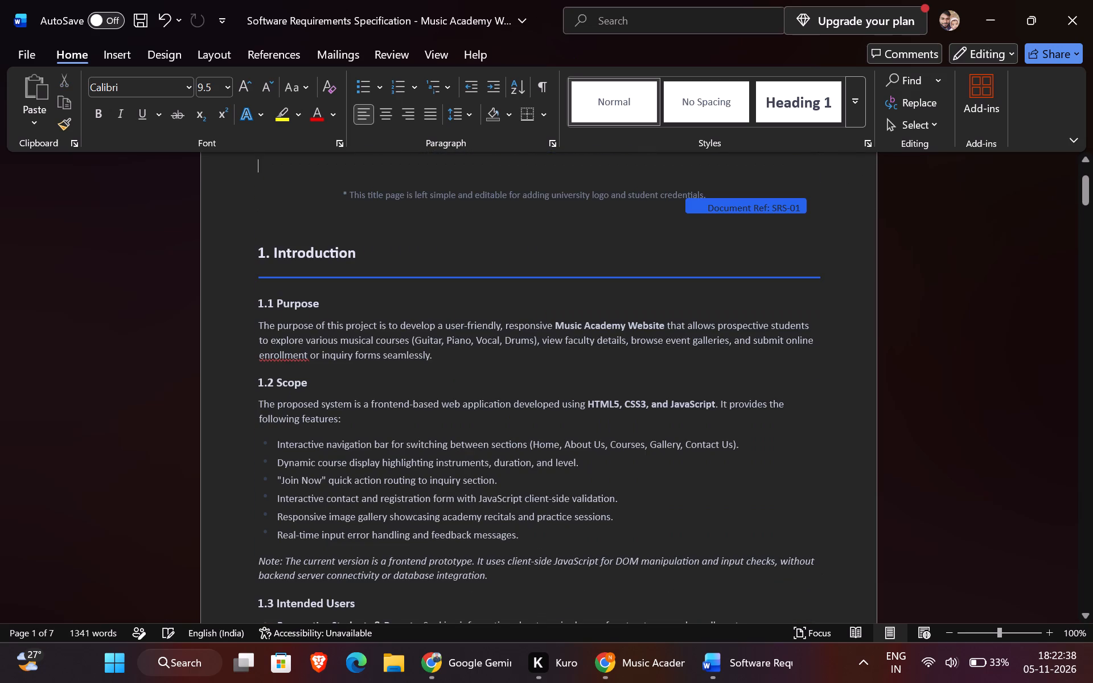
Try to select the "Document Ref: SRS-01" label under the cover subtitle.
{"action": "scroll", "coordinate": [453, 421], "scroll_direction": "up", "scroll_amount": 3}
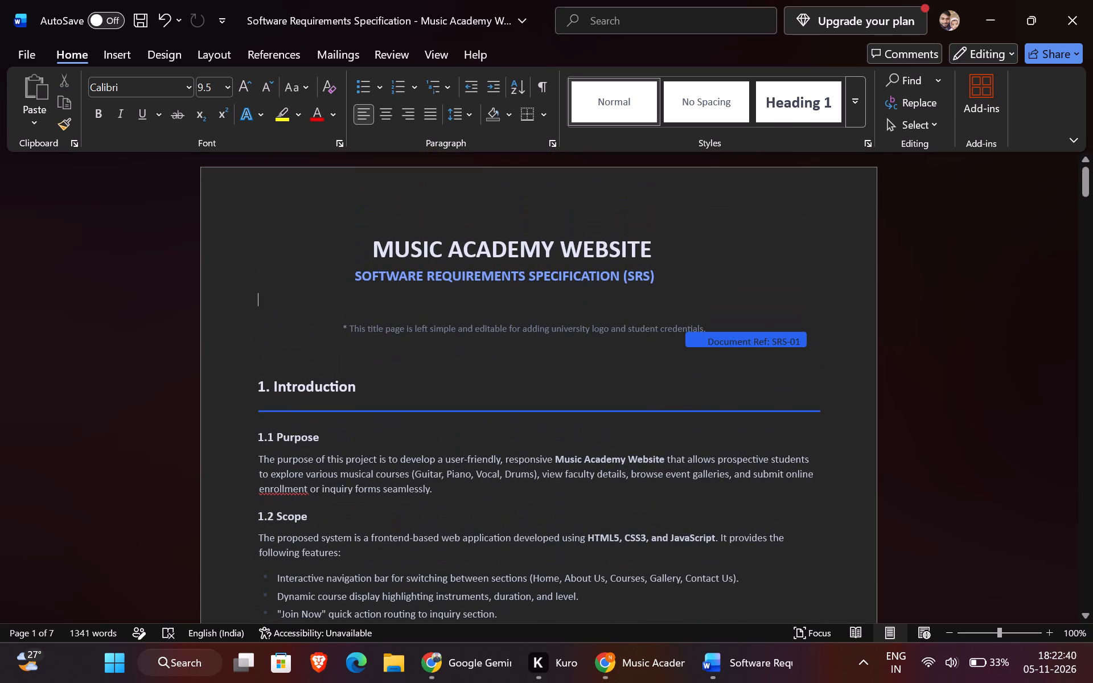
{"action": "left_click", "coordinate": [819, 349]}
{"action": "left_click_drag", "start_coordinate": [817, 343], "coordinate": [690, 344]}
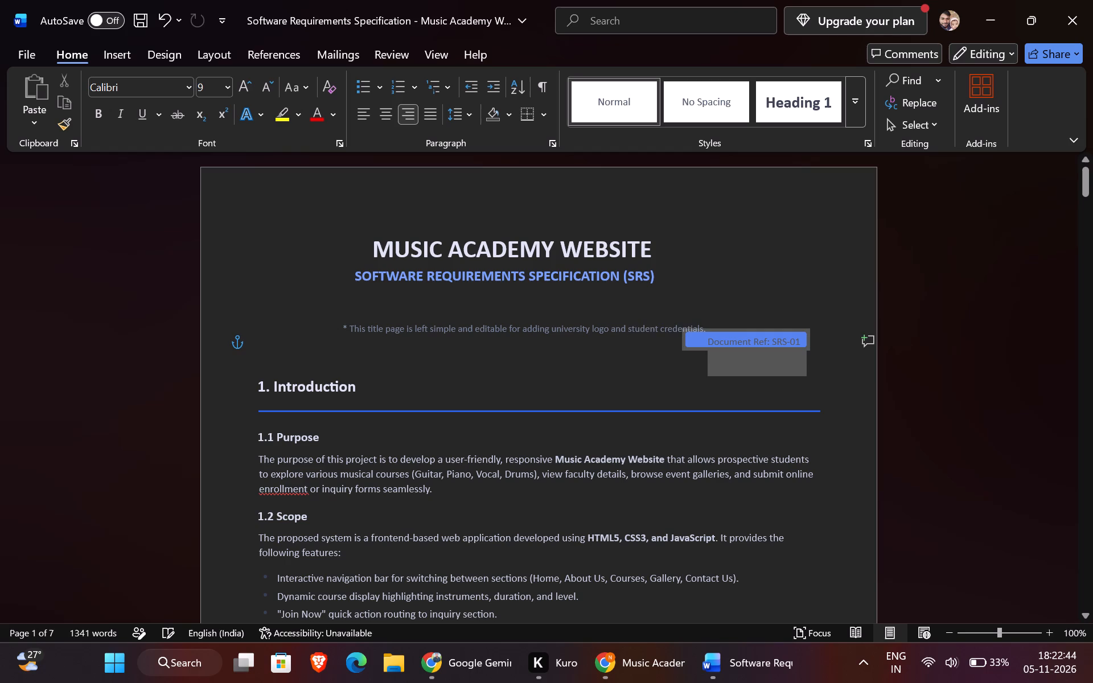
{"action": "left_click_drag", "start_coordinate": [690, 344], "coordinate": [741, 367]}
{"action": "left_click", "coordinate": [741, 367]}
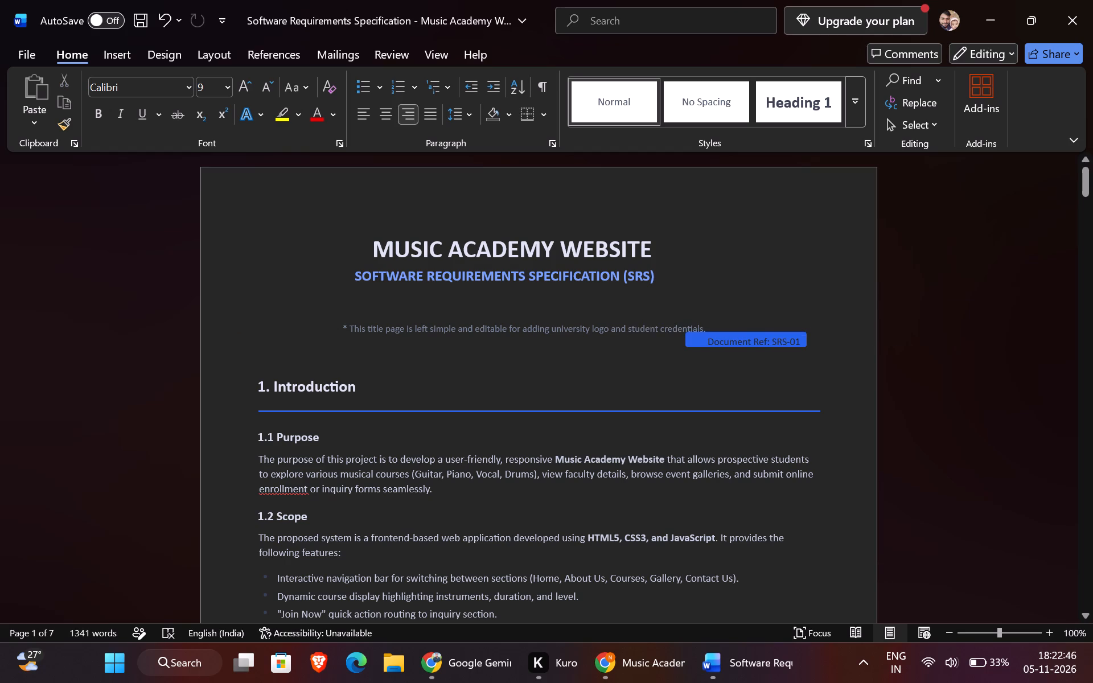
Delete the note under the subtitle about the title page being left editable for the university logo and student credentials.
{"action": "left_click_drag", "start_coordinate": [337, 321], "coordinate": [695, 320]}
{"action": "left_click_drag", "start_coordinate": [695, 320], "coordinate": [709, 328]}
{"action": "key", "text": "BackSpace"}
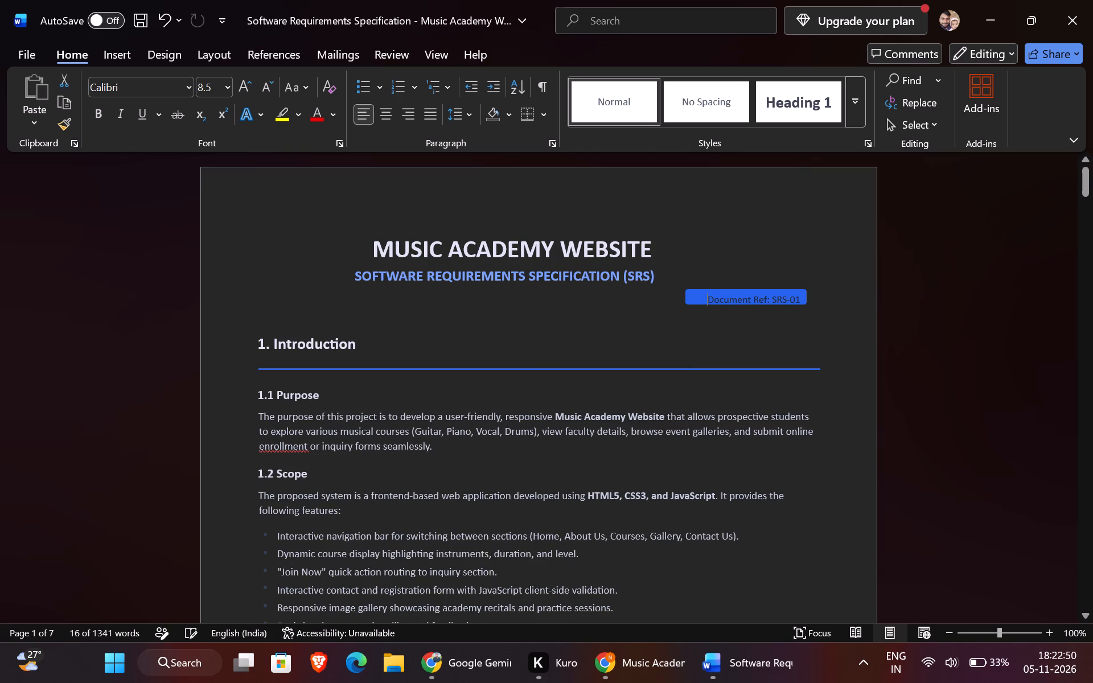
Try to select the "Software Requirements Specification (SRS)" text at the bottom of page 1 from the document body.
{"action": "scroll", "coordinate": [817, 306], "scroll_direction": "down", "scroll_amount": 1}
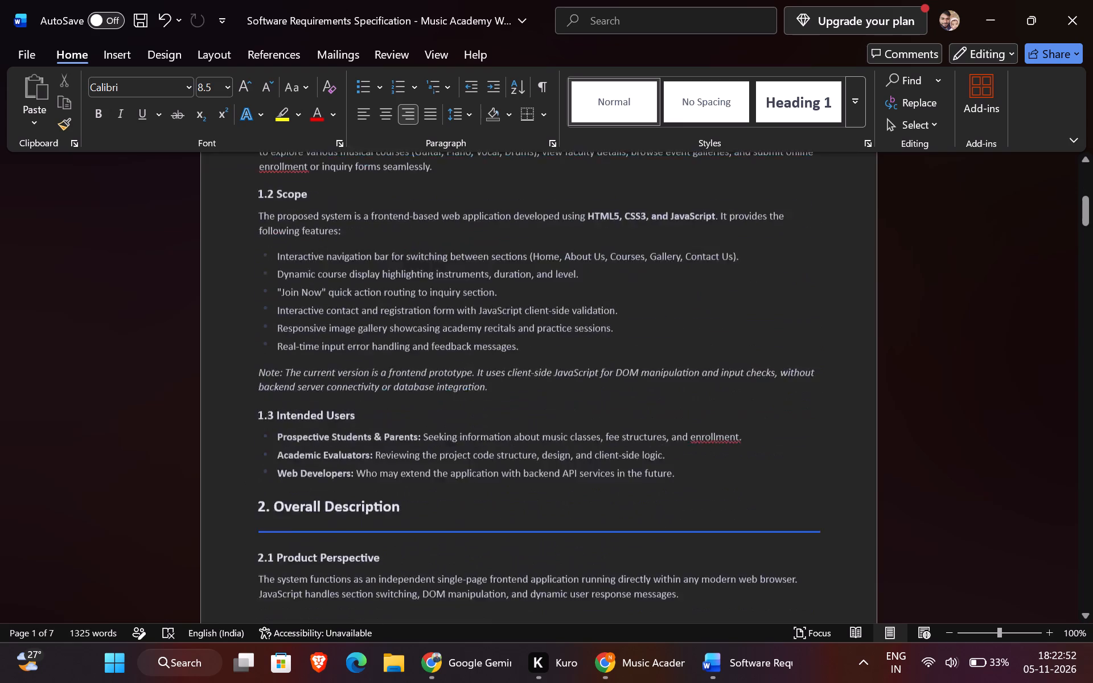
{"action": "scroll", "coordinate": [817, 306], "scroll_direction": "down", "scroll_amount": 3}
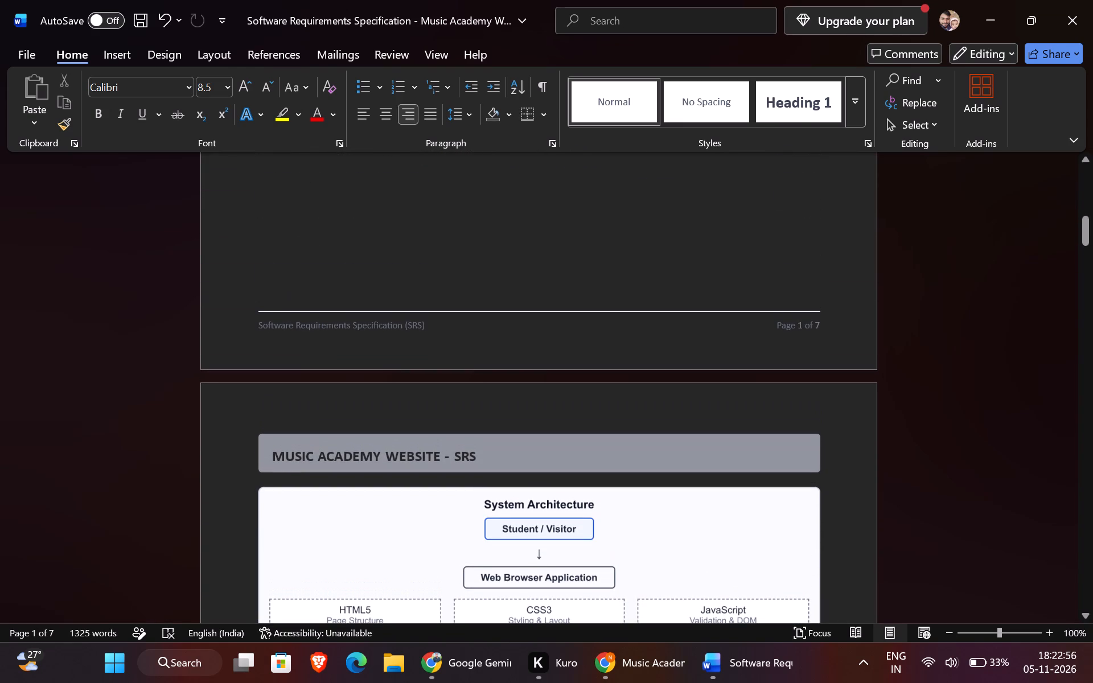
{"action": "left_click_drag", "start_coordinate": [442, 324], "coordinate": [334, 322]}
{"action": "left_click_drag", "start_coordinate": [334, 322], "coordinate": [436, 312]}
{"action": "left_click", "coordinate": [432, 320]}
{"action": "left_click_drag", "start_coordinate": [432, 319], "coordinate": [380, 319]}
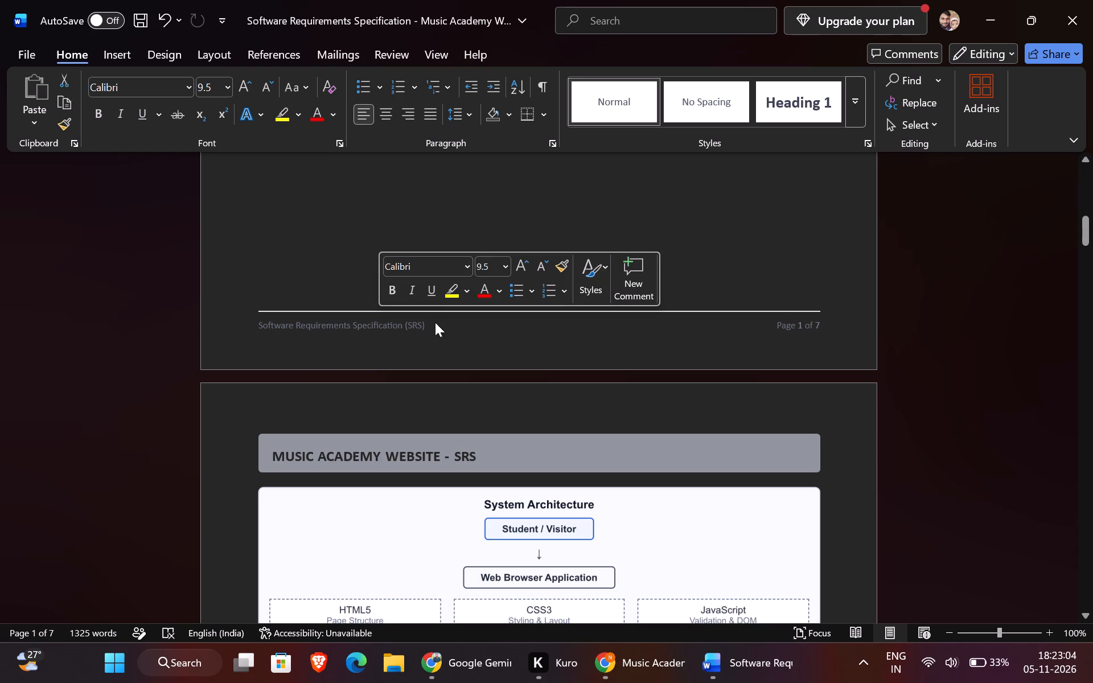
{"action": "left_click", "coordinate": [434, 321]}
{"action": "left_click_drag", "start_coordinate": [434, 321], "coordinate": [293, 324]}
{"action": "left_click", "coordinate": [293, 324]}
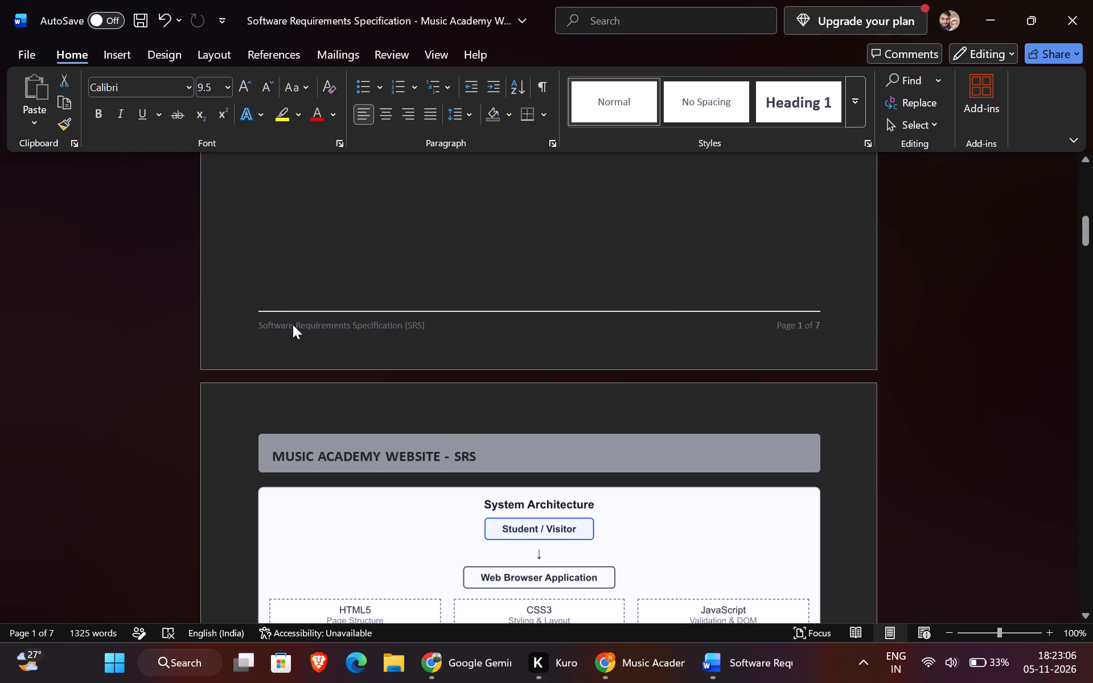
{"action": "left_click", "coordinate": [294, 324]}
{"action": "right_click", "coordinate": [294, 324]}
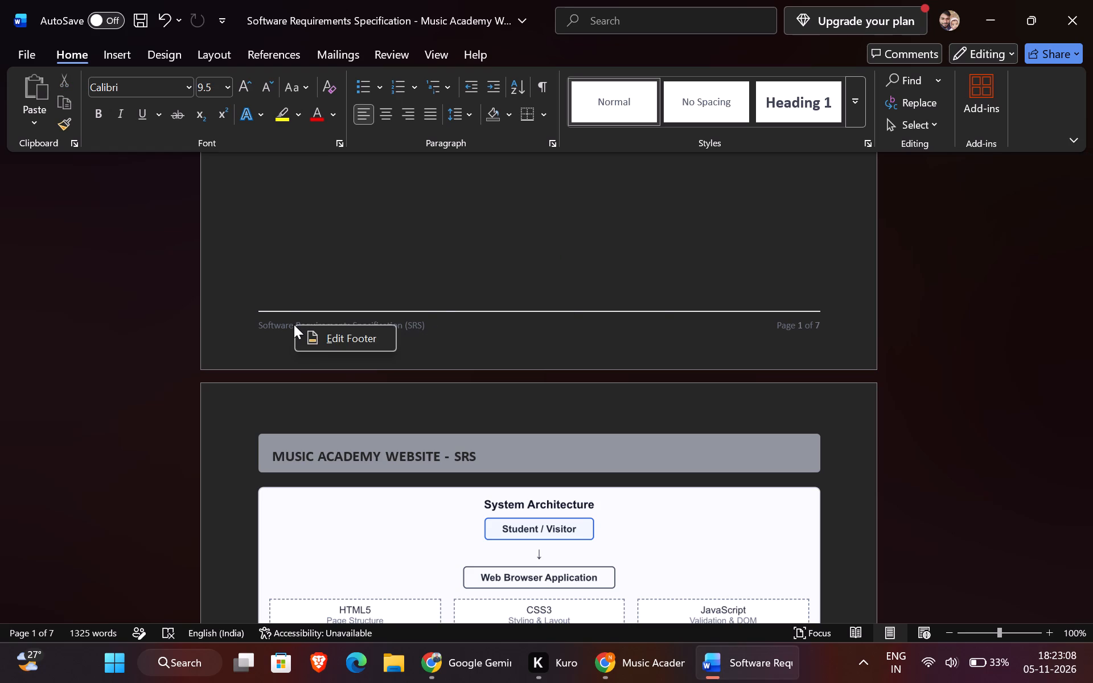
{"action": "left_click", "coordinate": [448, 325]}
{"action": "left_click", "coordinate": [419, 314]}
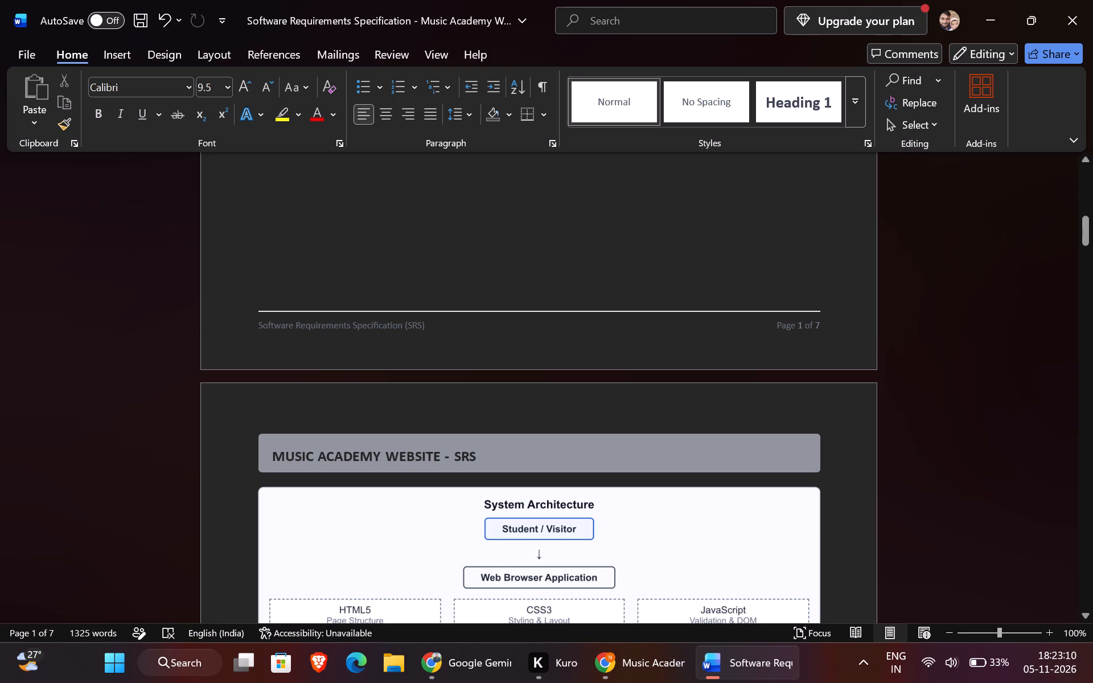
Open the first-page footer and delete its "Software Requirements Specification (SRS)" text, keeping the page number.
{"action": "left_click", "coordinate": [427, 322]}
{"action": "triple_click", "coordinate": [427, 322]}
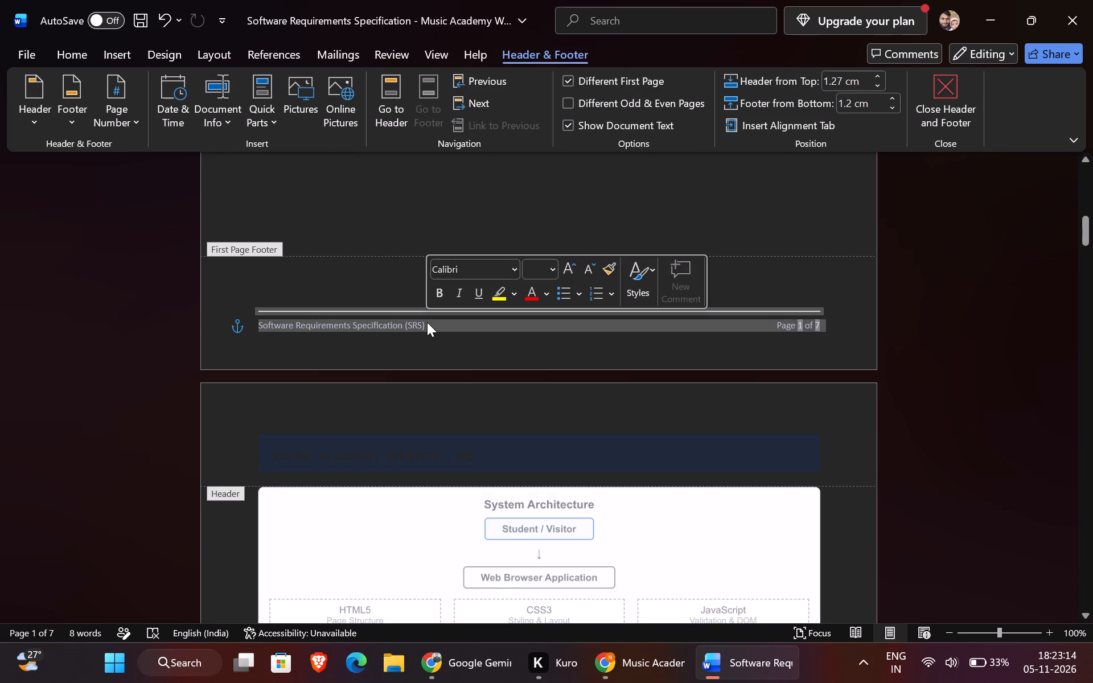
{"action": "left_click", "coordinate": [427, 322]}
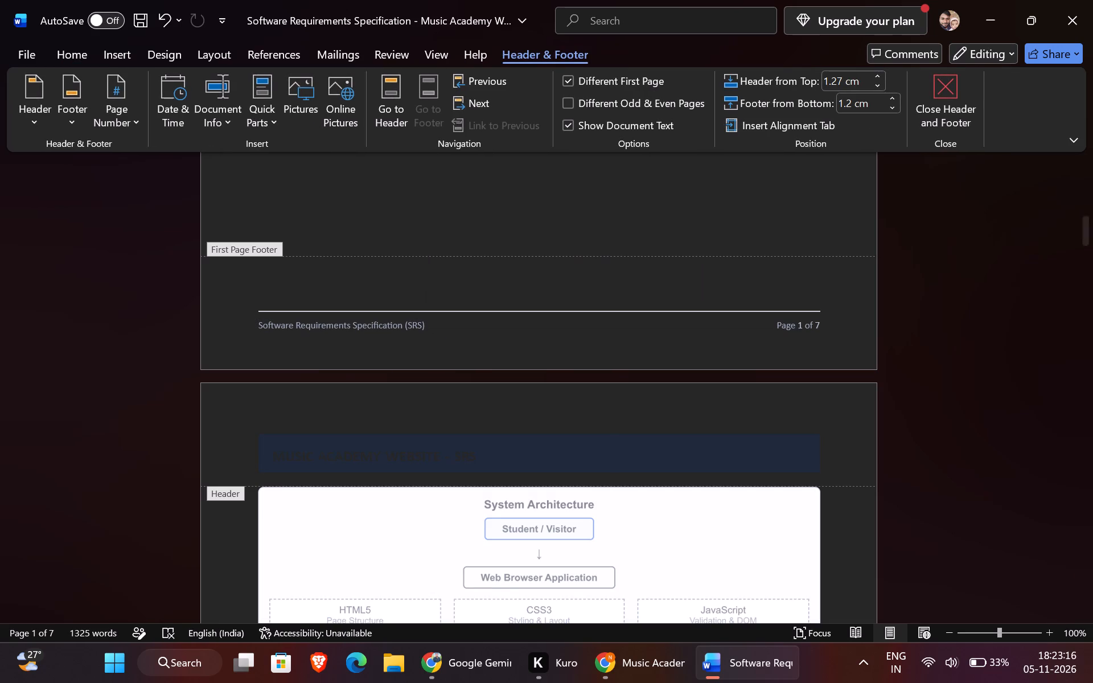
{"action": "key", "text": "BackSpace"}
{"action": "key", "text": "BackSpace"}
{"action": "key", "text": "BackSpace"}
{"action": "key", "text": "BackSpace"}
{"action": "key", "text": "BackSpace"}
{"action": "key", "text": "BackSpace"}
{"action": "key", "text": "BackSpace"}
{"action": "key", "text": "BackSpace"}
{"action": "key", "text": "BackSpace"}
{"action": "key", "text": "BackSpace"}
{"action": "key", "text": "BackSpace"}
{"action": "key", "text": "BackSpace"}
{"action": "key", "text": "BackSpace"}
{"action": "key", "text": "BackSpace"}
{"action": "key", "text": "BackSpace"}
{"action": "key", "text": "BackSpace"}
{"action": "key", "text": "BackSpace"}
{"action": "key", "text": "BackSpace"}
{"action": "key", "text": "BackSpace"}
{"action": "key", "text": "BackSpace"}
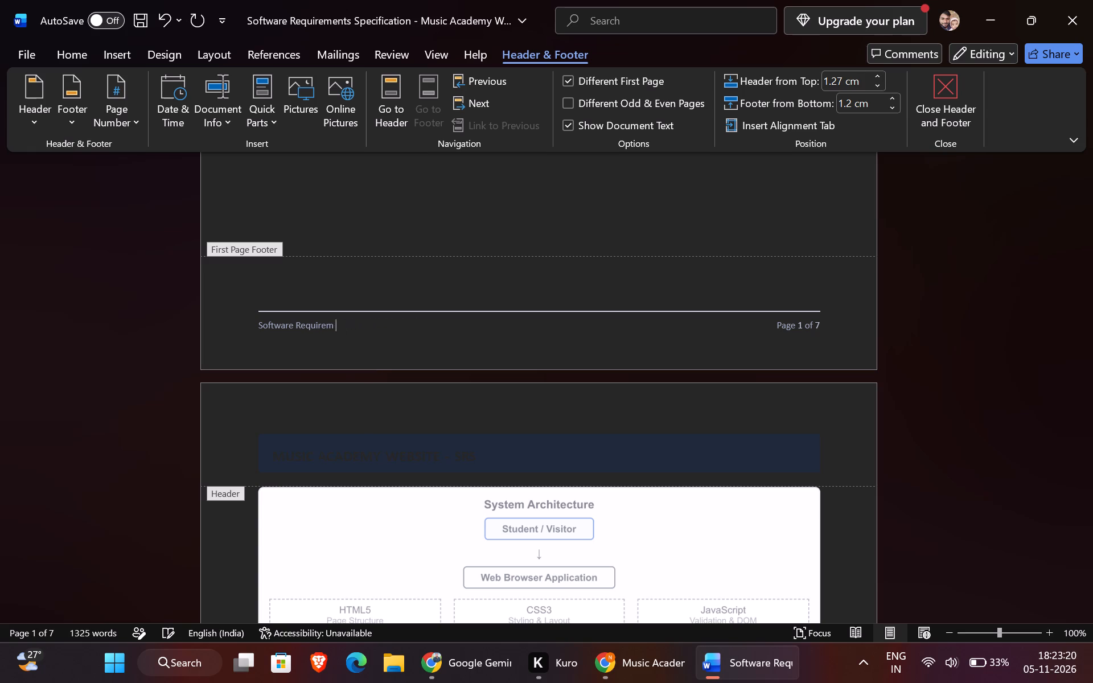
{"action": "key", "text": "BackSpace"}
{"action": "key", "text": "BackSpace"}
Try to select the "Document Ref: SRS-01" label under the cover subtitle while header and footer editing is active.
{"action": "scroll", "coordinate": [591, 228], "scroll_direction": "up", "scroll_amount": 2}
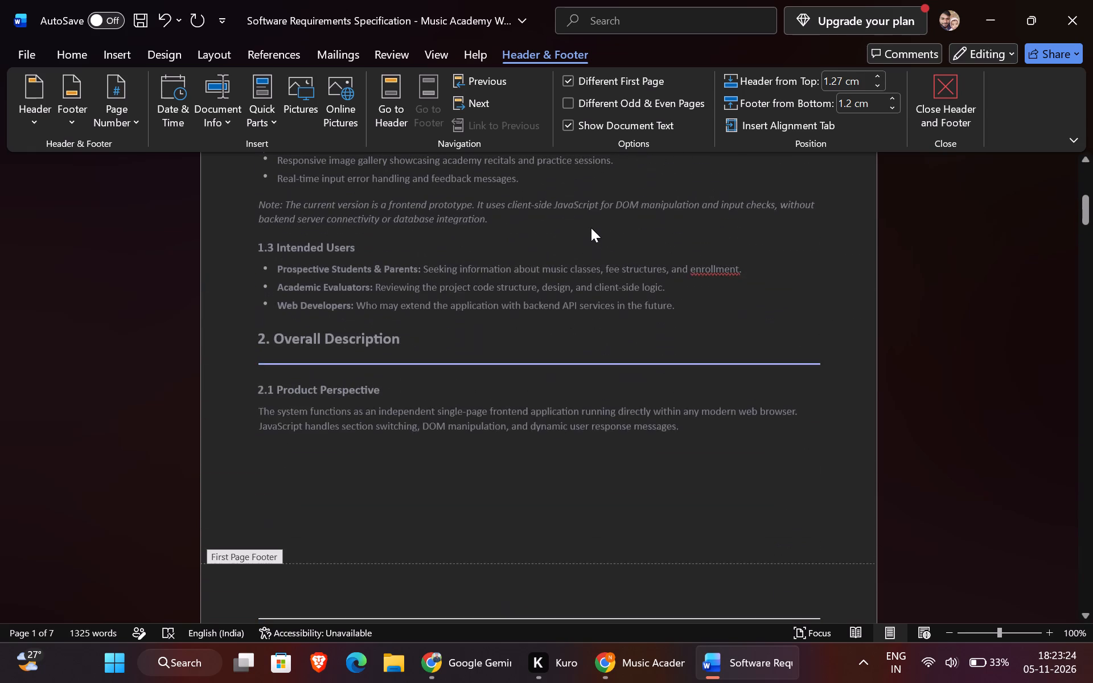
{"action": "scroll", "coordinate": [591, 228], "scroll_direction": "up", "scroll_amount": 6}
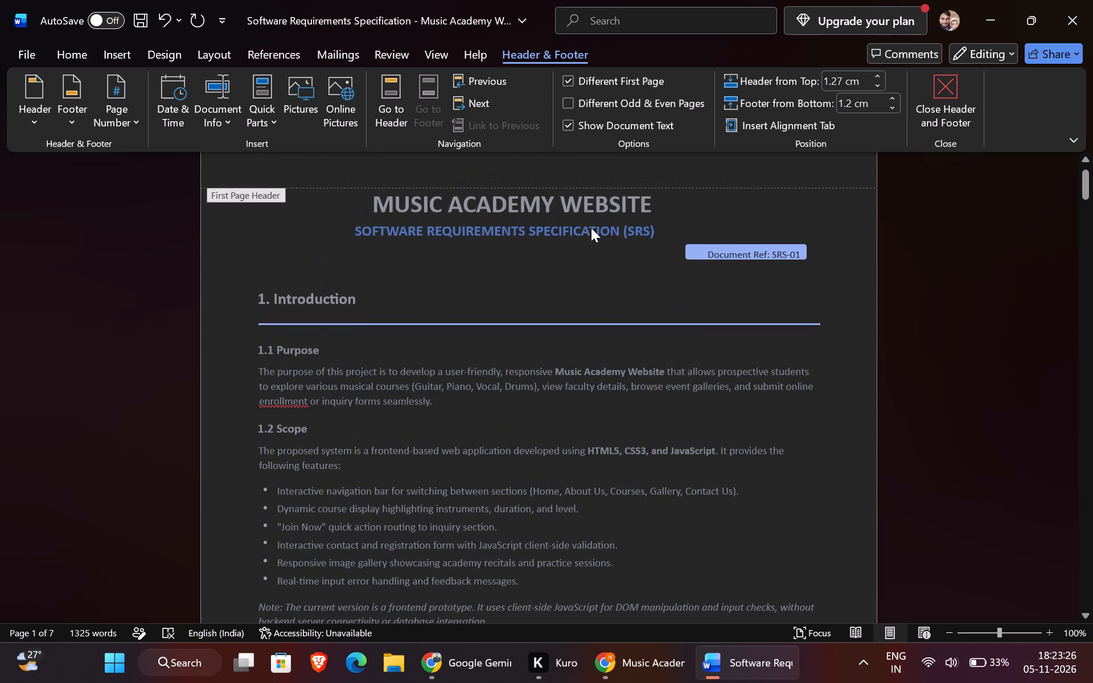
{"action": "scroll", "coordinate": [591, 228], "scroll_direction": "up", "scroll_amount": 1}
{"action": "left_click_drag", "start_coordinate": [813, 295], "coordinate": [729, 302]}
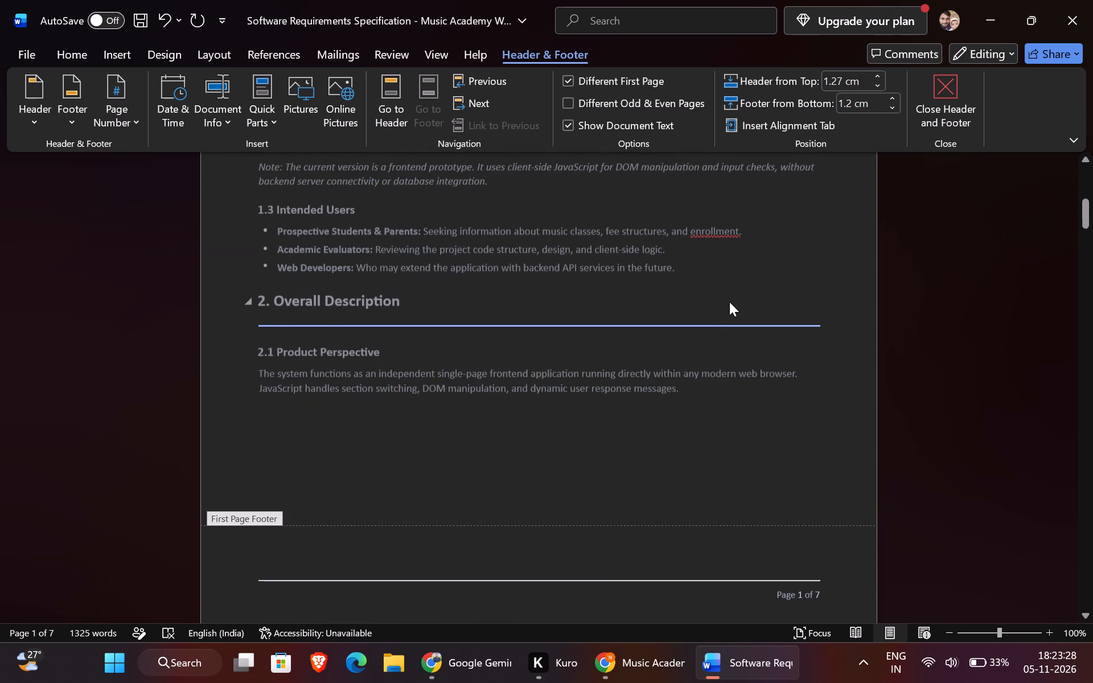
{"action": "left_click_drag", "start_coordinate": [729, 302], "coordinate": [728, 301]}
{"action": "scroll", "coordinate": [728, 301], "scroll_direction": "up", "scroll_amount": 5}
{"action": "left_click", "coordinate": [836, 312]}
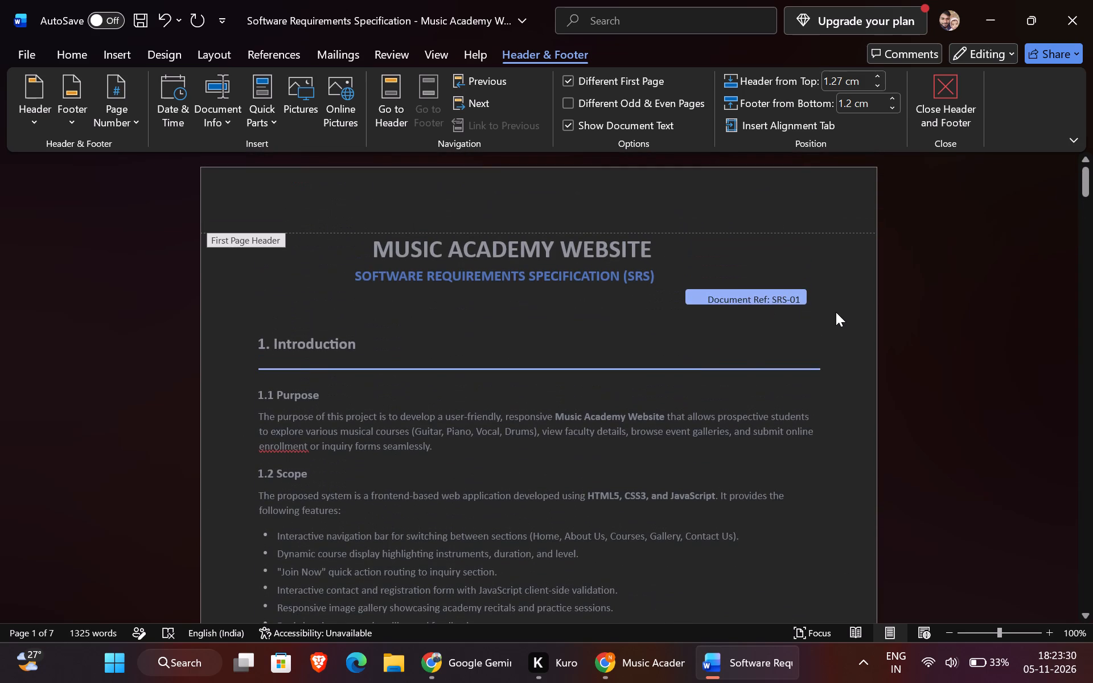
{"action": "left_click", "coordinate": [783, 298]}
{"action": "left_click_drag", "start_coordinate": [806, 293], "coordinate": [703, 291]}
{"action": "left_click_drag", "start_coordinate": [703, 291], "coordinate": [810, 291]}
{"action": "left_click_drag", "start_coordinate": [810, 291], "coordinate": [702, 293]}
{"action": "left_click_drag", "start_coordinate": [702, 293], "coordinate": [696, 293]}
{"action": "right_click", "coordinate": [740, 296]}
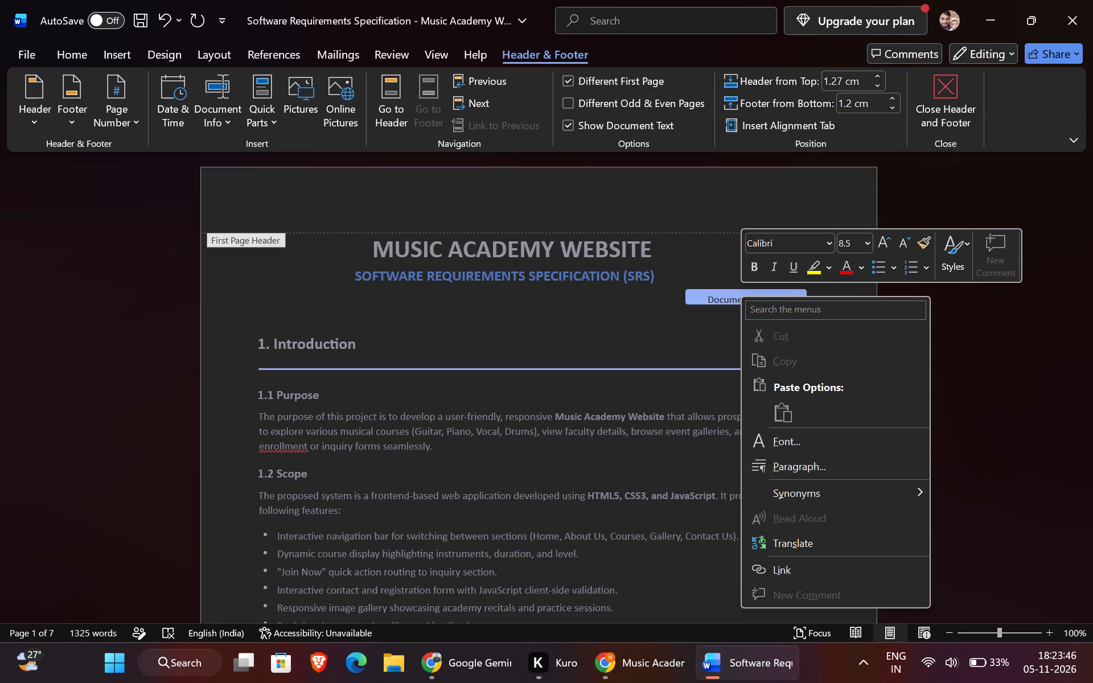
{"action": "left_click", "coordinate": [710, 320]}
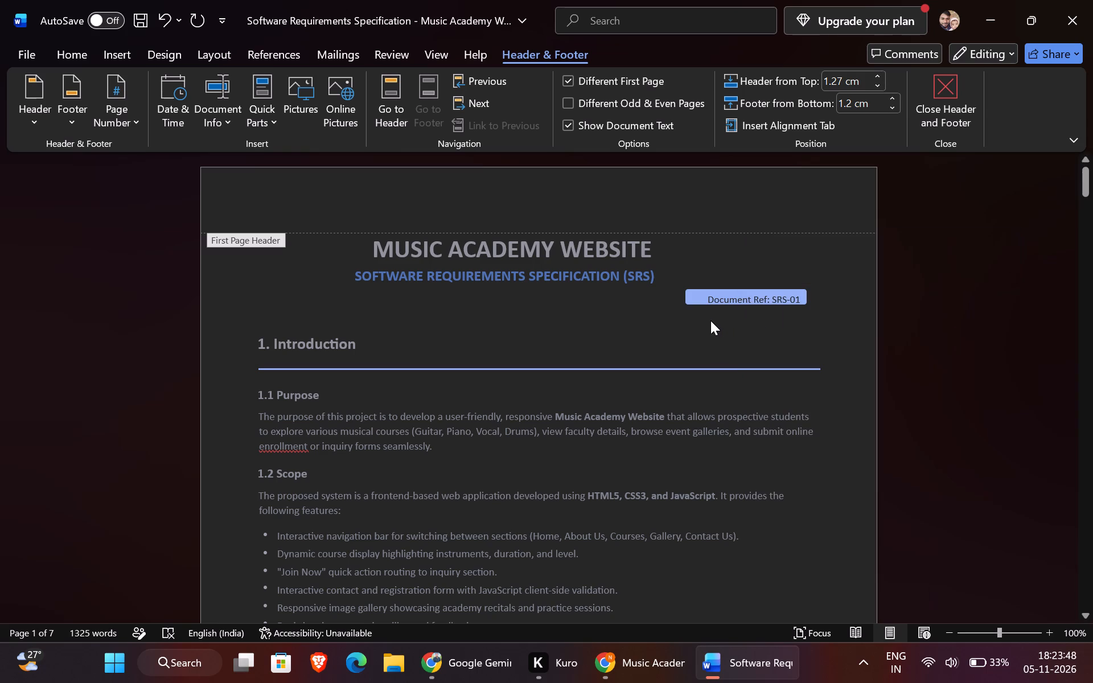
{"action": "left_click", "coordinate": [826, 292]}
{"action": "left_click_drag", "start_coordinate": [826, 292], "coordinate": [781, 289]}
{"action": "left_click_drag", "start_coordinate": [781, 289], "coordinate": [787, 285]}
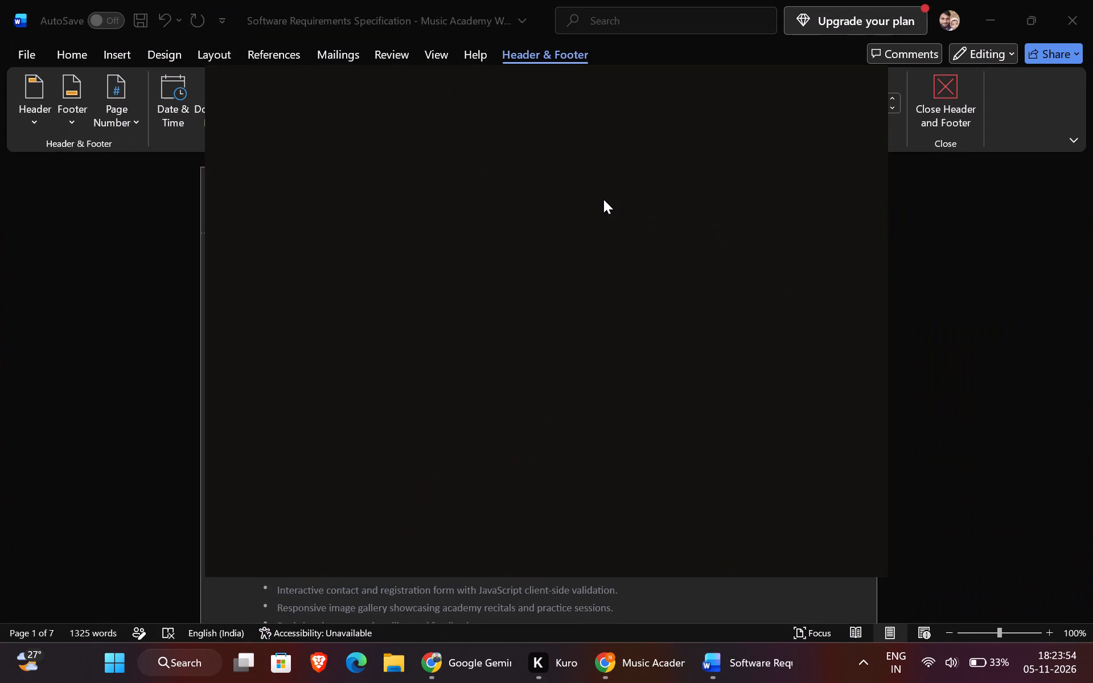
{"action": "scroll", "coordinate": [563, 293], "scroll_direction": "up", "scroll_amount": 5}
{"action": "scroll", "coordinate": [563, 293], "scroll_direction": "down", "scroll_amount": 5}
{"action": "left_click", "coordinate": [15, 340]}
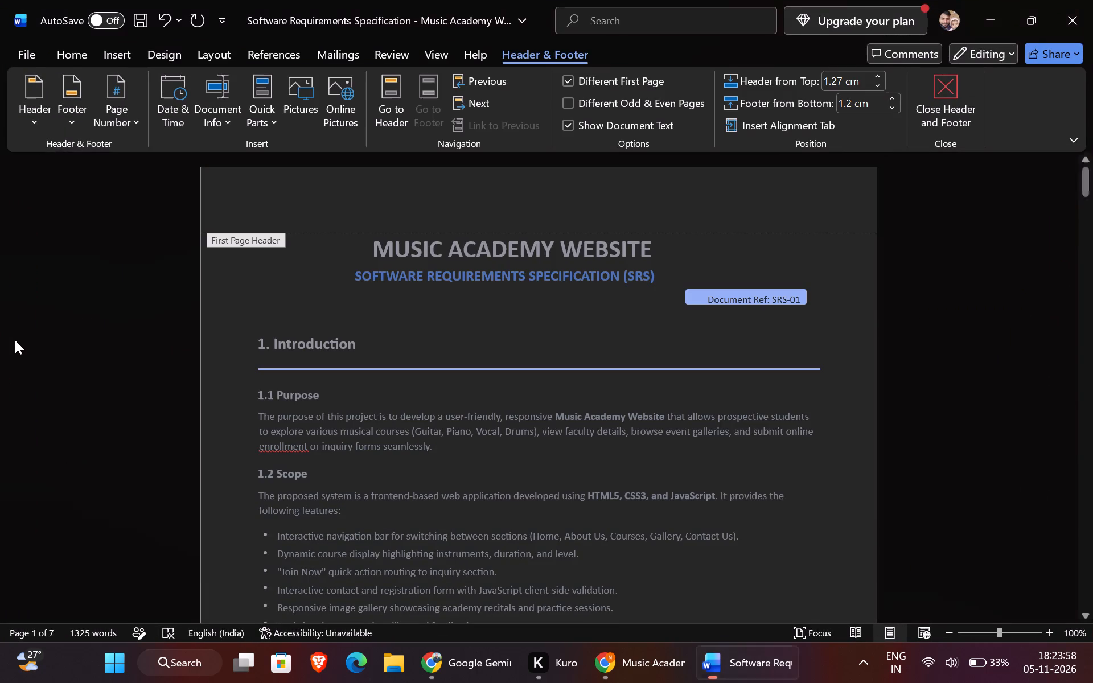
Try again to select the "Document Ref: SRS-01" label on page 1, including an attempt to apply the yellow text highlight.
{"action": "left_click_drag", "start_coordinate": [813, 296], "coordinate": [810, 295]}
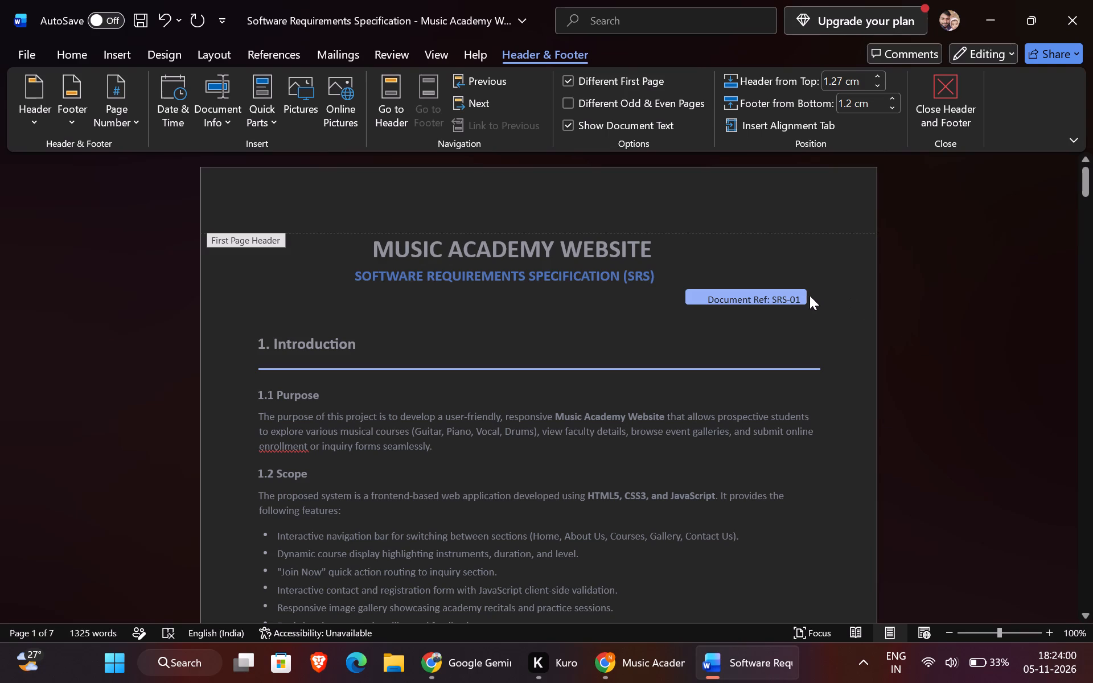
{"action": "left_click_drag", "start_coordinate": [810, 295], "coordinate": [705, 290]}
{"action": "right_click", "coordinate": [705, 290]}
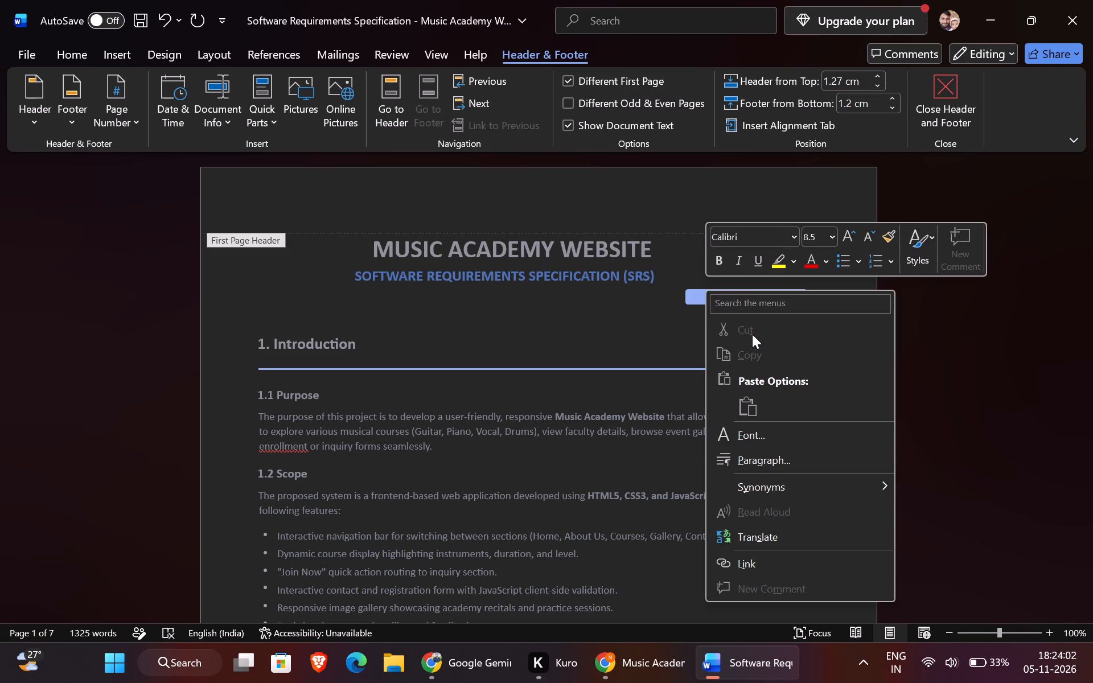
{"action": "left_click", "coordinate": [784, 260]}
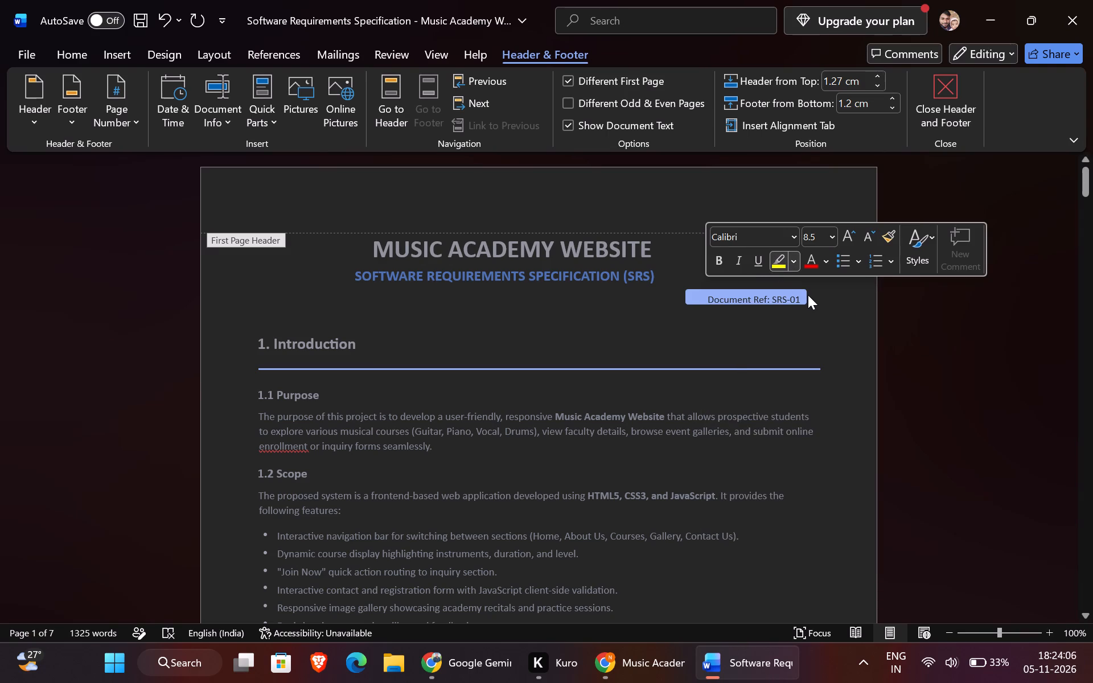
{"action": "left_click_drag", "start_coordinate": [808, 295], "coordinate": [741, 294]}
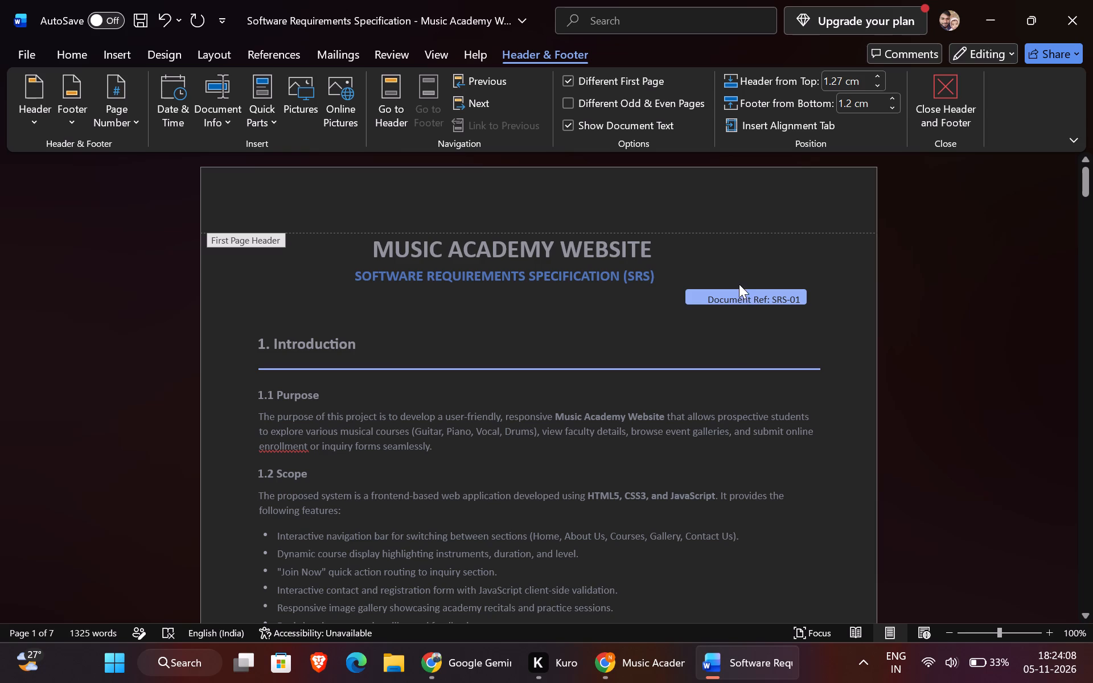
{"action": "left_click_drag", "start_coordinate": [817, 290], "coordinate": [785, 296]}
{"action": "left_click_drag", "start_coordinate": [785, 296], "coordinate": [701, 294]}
Delete the "Software Requirements Specification (SRS)" text from the page 2 footer, keeping the page number.
{"action": "scroll", "coordinate": [658, 375], "scroll_direction": "down", "scroll_amount": 2}
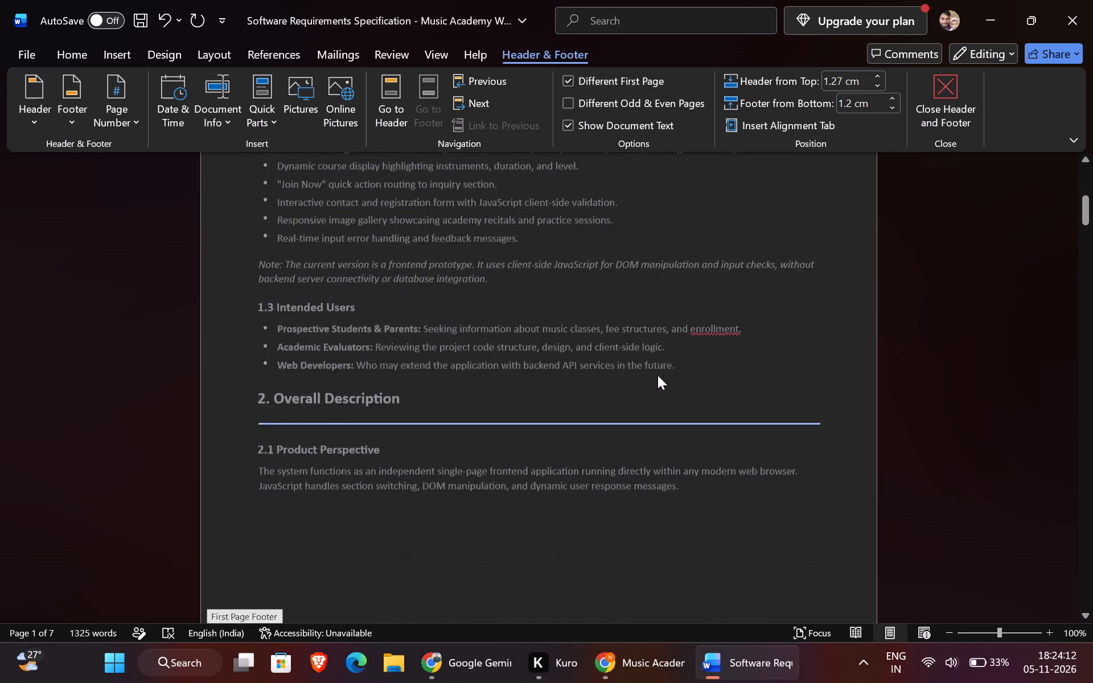
{"action": "scroll", "coordinate": [658, 375], "scroll_direction": "down", "scroll_amount": 3}
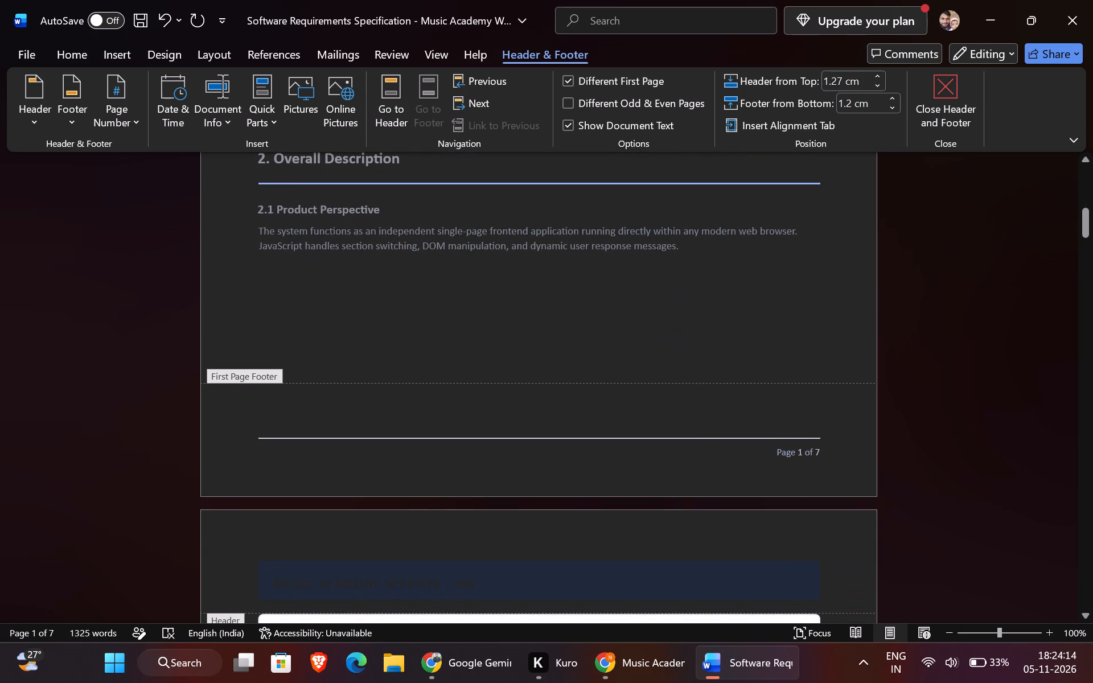
{"action": "scroll", "coordinate": [658, 375], "scroll_direction": "down", "scroll_amount": 1}
{"action": "scroll", "coordinate": [471, 362], "scroll_direction": "down", "scroll_amount": 6}
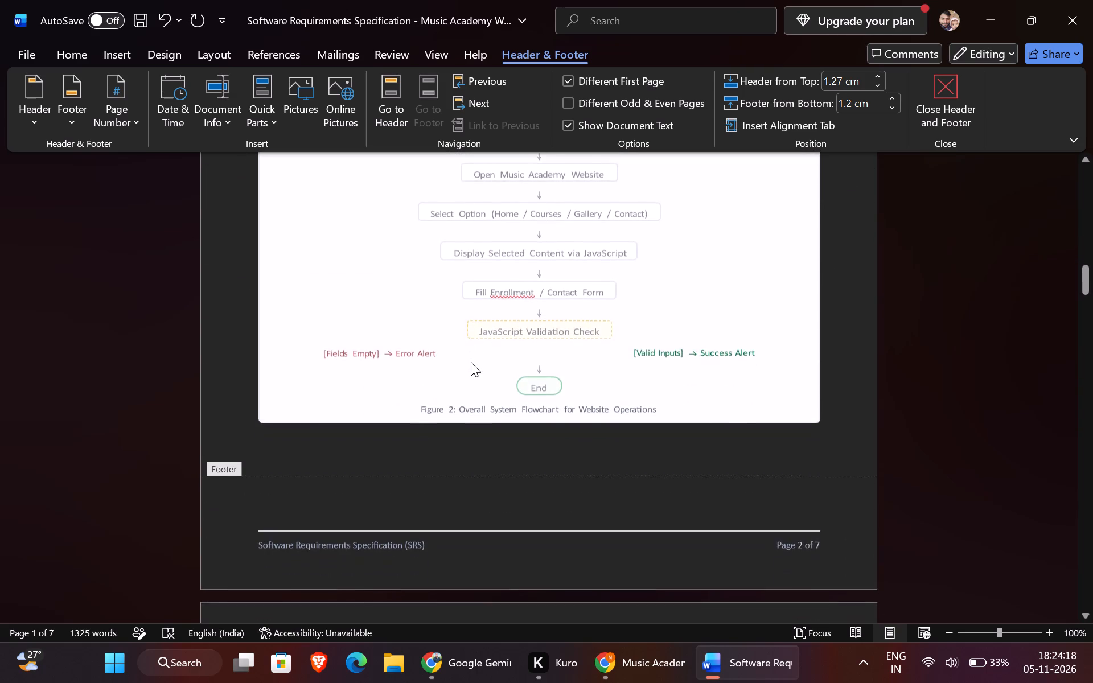
{"action": "scroll", "coordinate": [471, 362], "scroll_direction": "down", "scroll_amount": 1}
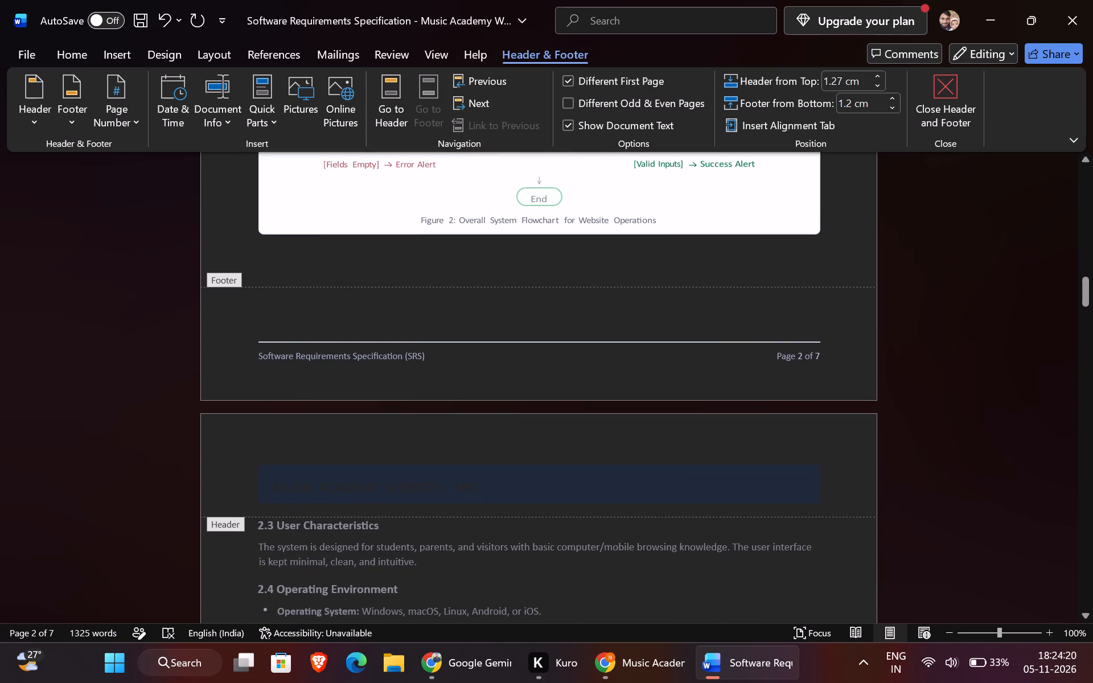
{"action": "left_click", "coordinate": [434, 355]}
{"action": "key", "text": "BackSpace"}
{"action": "key", "text": "BackSpace"}
{"action": "key", "text": "BackSpace"}
{"action": "key", "text": "BackSpace"}
{"action": "key", "text": "BackSpace"}
{"action": "key", "text": "BackSpace"}
{"action": "key", "text": "BackSpace"}
{"action": "key", "text": "BackSpace"}
{"action": "key", "text": "BackSpace"}
{"action": "key", "text": "BackSpace"}
{"action": "key", "text": "BackSpace"}
{"action": "key", "text": "BackSpace"}
{"action": "key", "text": "BackSpace"}
{"action": "key", "text": "BackSpace"}
{"action": "key", "text": "BackSpace"}
{"action": "key", "text": "BackSpace"}
{"action": "key", "text": "BackSpace"}
{"action": "key", "text": "BackSpace"}
{"action": "key", "text": "BackSpace"}
{"action": "key", "text": "BackSpace"}
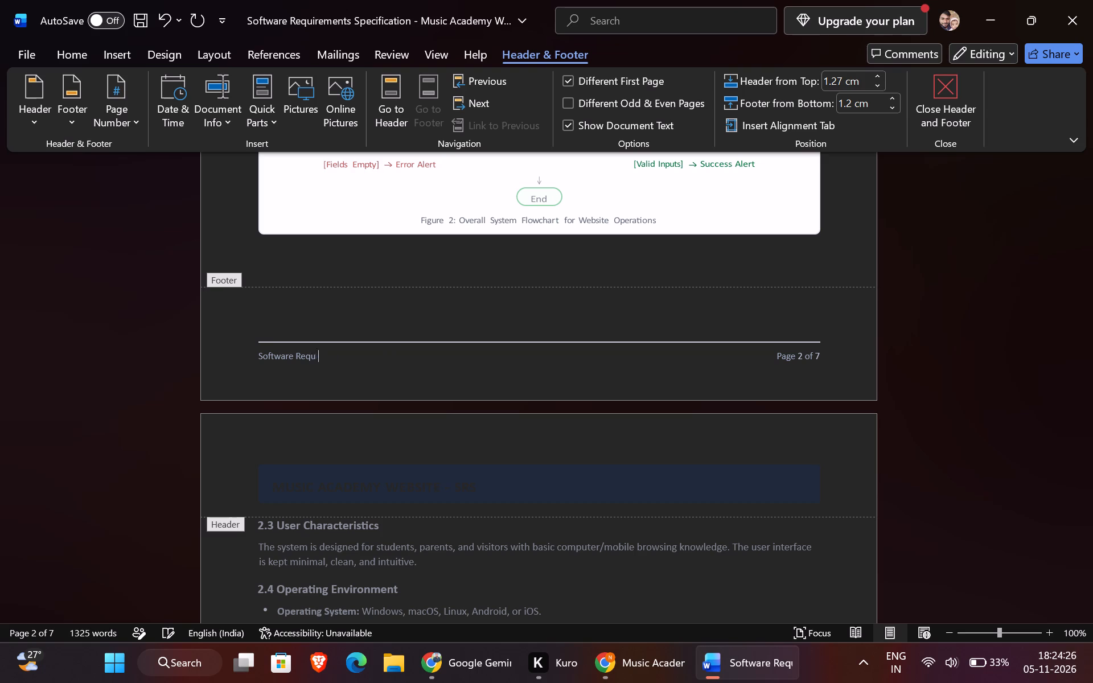
{"action": "key", "text": "BackSpace"}
Check the headers and footers from page 3 through the last page, and return to the top of page 1.
{"action": "scroll", "coordinate": [416, 432], "scroll_direction": "down", "scroll_amount": 2}
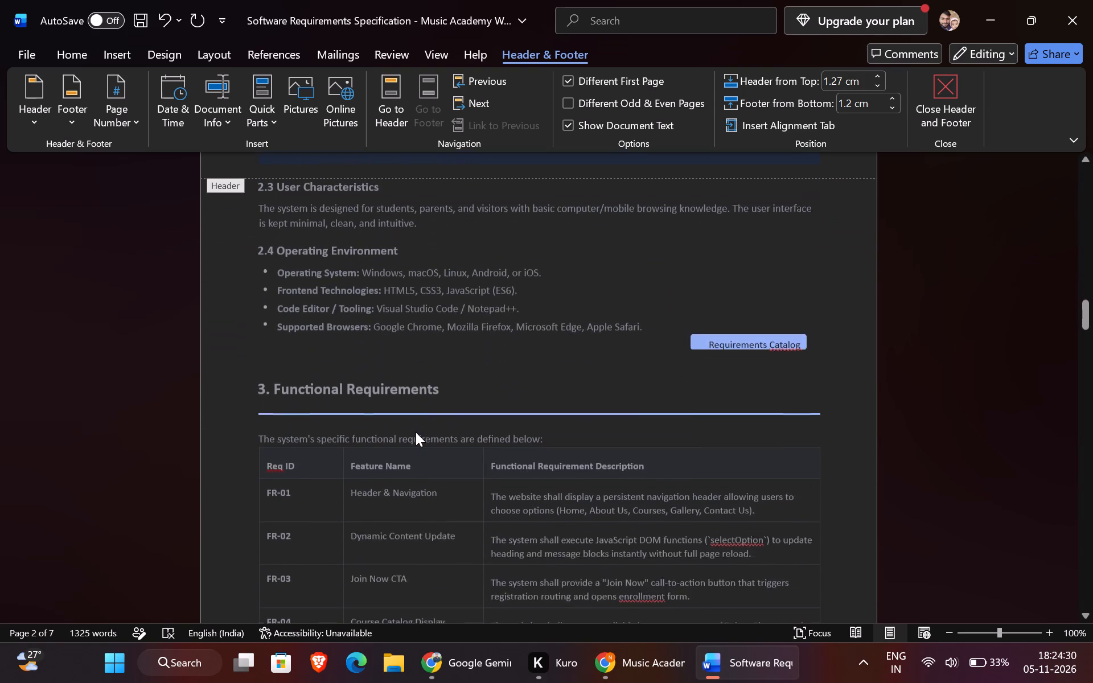
{"action": "scroll", "coordinate": [416, 432], "scroll_direction": "down", "scroll_amount": 1}
{"action": "scroll", "coordinate": [437, 384], "scroll_direction": "down", "scroll_amount": 3}
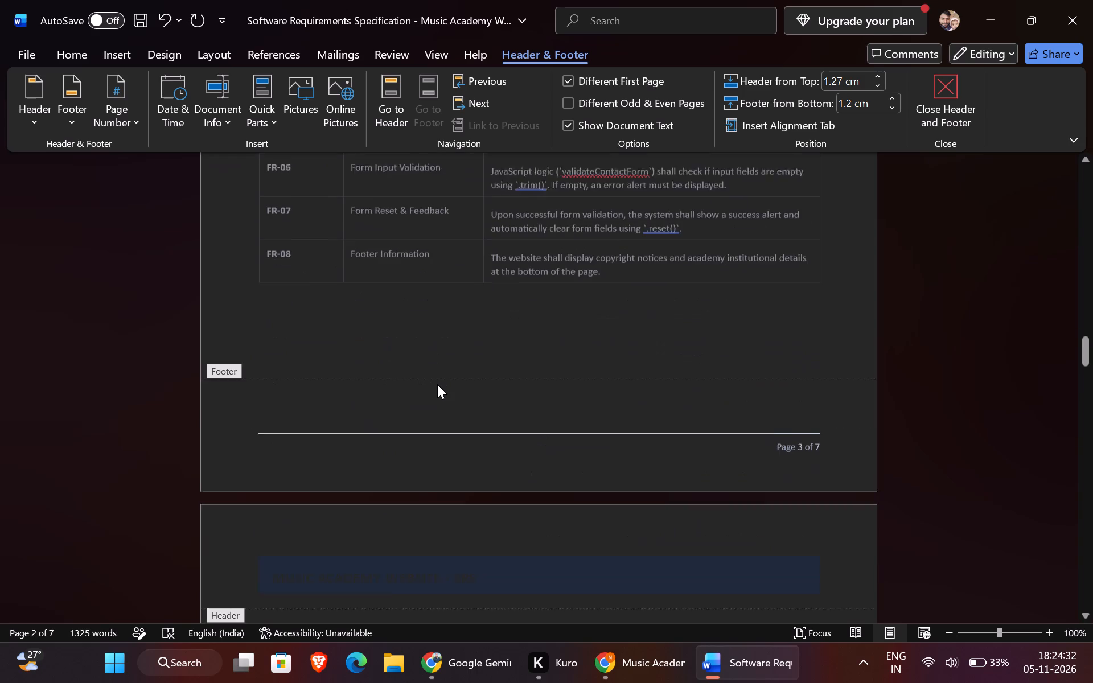
{"action": "scroll", "coordinate": [437, 384], "scroll_direction": "down", "scroll_amount": 4}
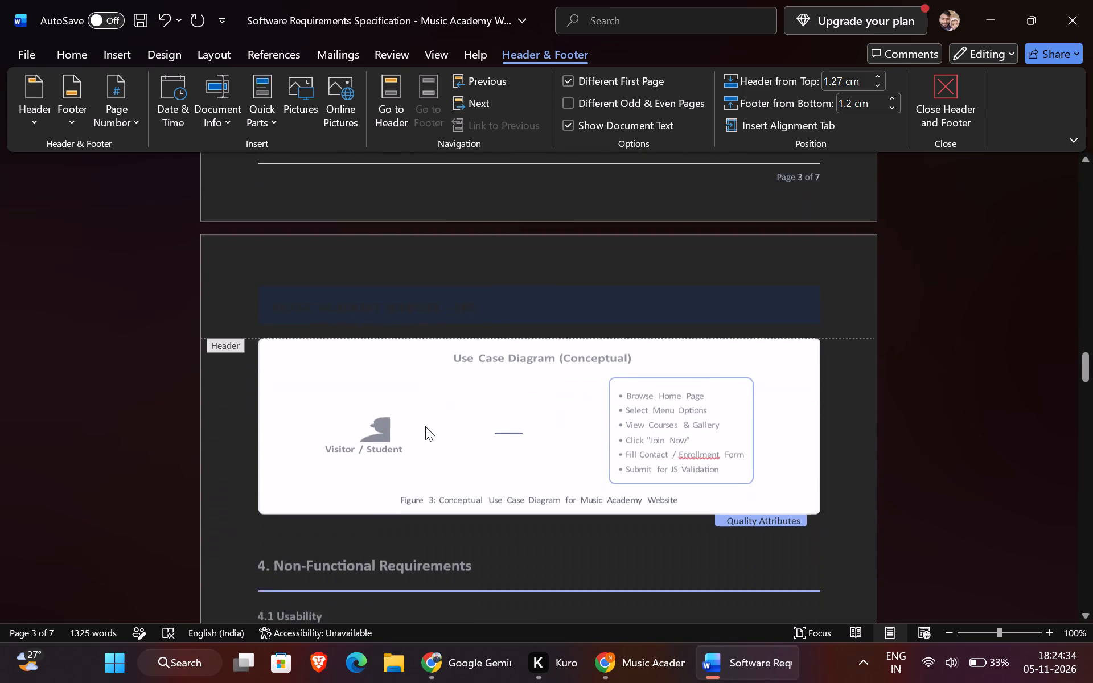
{"action": "scroll", "coordinate": [425, 426], "scroll_direction": "down", "scroll_amount": 2}
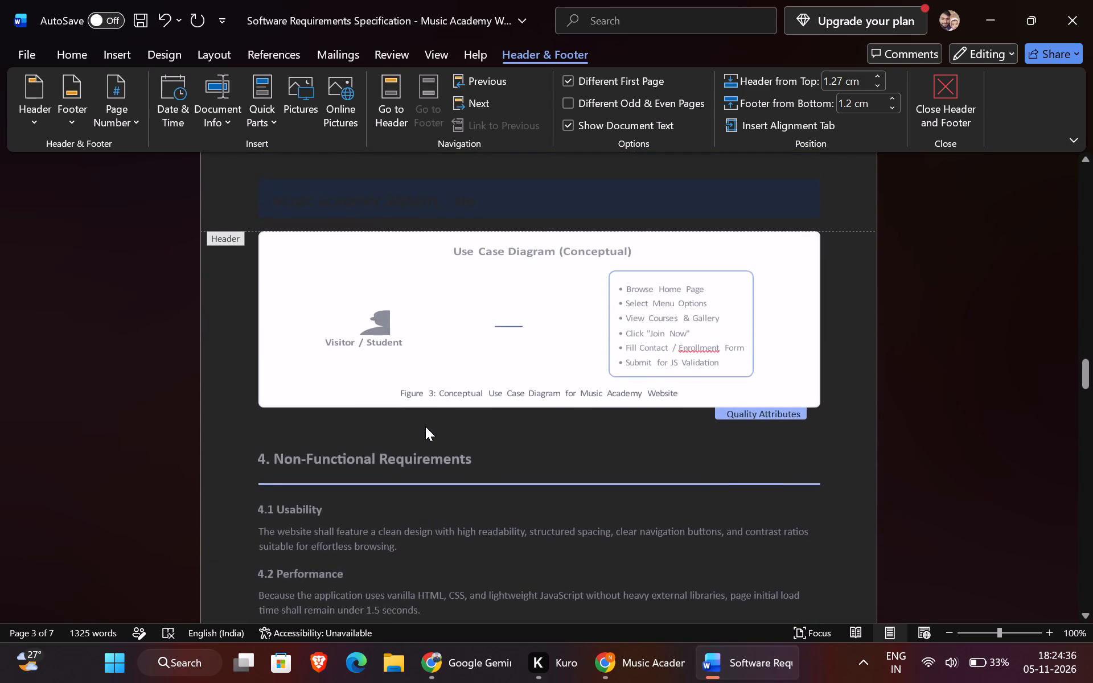
{"action": "scroll", "coordinate": [425, 426], "scroll_direction": "down", "scroll_amount": 4}
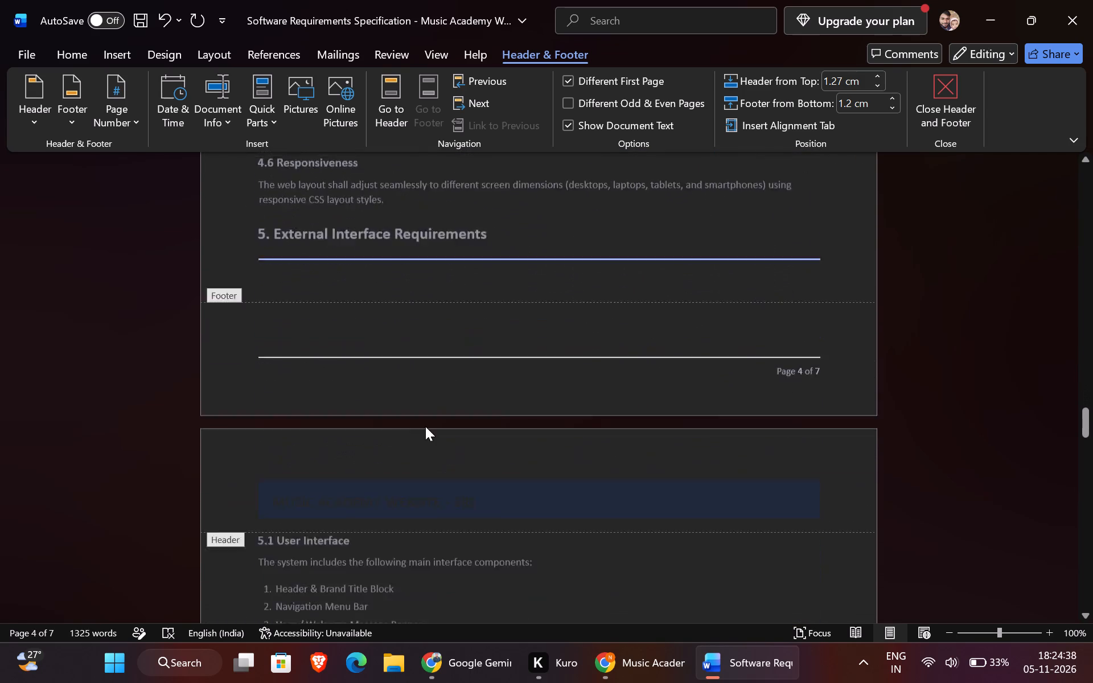
{"action": "scroll", "coordinate": [425, 426], "scroll_direction": "down", "scroll_amount": 4}
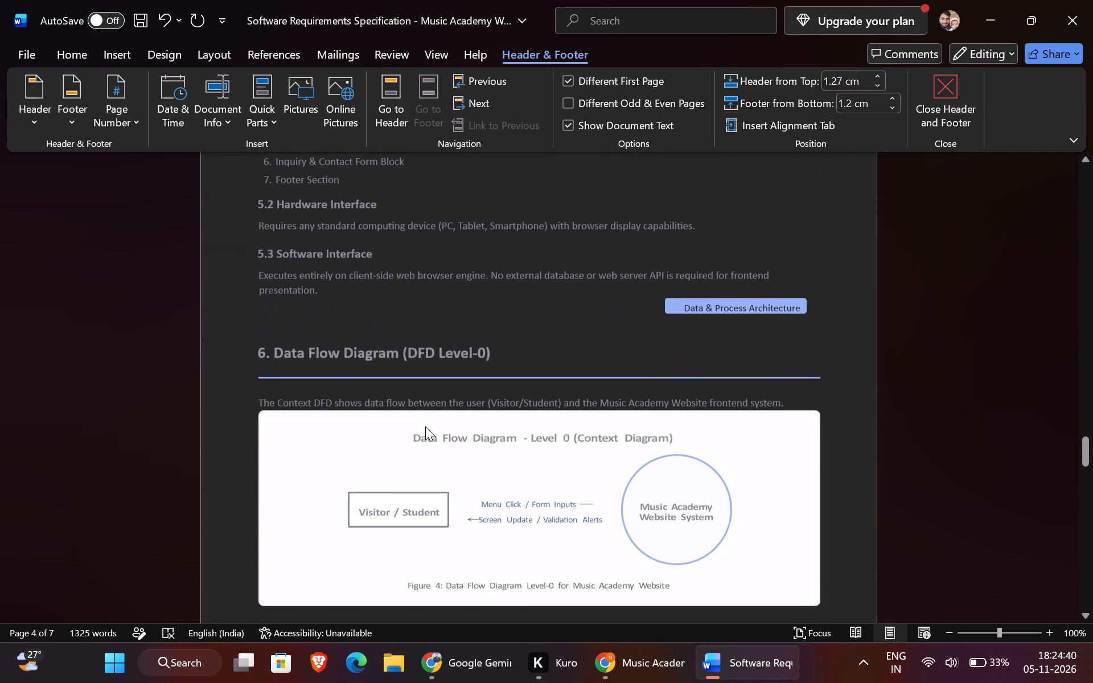
{"action": "scroll", "coordinate": [425, 426], "scroll_direction": "down", "scroll_amount": 1}
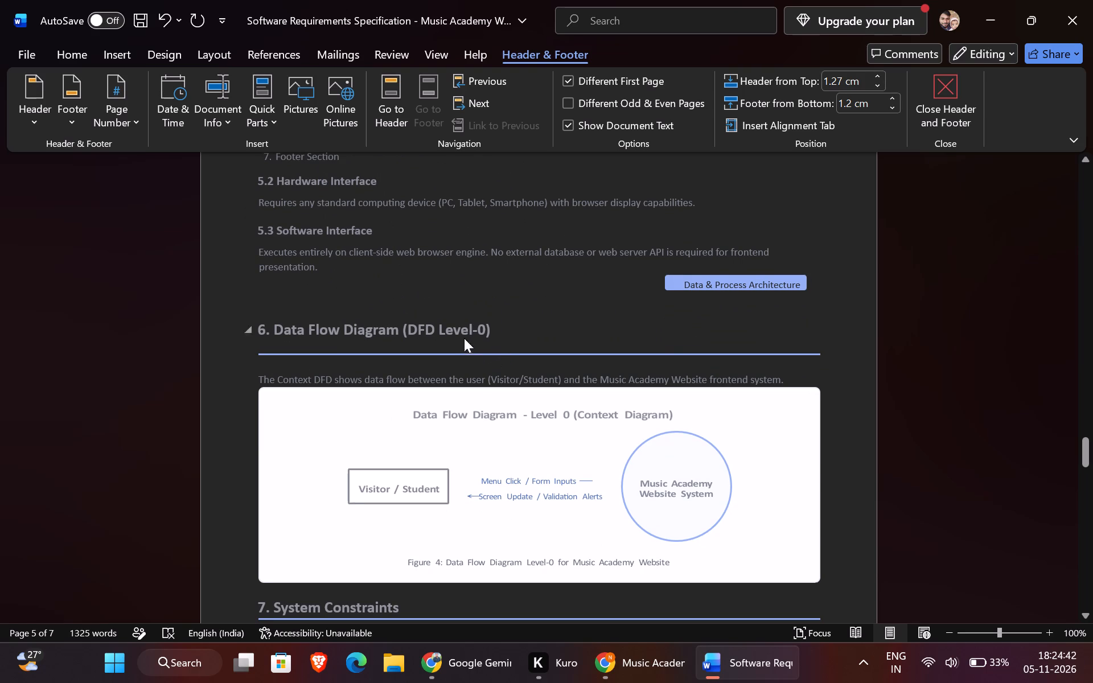
{"action": "scroll", "coordinate": [482, 360], "scroll_direction": "down", "scroll_amount": 2}
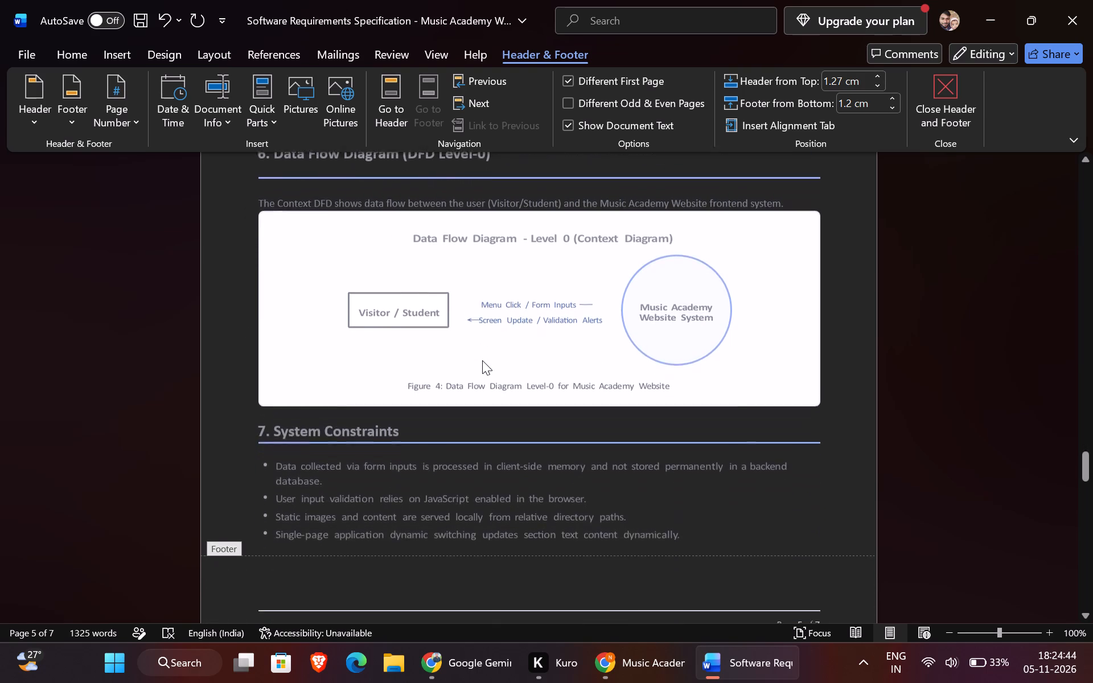
{"action": "scroll", "coordinate": [482, 360], "scroll_direction": "down", "scroll_amount": 4}
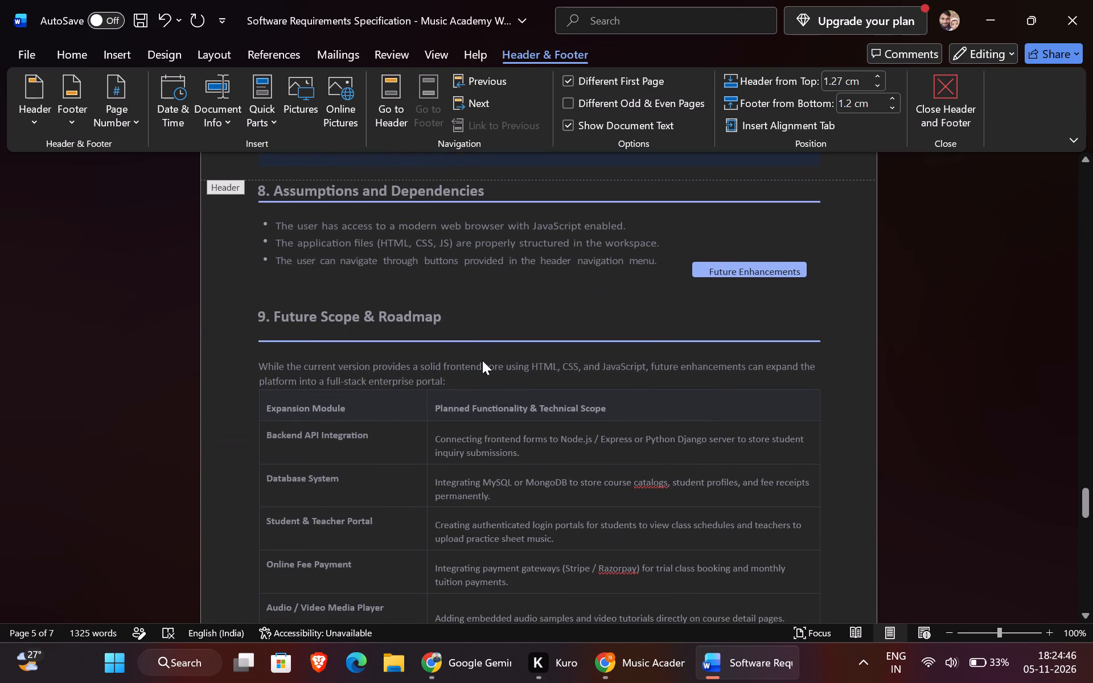
{"action": "scroll", "coordinate": [482, 360], "scroll_direction": "down", "scroll_amount": 3}
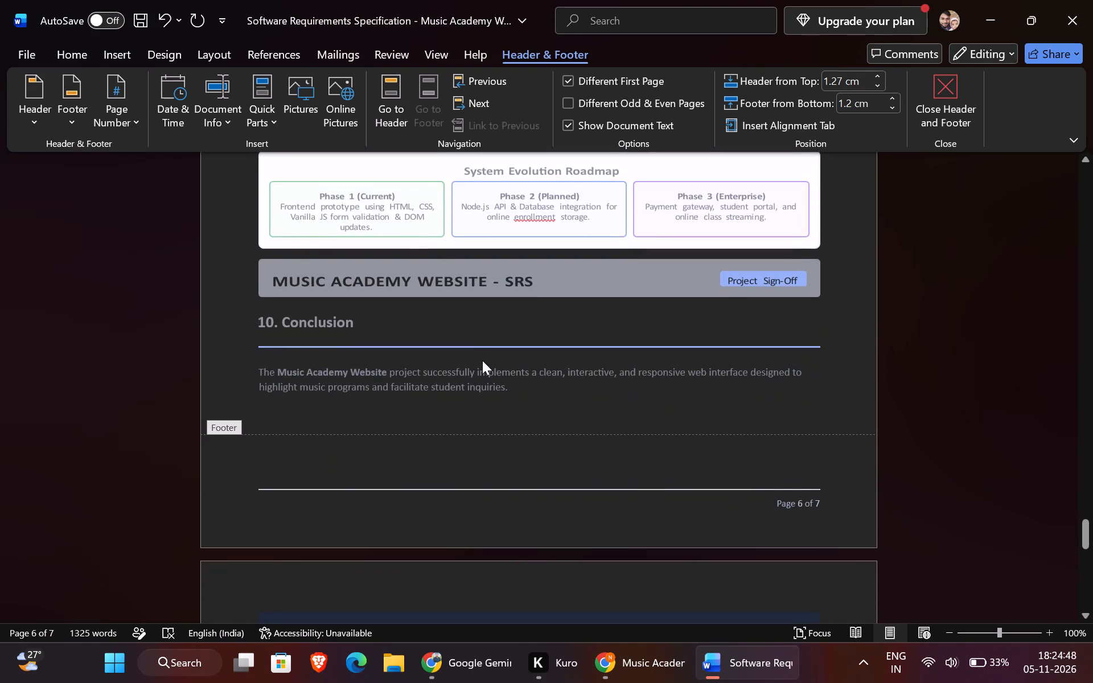
{"action": "scroll", "coordinate": [482, 360], "scroll_direction": "down", "scroll_amount": 3}
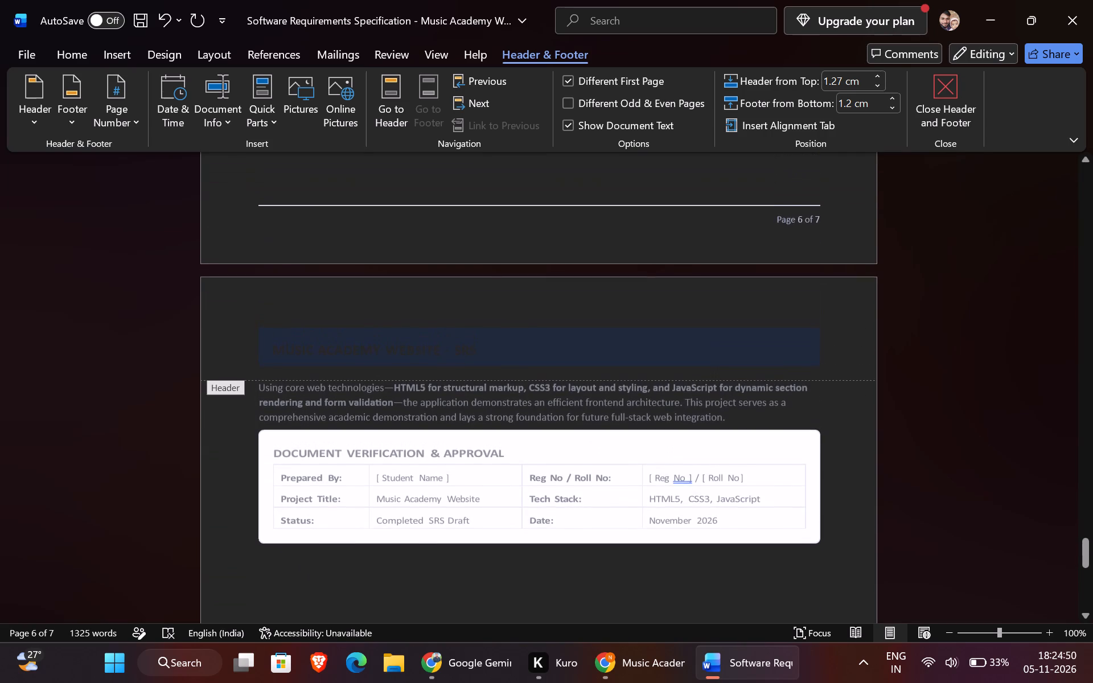
{"action": "scroll", "coordinate": [482, 360], "scroll_direction": "down", "scroll_amount": 5}
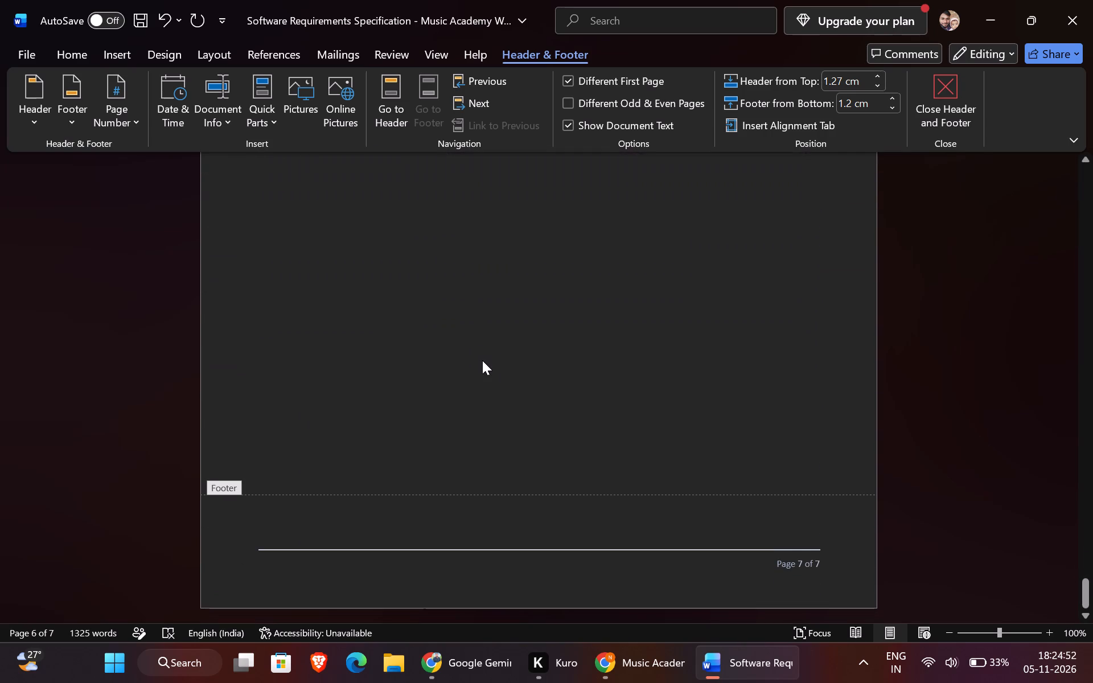
{"action": "scroll", "coordinate": [486, 392], "scroll_direction": "up", "scroll_amount": 14}
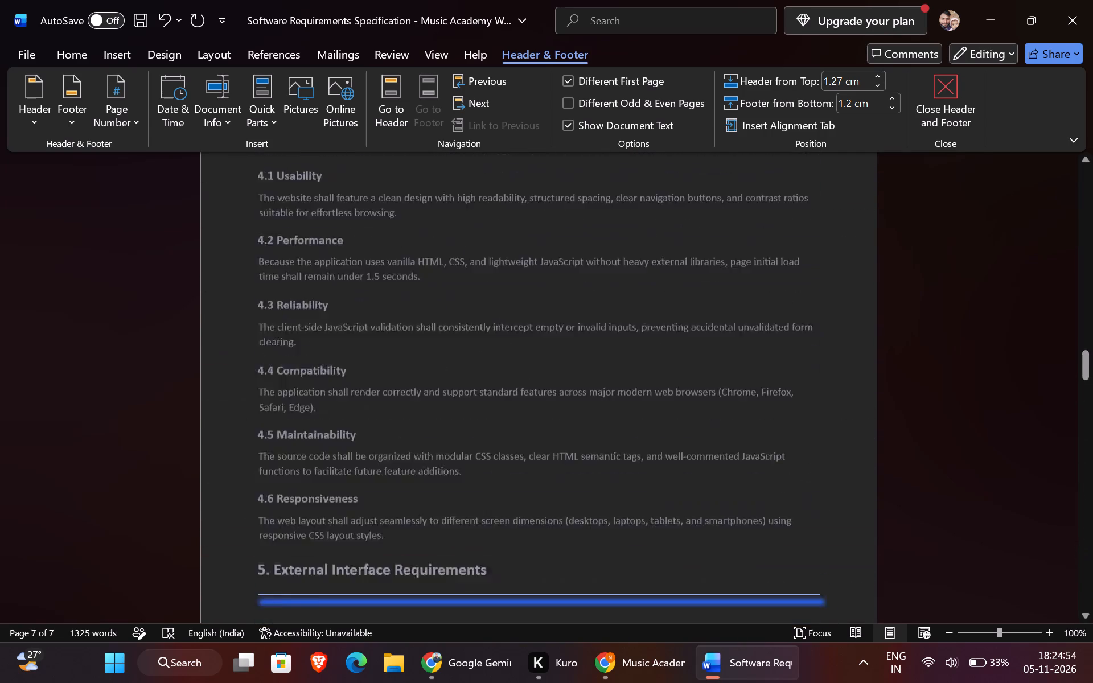
{"action": "scroll", "coordinate": [486, 392], "scroll_direction": "up", "scroll_amount": 11}
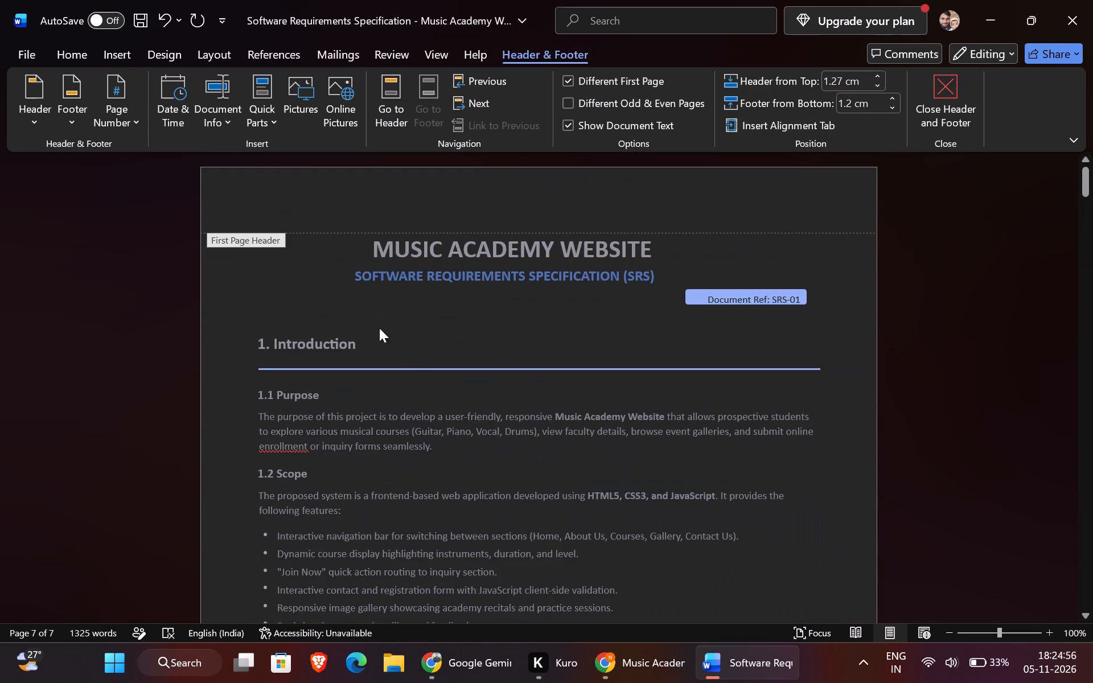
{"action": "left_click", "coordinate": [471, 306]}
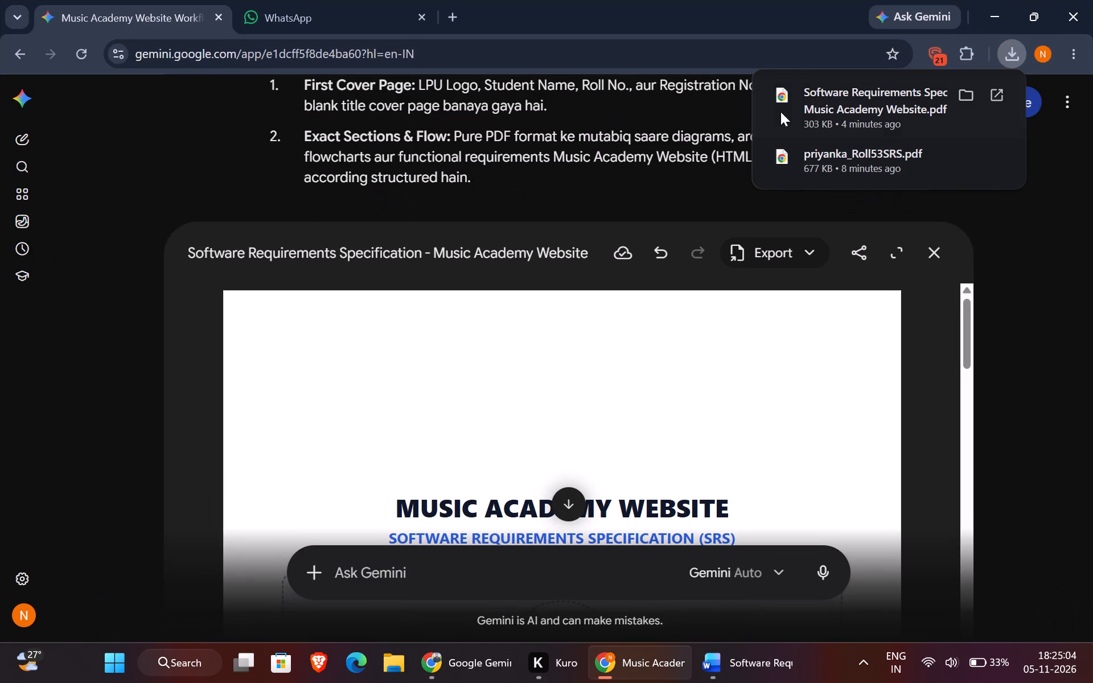
Switch to Chrome, dismiss the recent downloads list, and open Google Drive's Home view in a new tab.
{"action": "left_click", "coordinate": [1036, 177]}
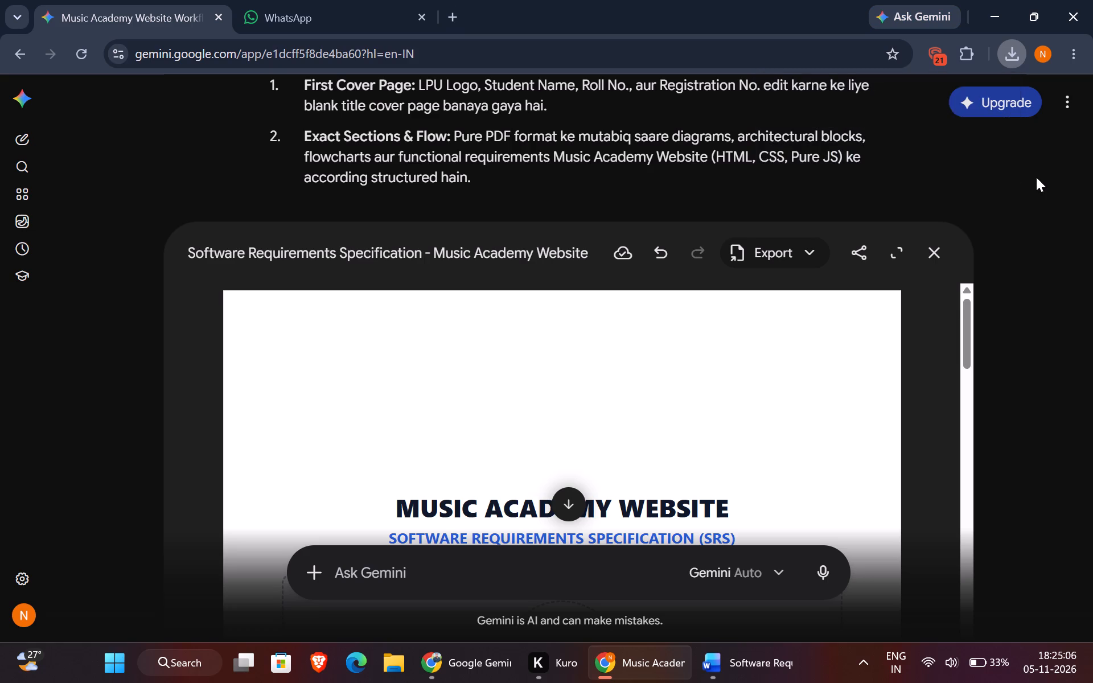
{"action": "left_click", "coordinate": [451, 14]}
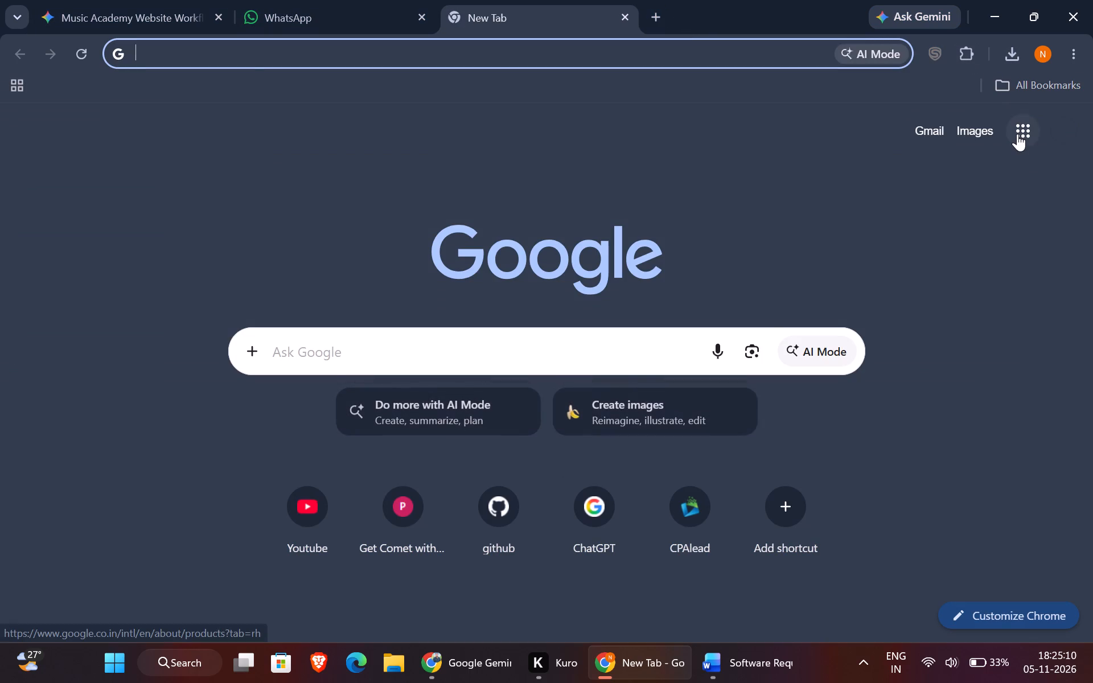
{"action": "left_click", "coordinate": [1017, 134]}
{"action": "left_click", "coordinate": [930, 249]}
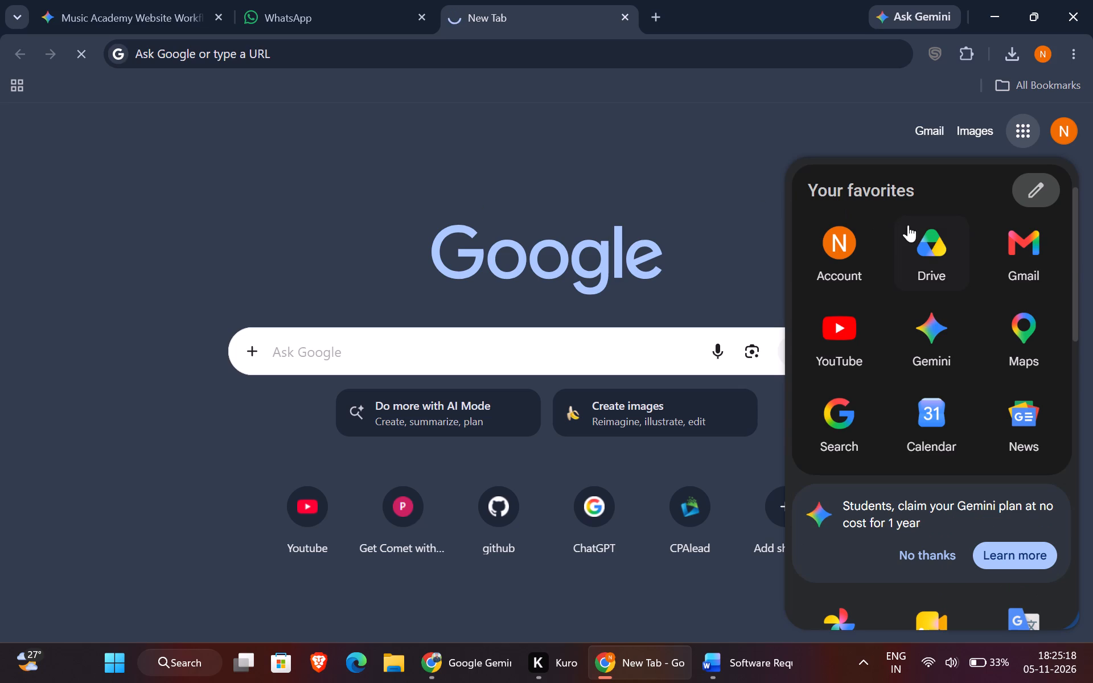
{"action": "left_click", "coordinate": [927, 240]}
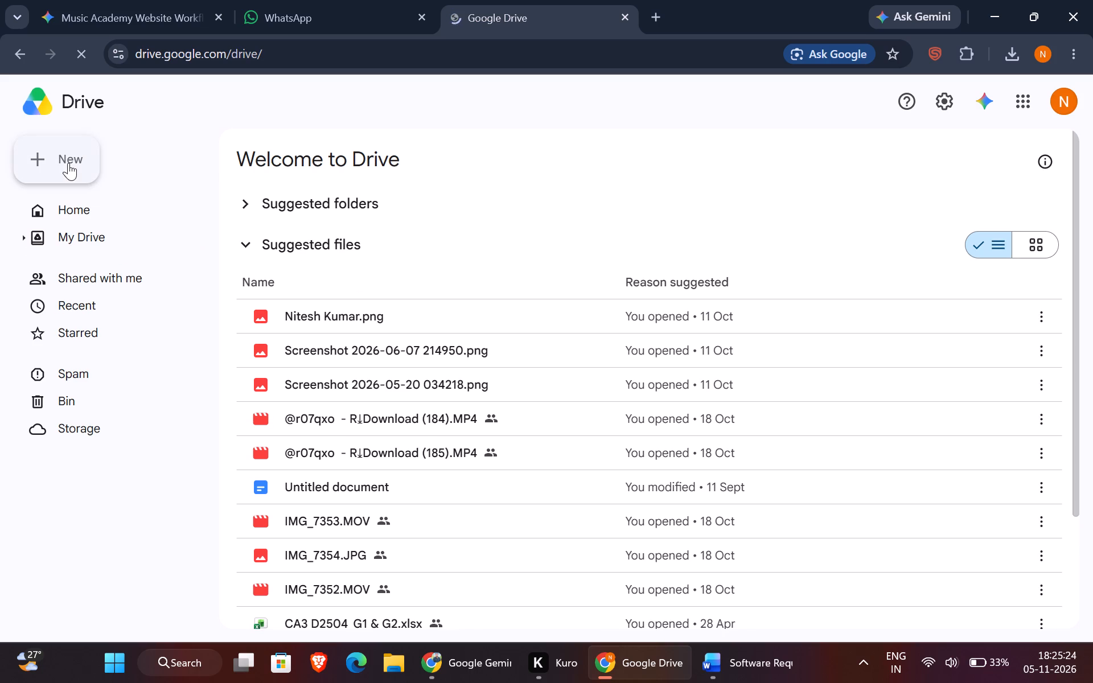
{"action": "left_click", "coordinate": [72, 207]}
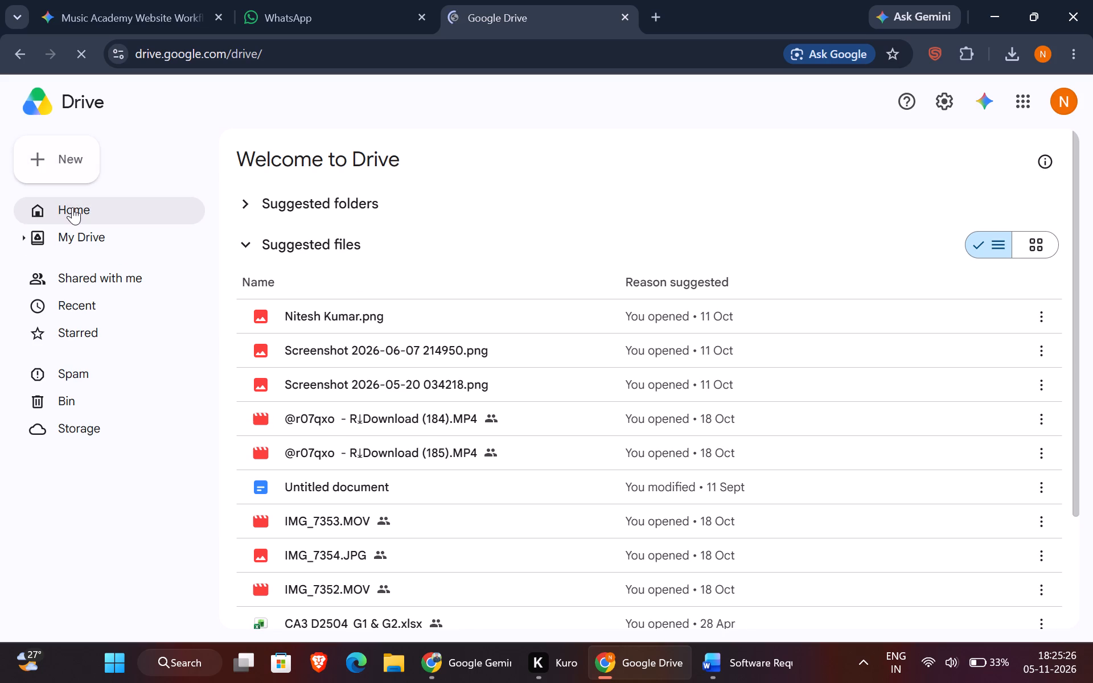
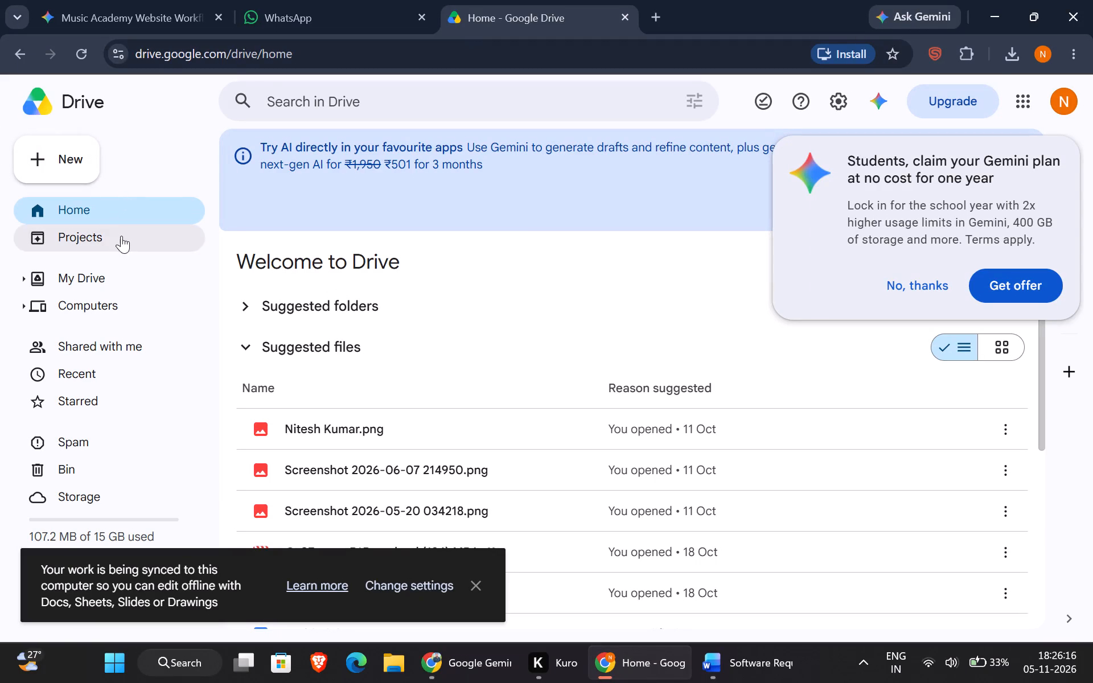
{"action": "left_click", "coordinate": [71, 159]}
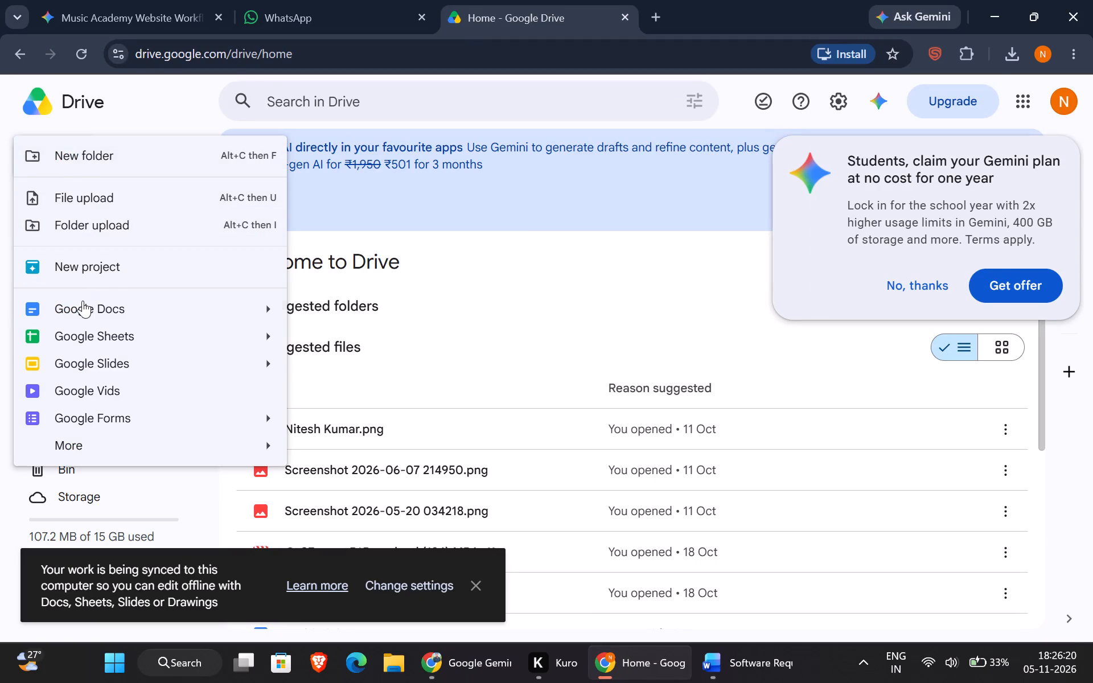
{"action": "left_click", "coordinate": [90, 196]}
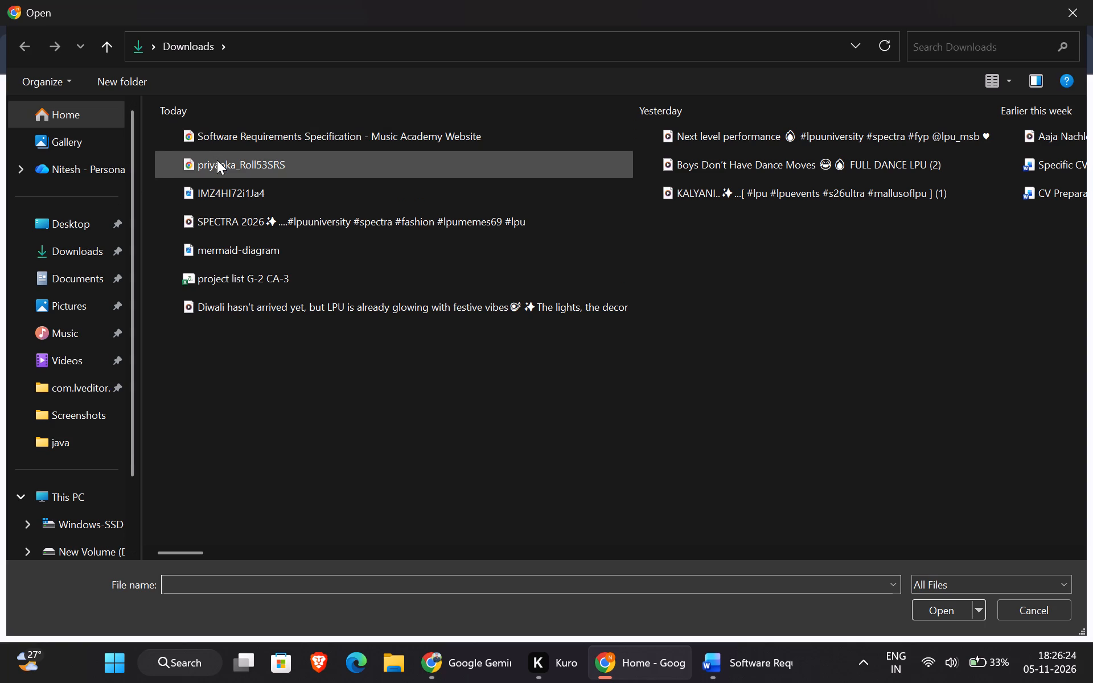
{"action": "left_click", "coordinate": [217, 160]}
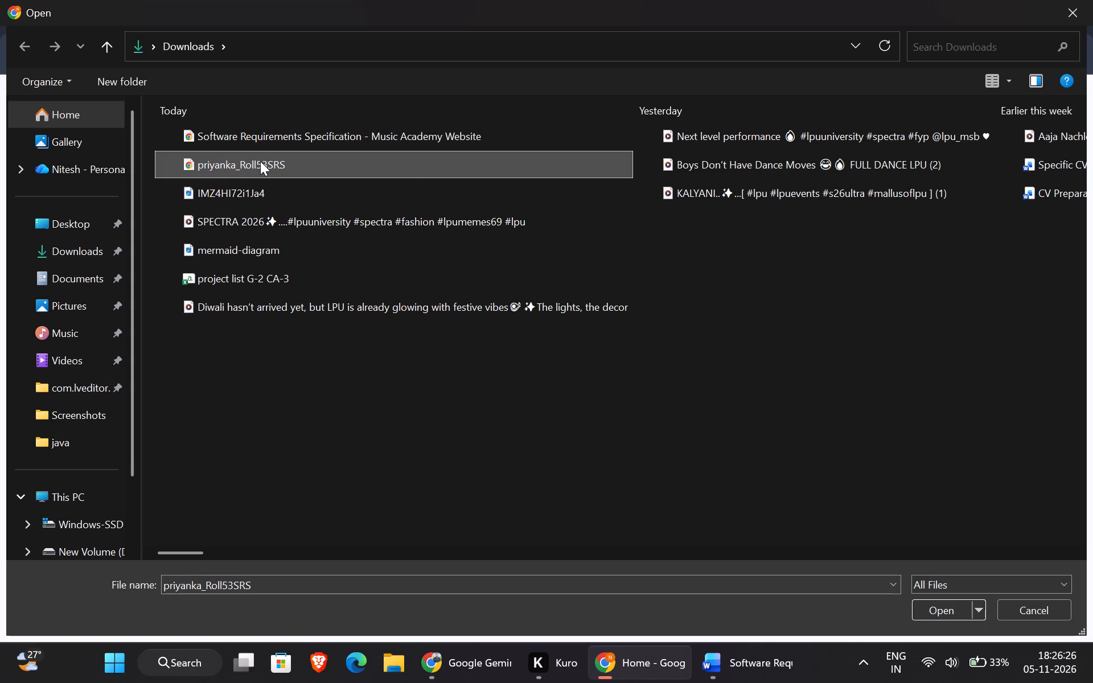
{"action": "left_click", "coordinate": [913, 612]}
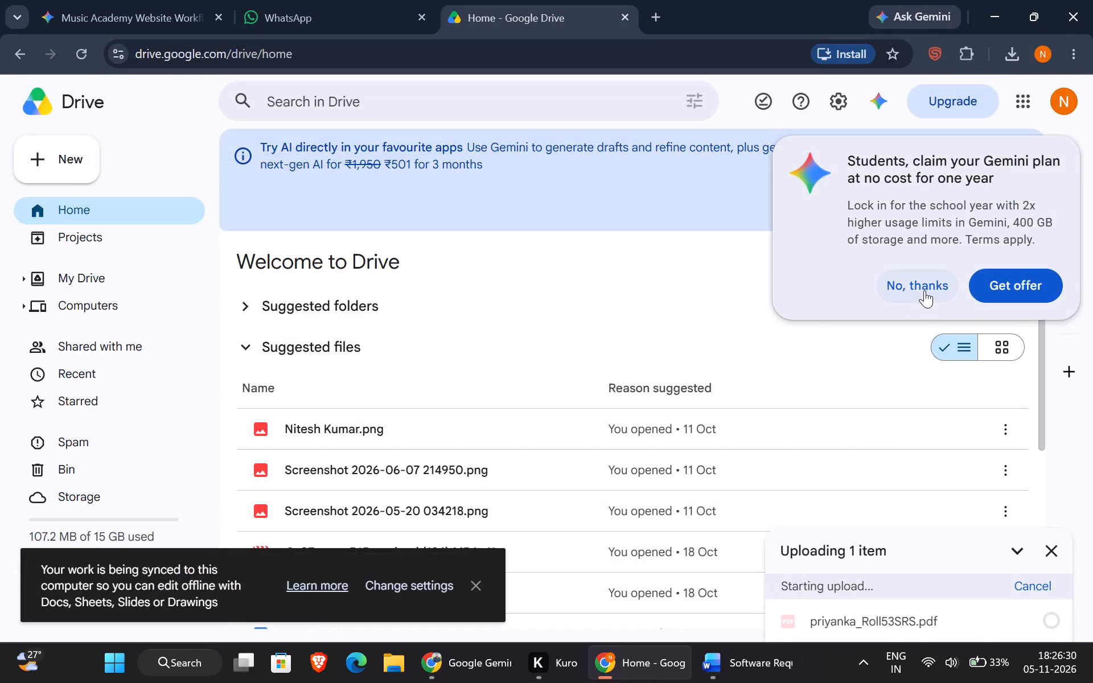
{"action": "left_click", "coordinate": [923, 290]}
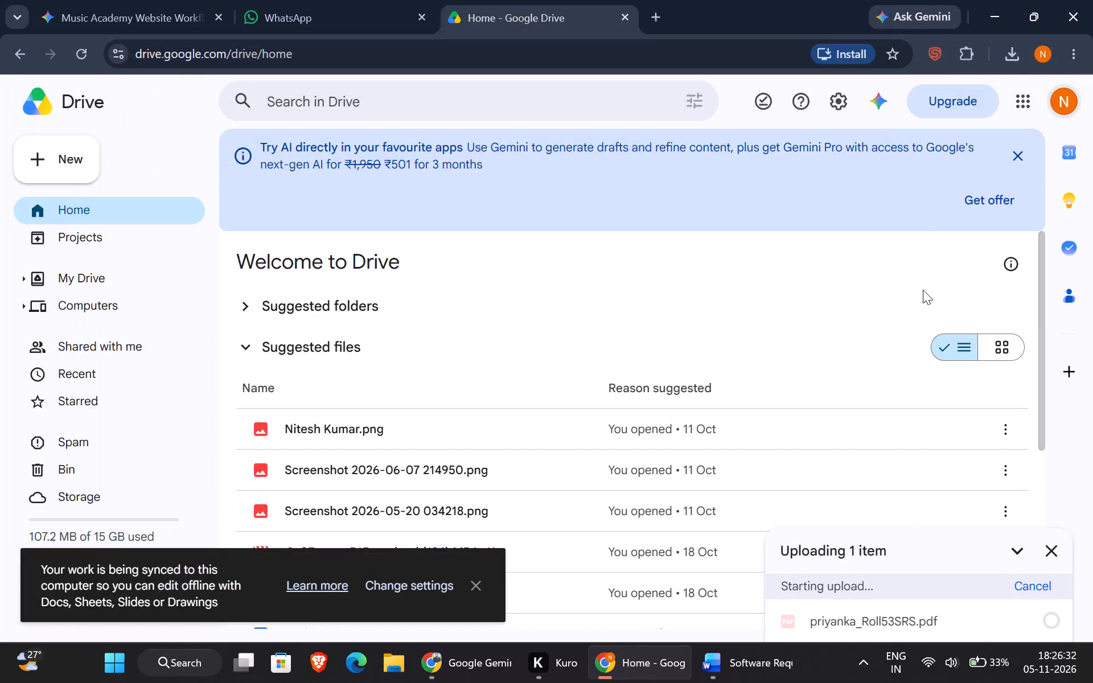
{"action": "left_click_drag", "start_coordinate": [923, 290], "coordinate": [597, 312]}
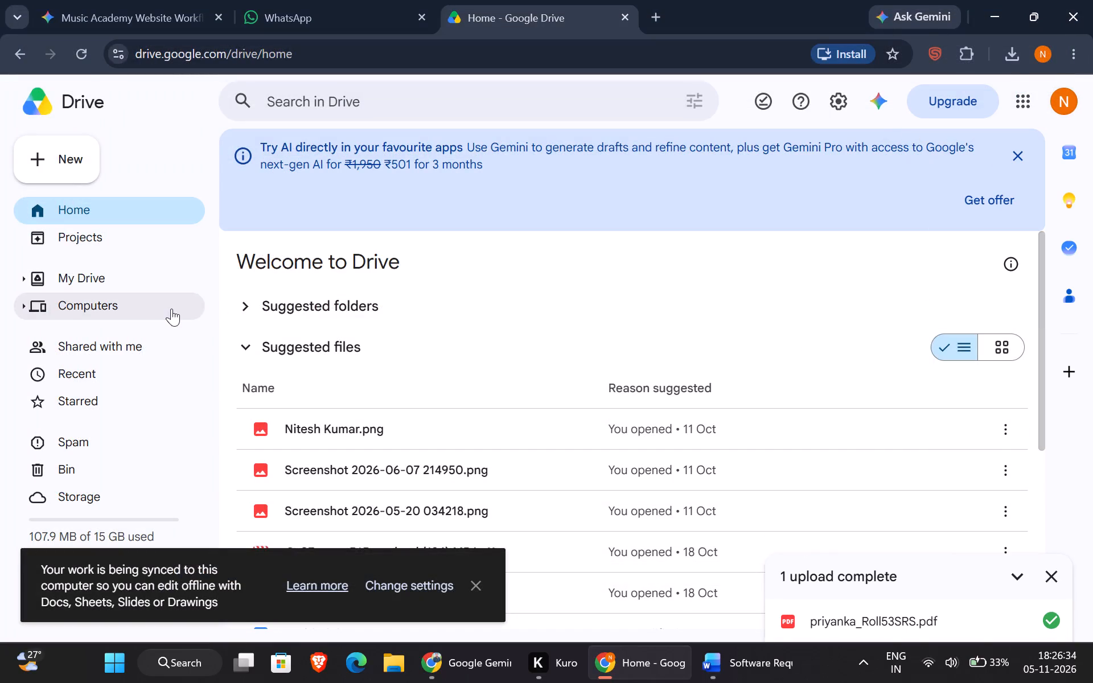
{"action": "left_click", "coordinate": [71, 167]}
{"action": "left_click", "coordinate": [75, 196]}
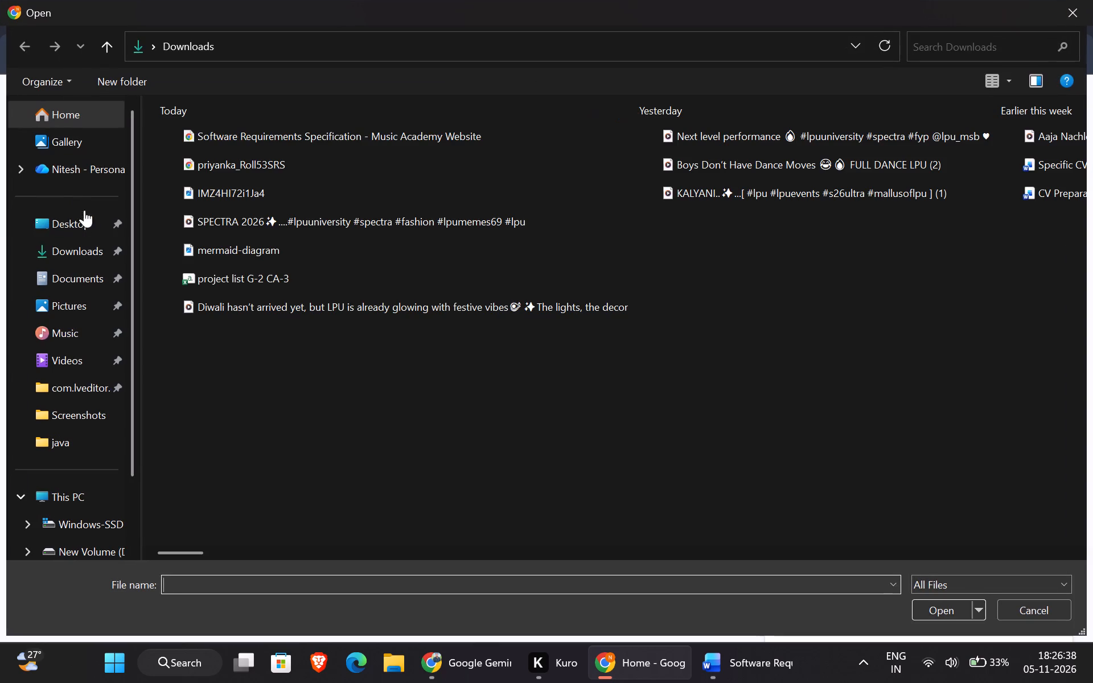
{"action": "left_click", "coordinate": [212, 161]}
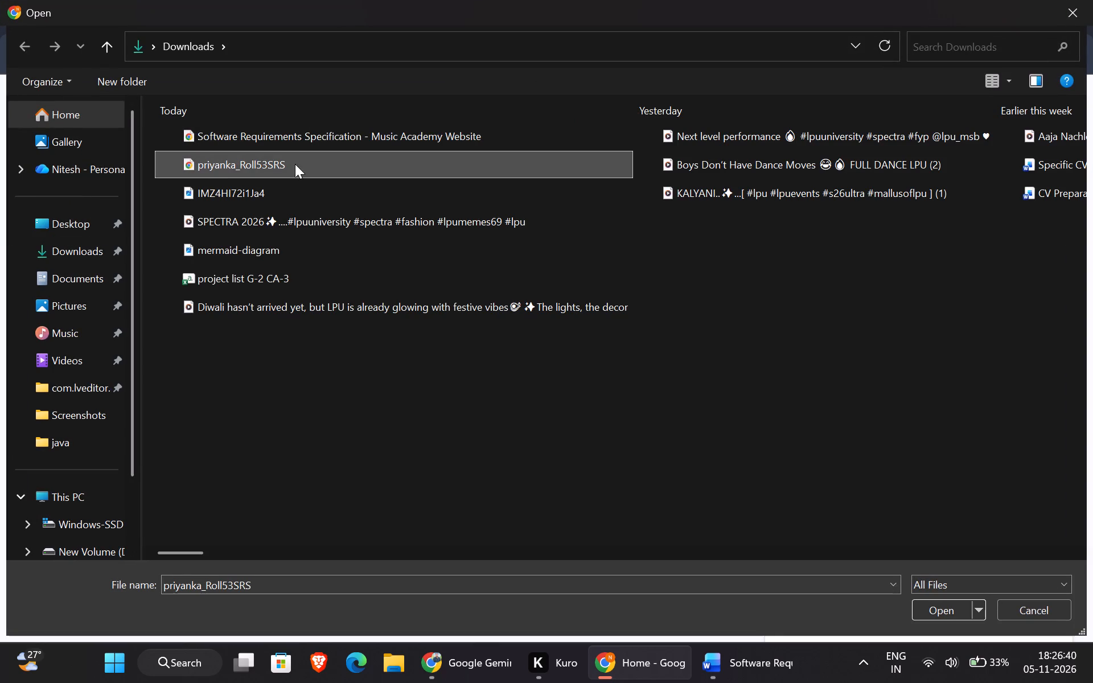
{"action": "left_click", "coordinate": [946, 608]}
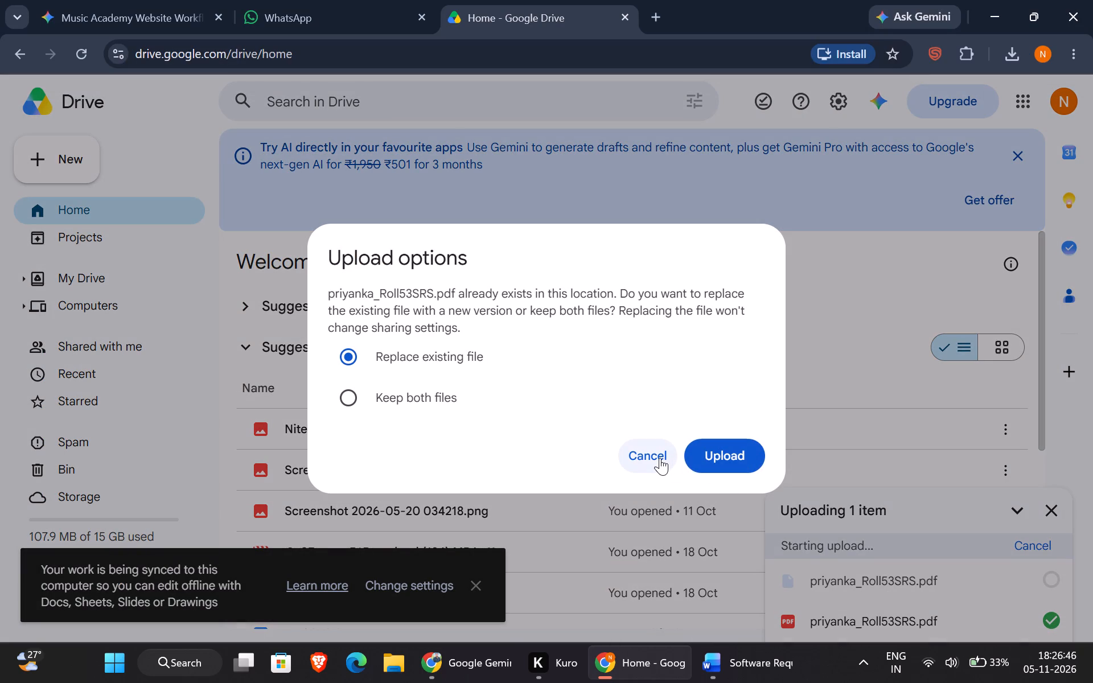
{"action": "left_click", "coordinate": [710, 457]}
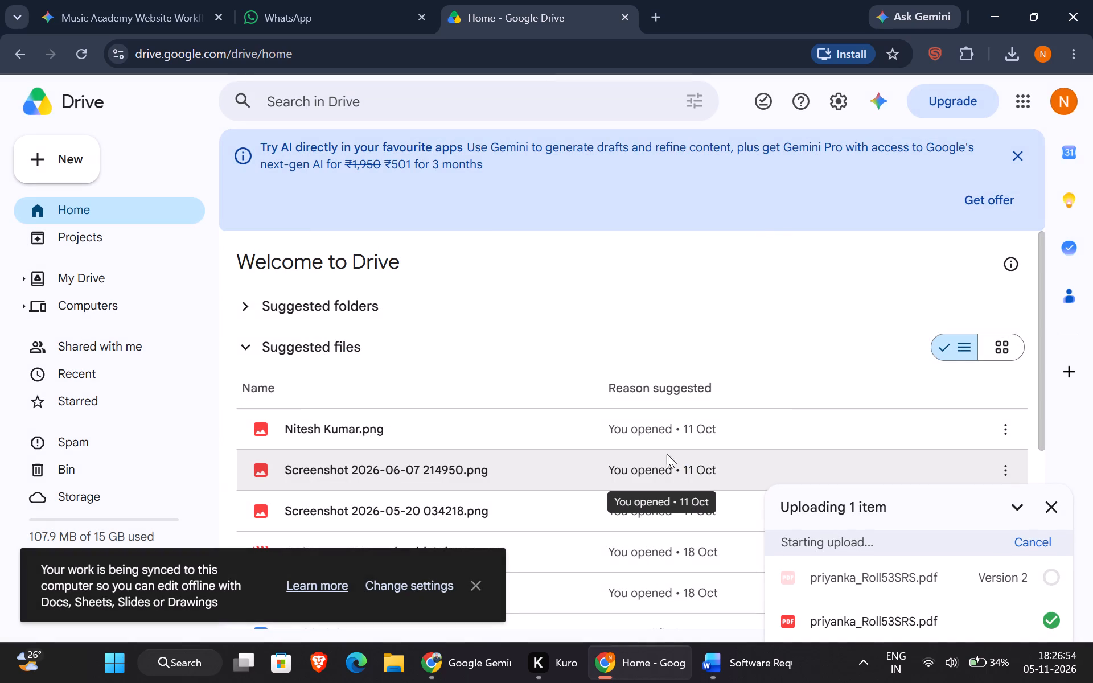
Look through the suggested files on the Drive home page.
{"action": "scroll", "coordinate": [610, 429], "scroll_direction": "down", "scroll_amount": 3}
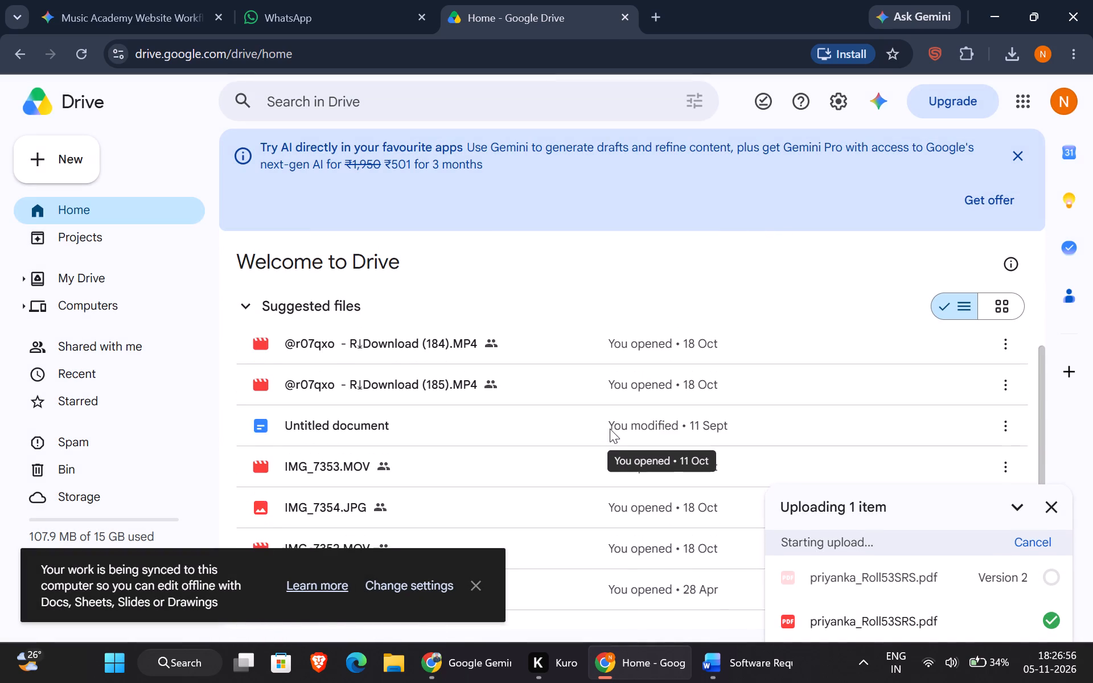
{"action": "scroll", "coordinate": [610, 429], "scroll_direction": "down", "scroll_amount": 5}
{"action": "scroll", "coordinate": [610, 429], "scroll_direction": "up", "scroll_amount": 1}
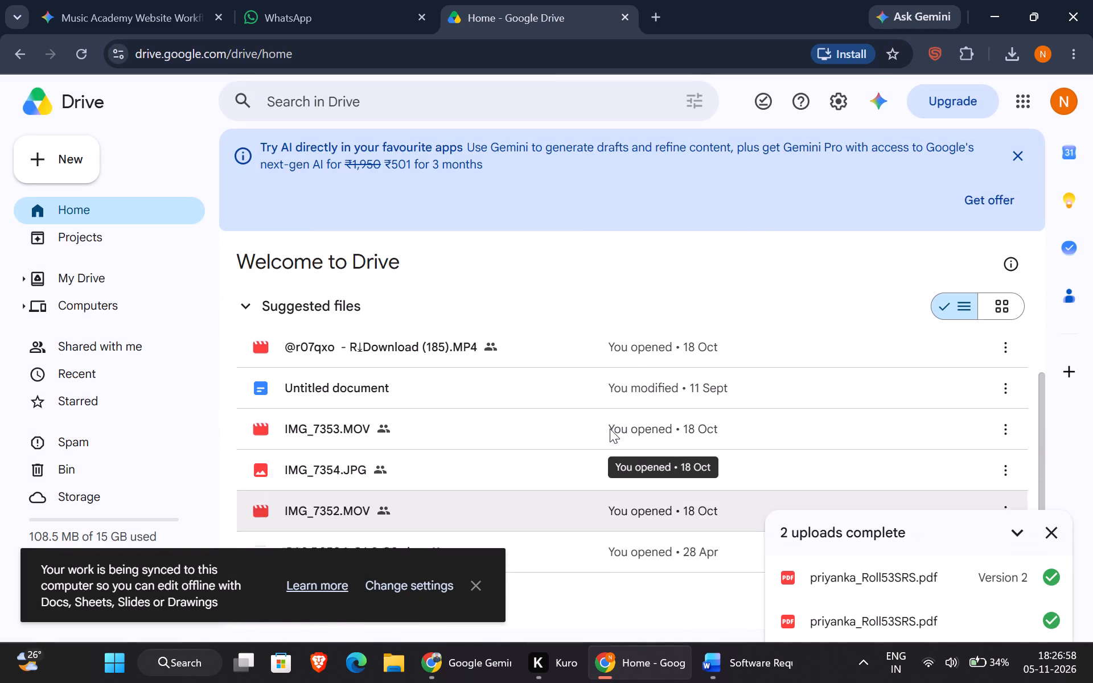
{"action": "scroll", "coordinate": [610, 429], "scroll_direction": "up", "scroll_amount": 6}
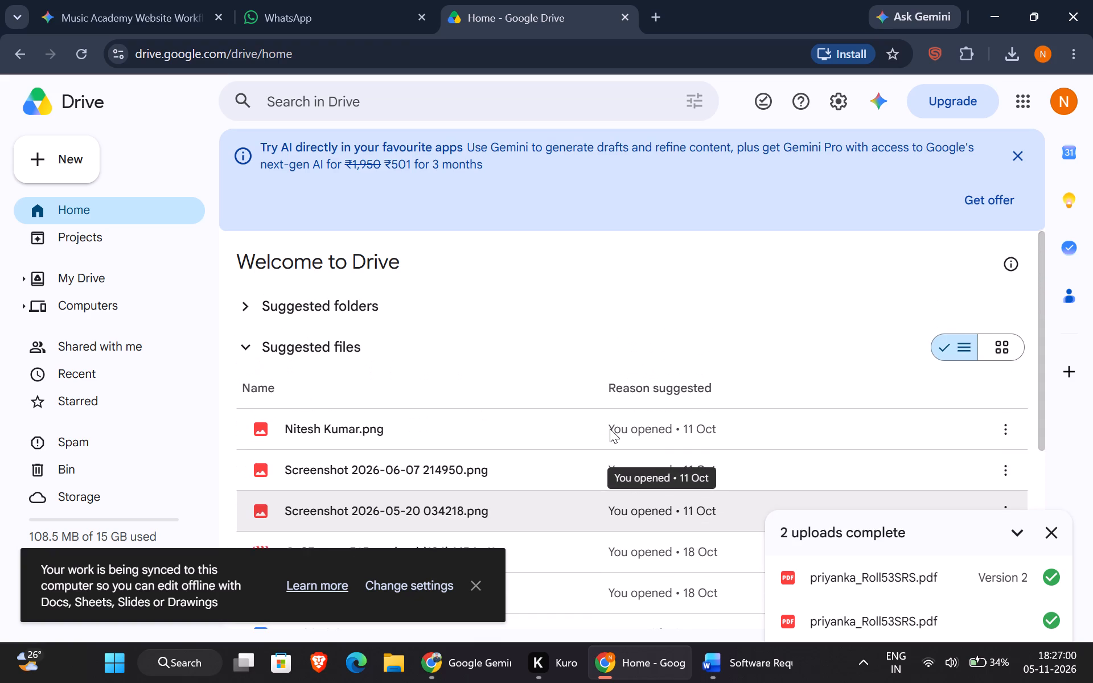
{"action": "scroll", "coordinate": [610, 429], "scroll_direction": "up", "scroll_amount": 2}
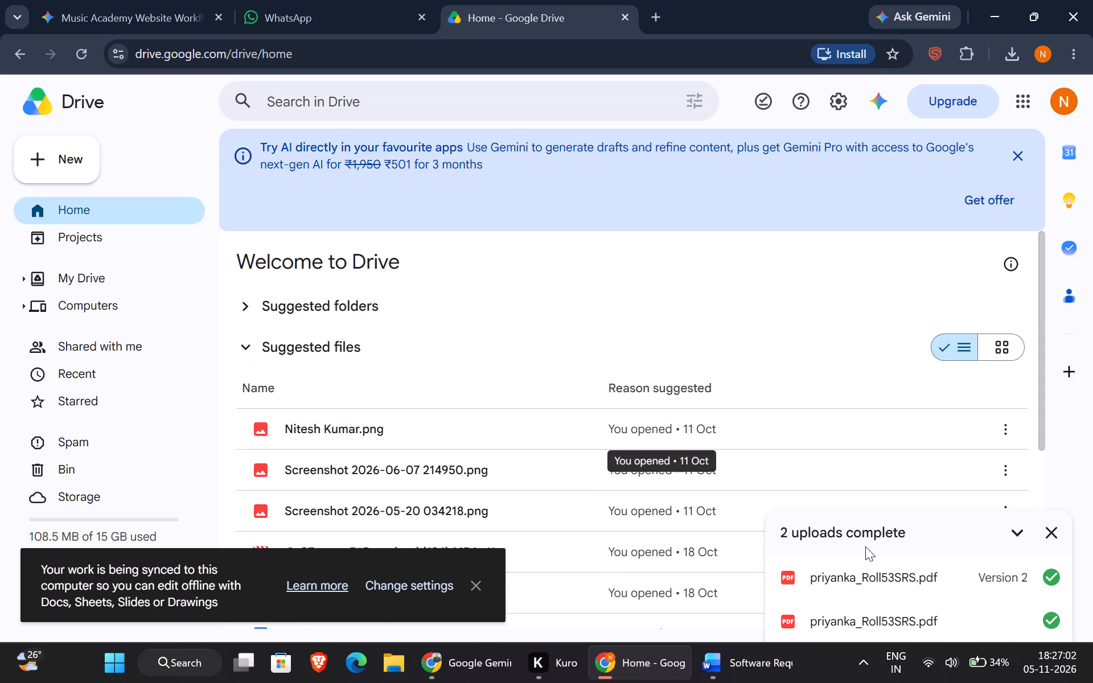
{"action": "left_click", "coordinate": [854, 586]}
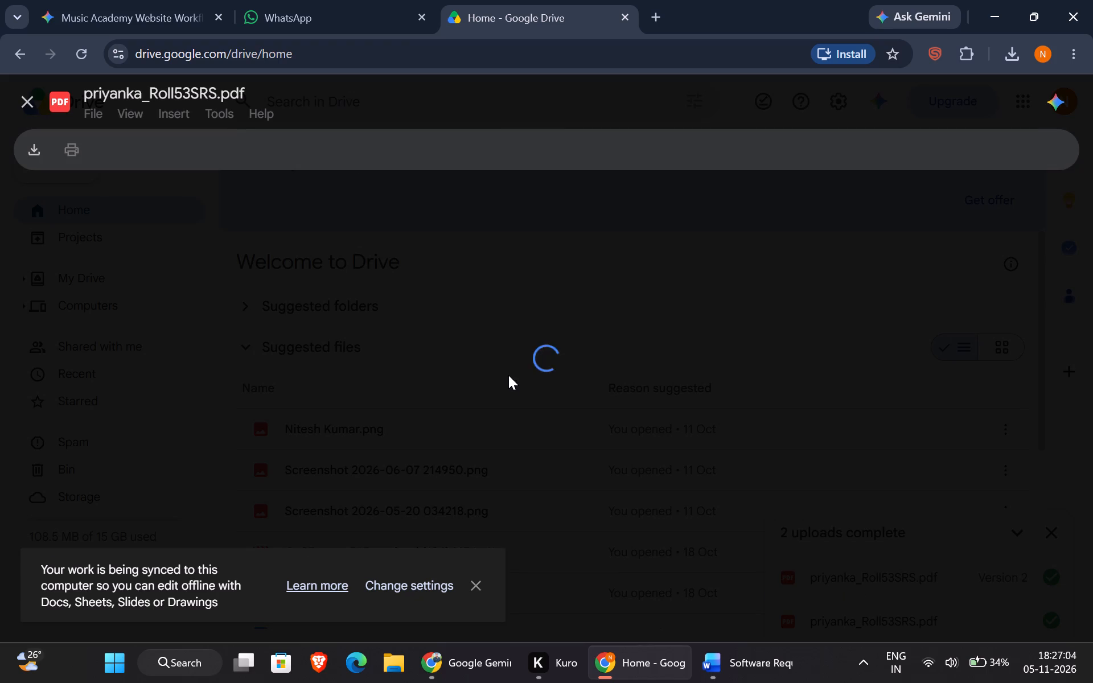
{"action": "scroll", "coordinate": [754, 421], "scroll_direction": "down", "scroll_amount": 2}
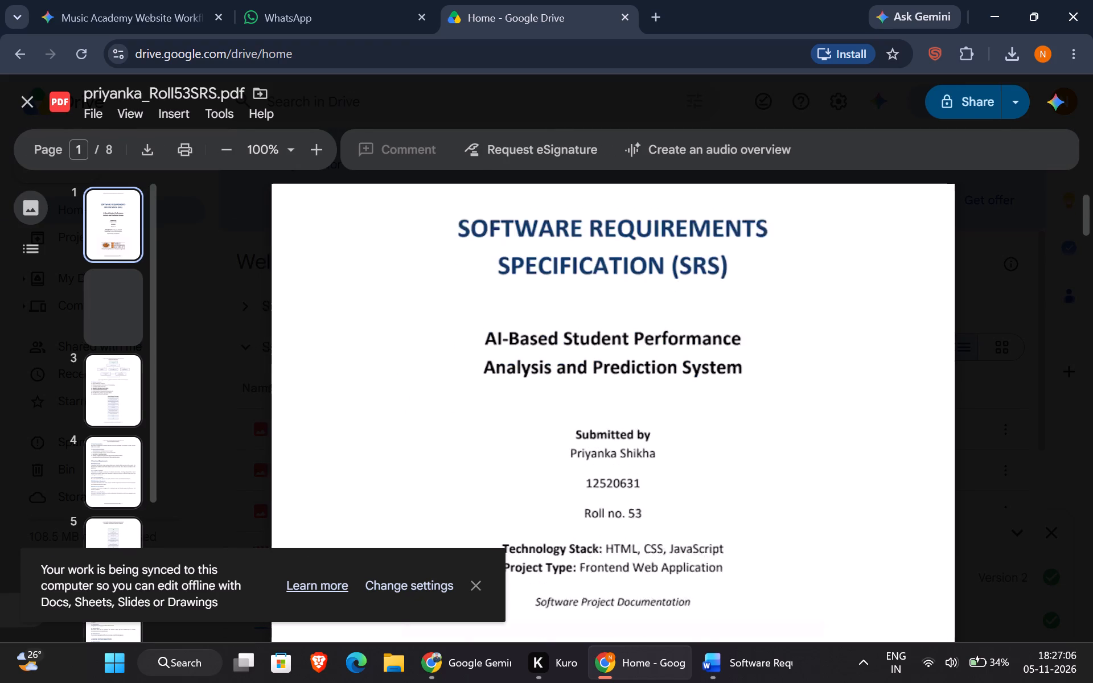
{"action": "scroll", "coordinate": [754, 421], "scroll_direction": "down", "scroll_amount": 4}
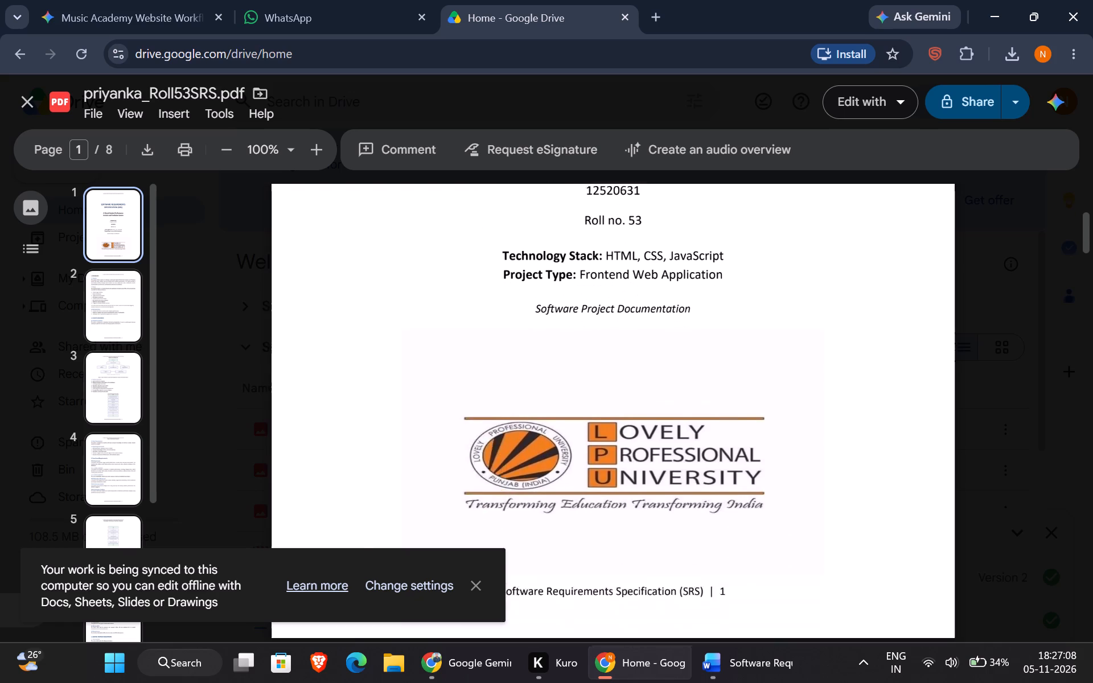
{"action": "scroll", "coordinate": [754, 421], "scroll_direction": "down", "scroll_amount": 1}
{"action": "scroll", "coordinate": [754, 421], "scroll_direction": "up", "scroll_amount": 4}
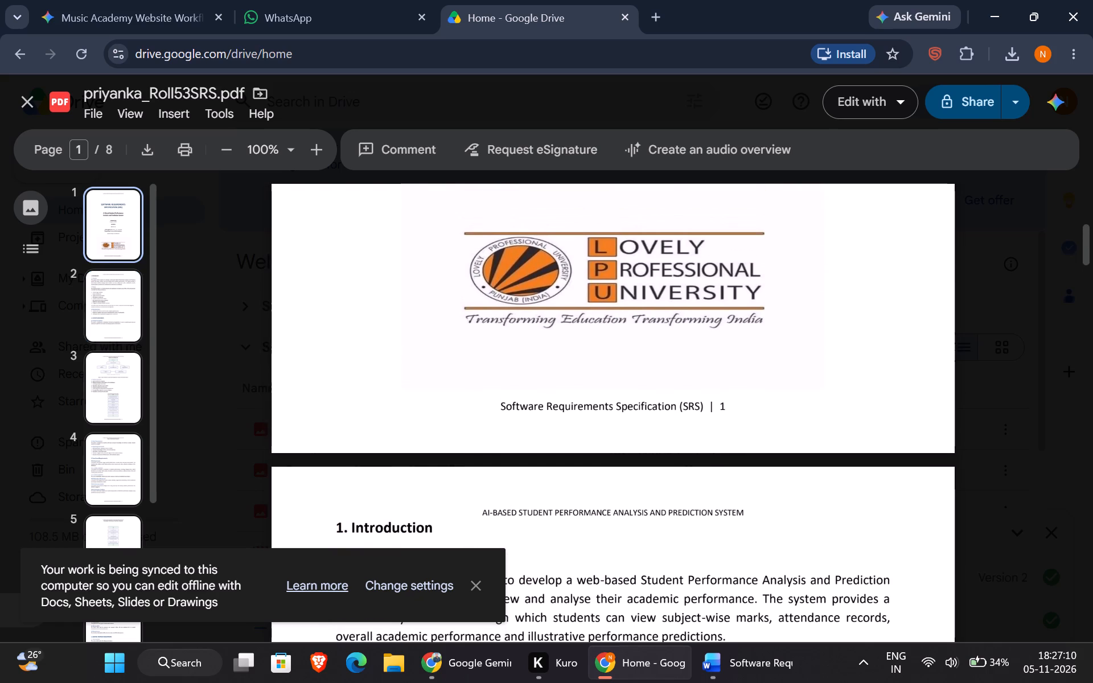
{"action": "scroll", "coordinate": [754, 421], "scroll_direction": "up", "scroll_amount": 1}
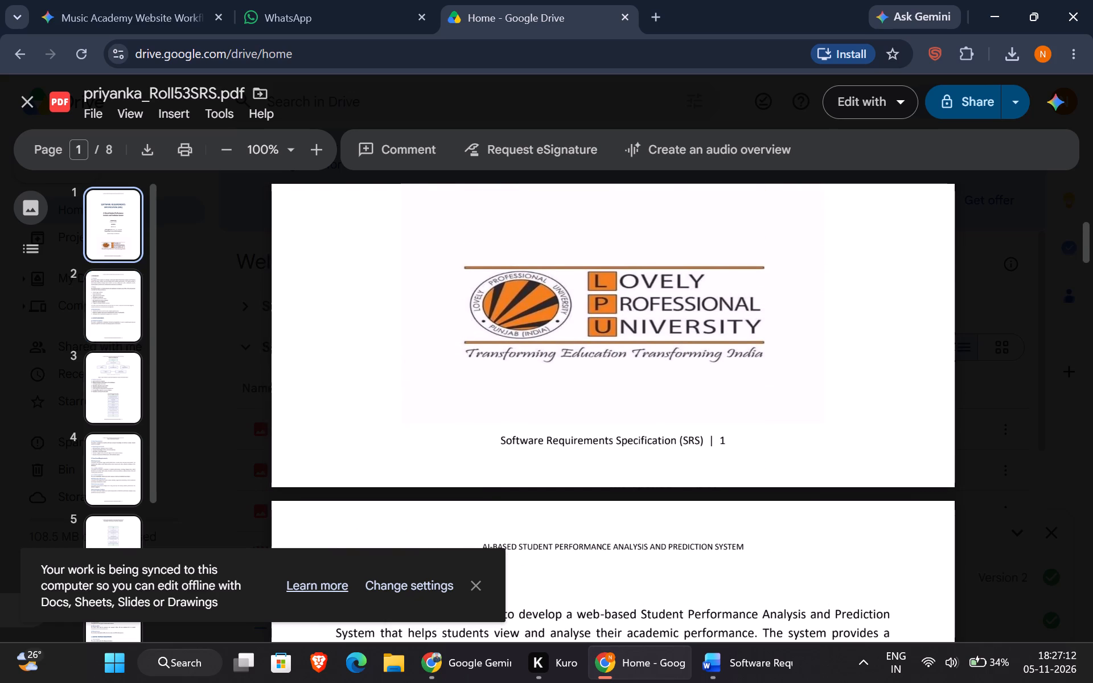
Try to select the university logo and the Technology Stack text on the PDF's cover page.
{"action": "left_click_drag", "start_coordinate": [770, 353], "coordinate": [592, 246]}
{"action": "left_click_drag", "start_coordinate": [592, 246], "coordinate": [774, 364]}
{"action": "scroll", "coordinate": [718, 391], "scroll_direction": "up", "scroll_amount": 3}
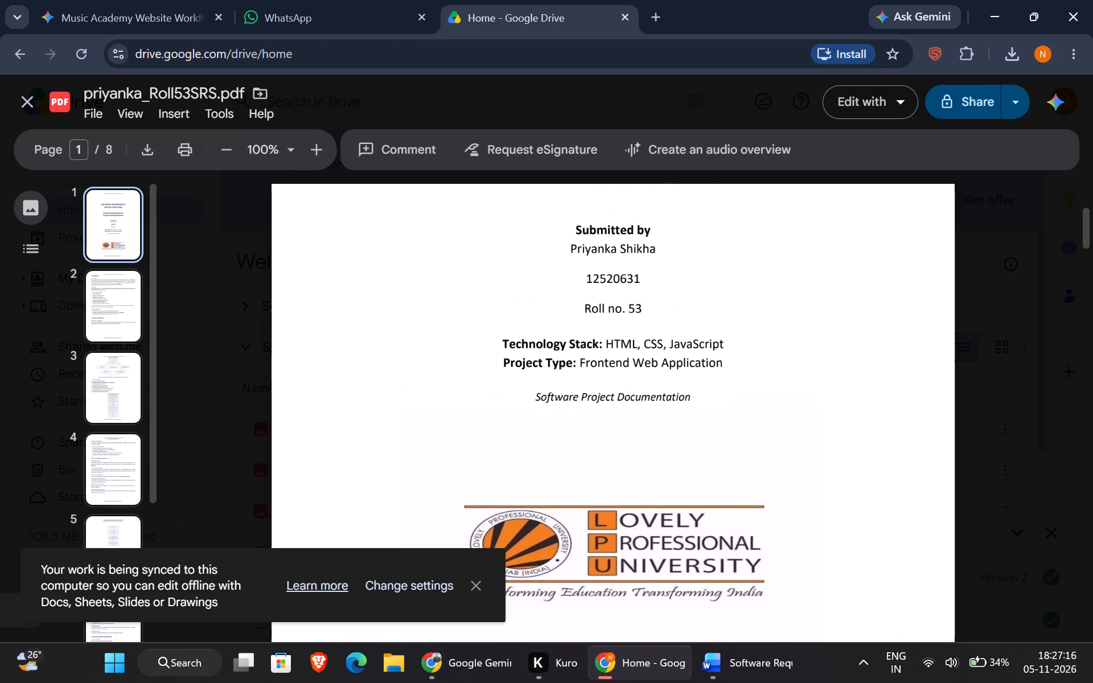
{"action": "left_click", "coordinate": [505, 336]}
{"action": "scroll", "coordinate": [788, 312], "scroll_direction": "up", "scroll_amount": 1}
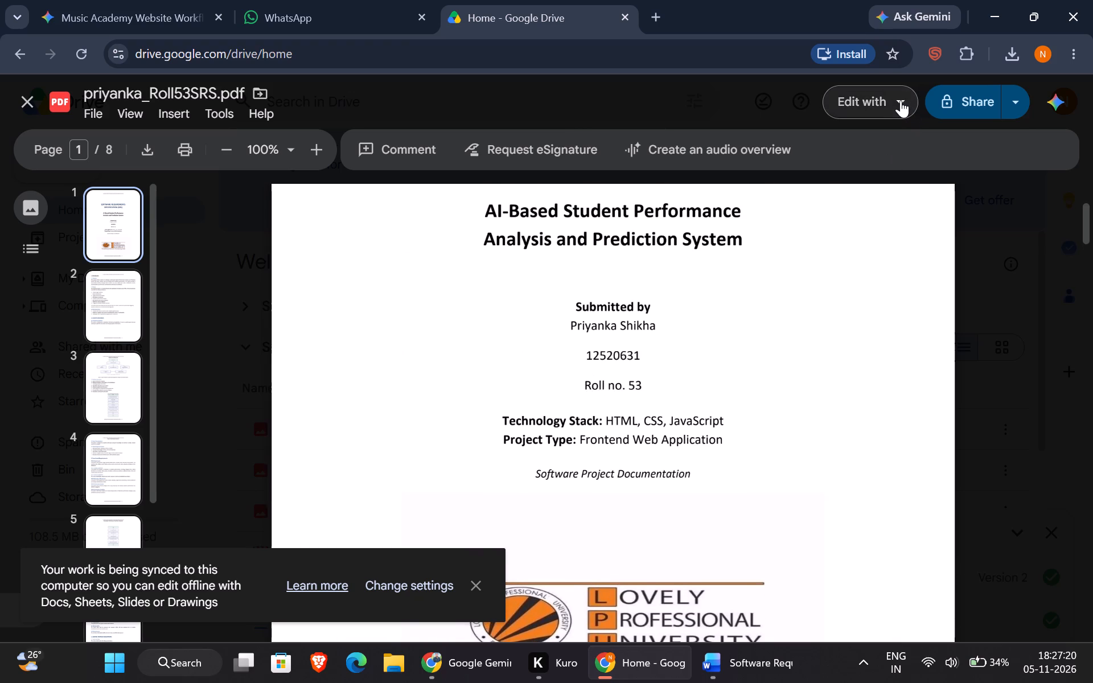
Check which apps are offered for editing the PDF, and return to the top of the cover page.
{"action": "left_click", "coordinate": [901, 100]}
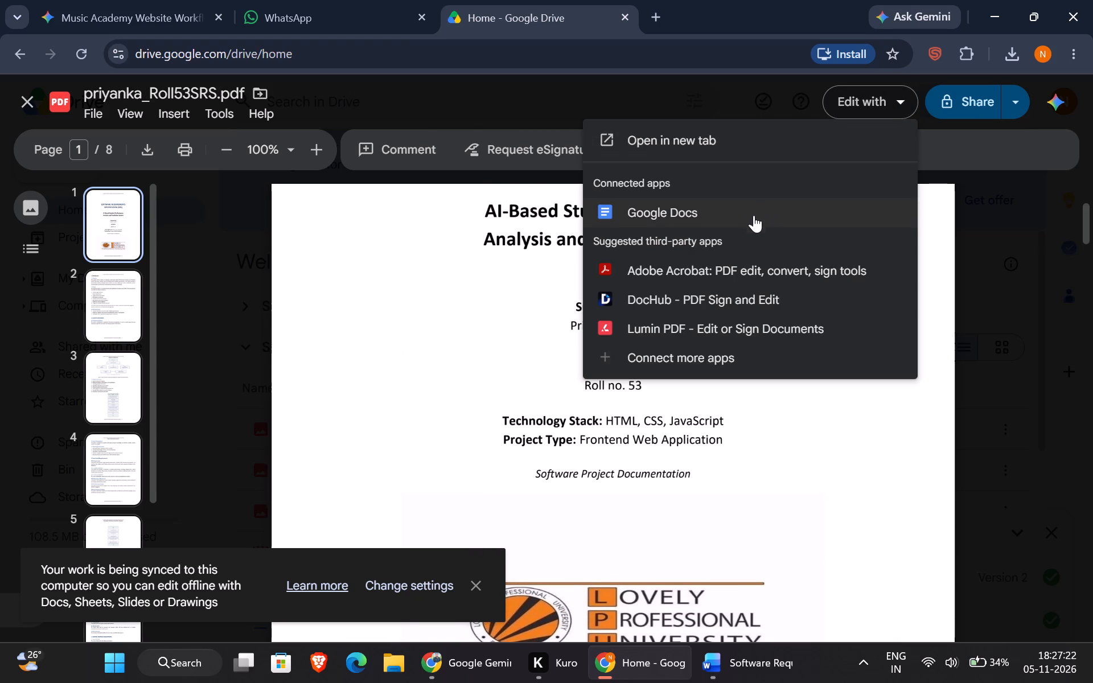
{"action": "left_click", "coordinate": [817, 413]}
{"action": "scroll", "coordinate": [725, 388], "scroll_direction": "up", "scroll_amount": 3}
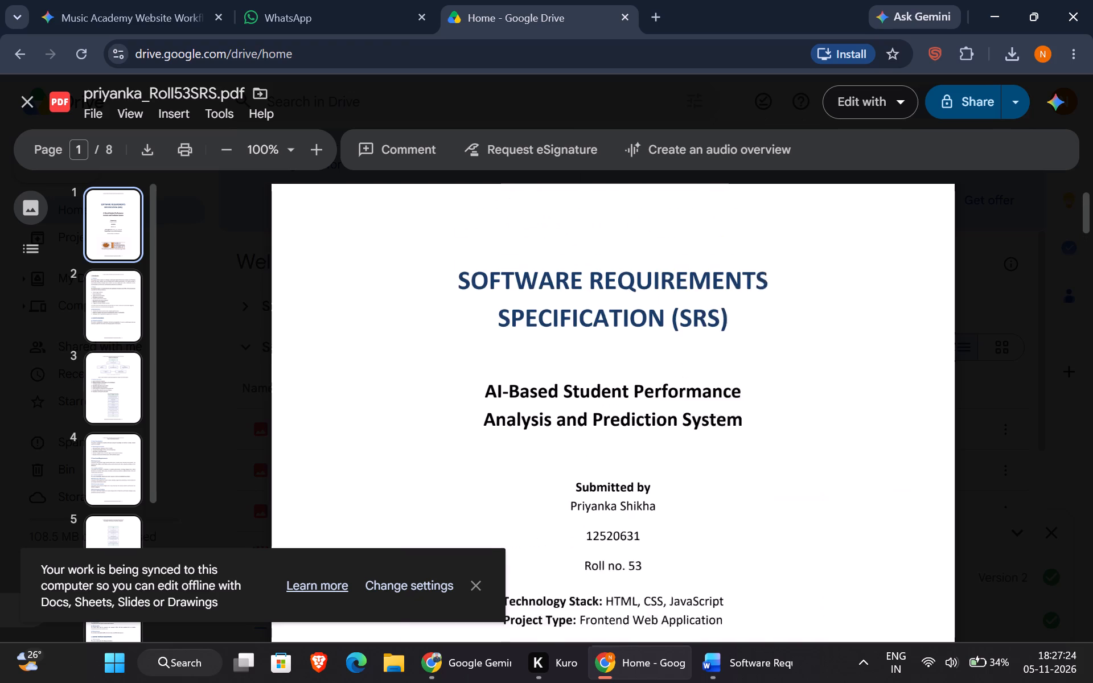
{"action": "scroll", "coordinate": [725, 388], "scroll_direction": "up", "scroll_amount": 3}
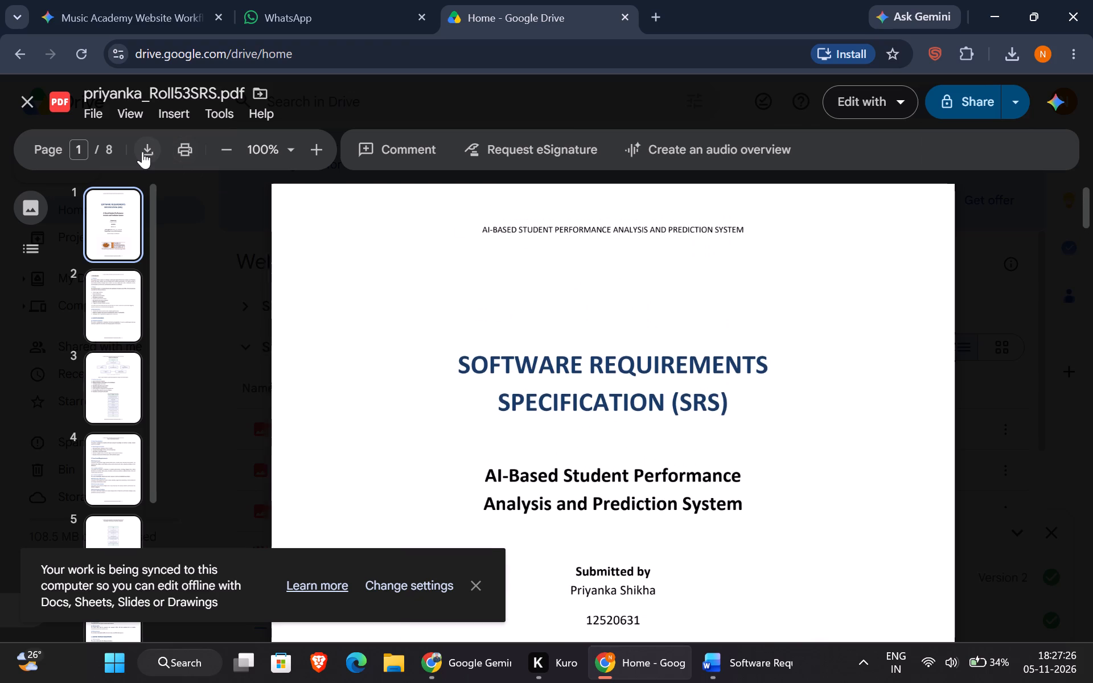
{"action": "left_click", "coordinate": [142, 150]}
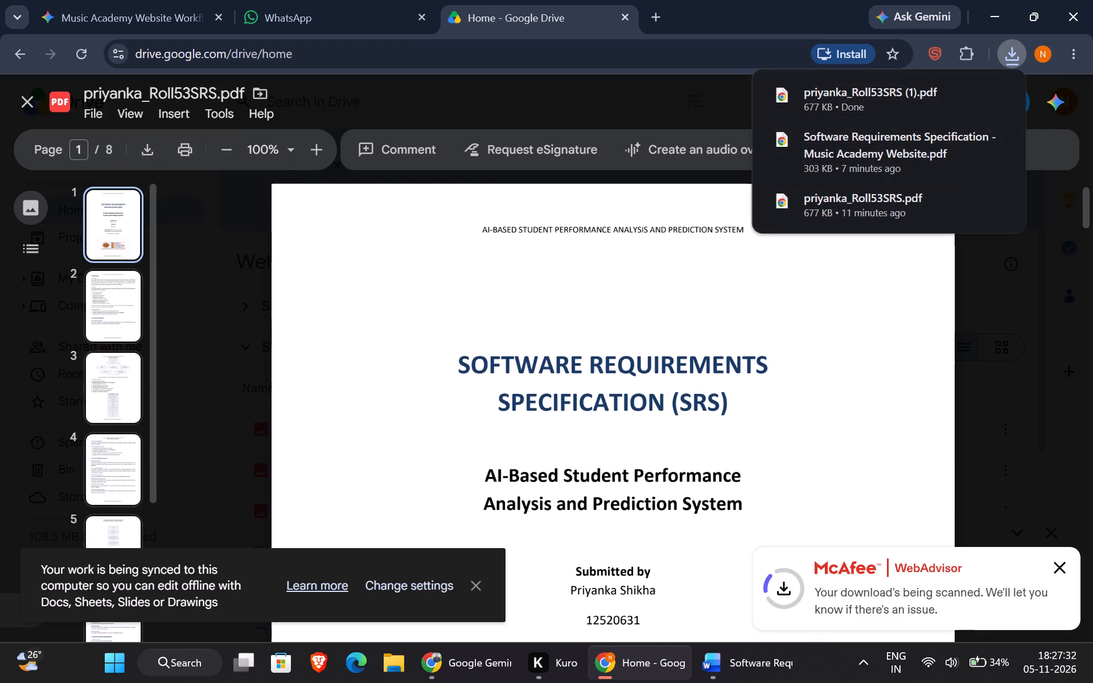
{"action": "left_click", "coordinate": [831, 109]}
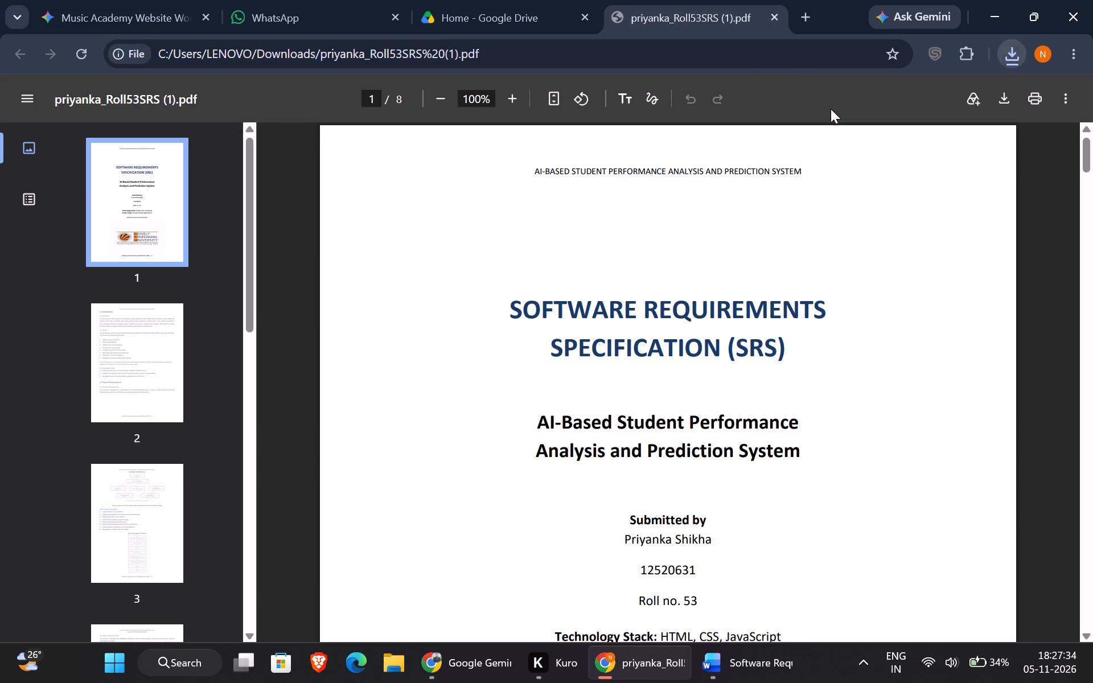
Examine the cover page and introduction of the downloaded sample SRS PDF and check which actions are offered for the page.
{"action": "scroll", "coordinate": [681, 388], "scroll_direction": "down", "scroll_amount": 5}
{"action": "scroll", "coordinate": [681, 388], "scroll_direction": "up", "scroll_amount": 1}
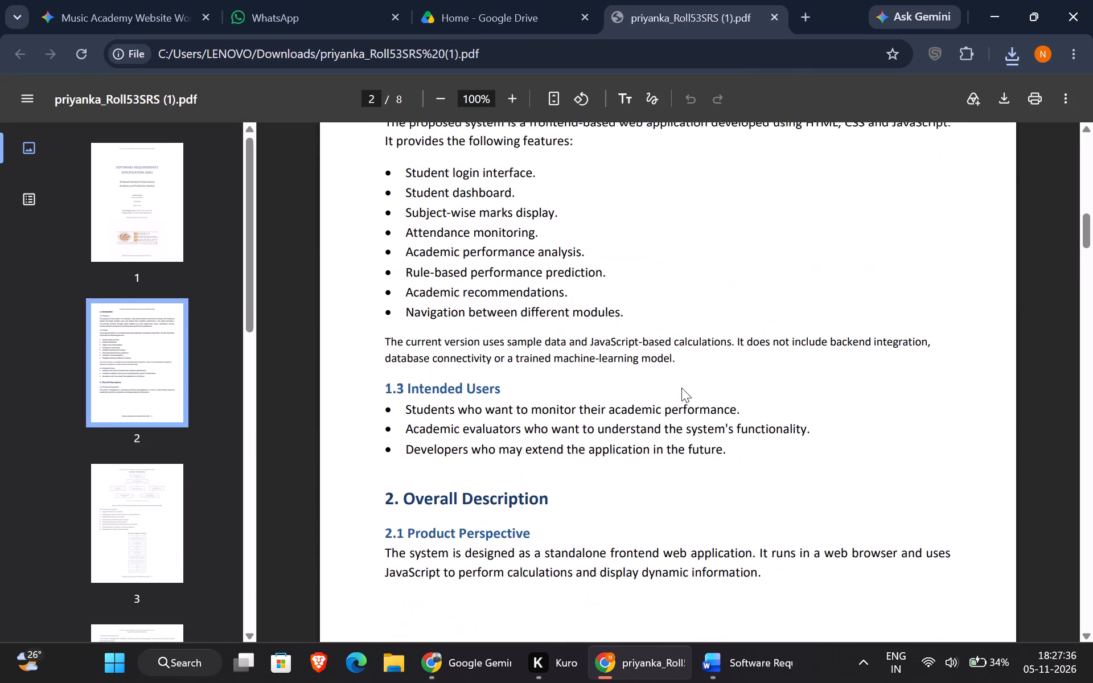
{"action": "scroll", "coordinate": [681, 388], "scroll_direction": "up", "scroll_amount": 1}
{"action": "scroll", "coordinate": [617, 375], "scroll_direction": "up", "scroll_amount": 5}
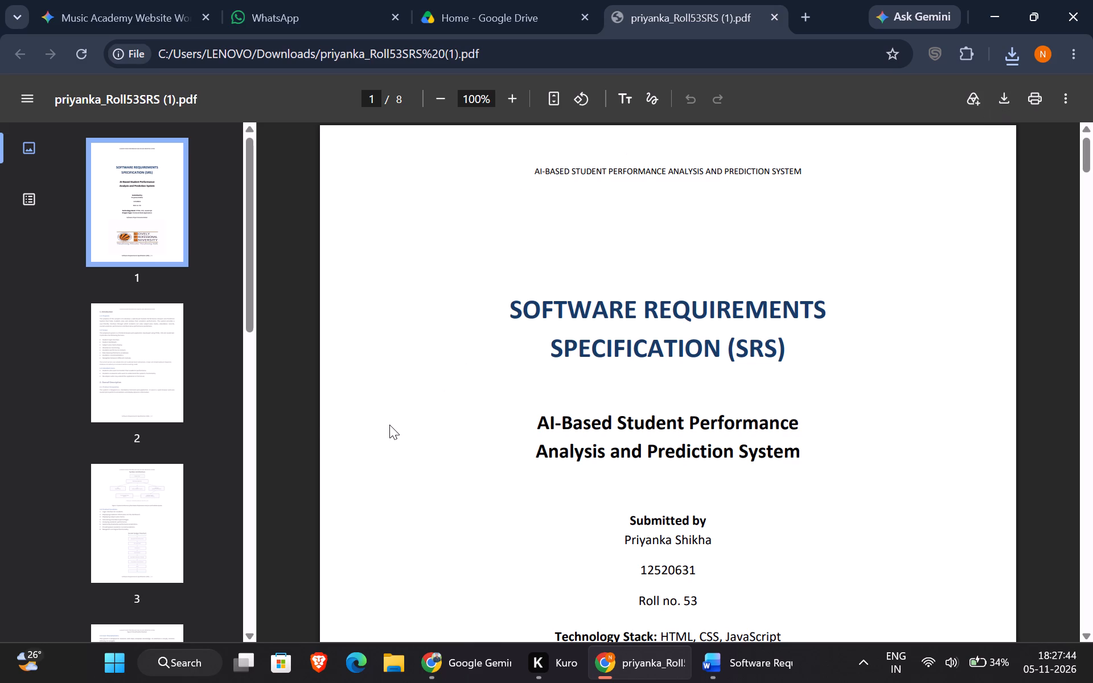
{"action": "scroll", "coordinate": [389, 425], "scroll_direction": "down", "scroll_amount": 6}
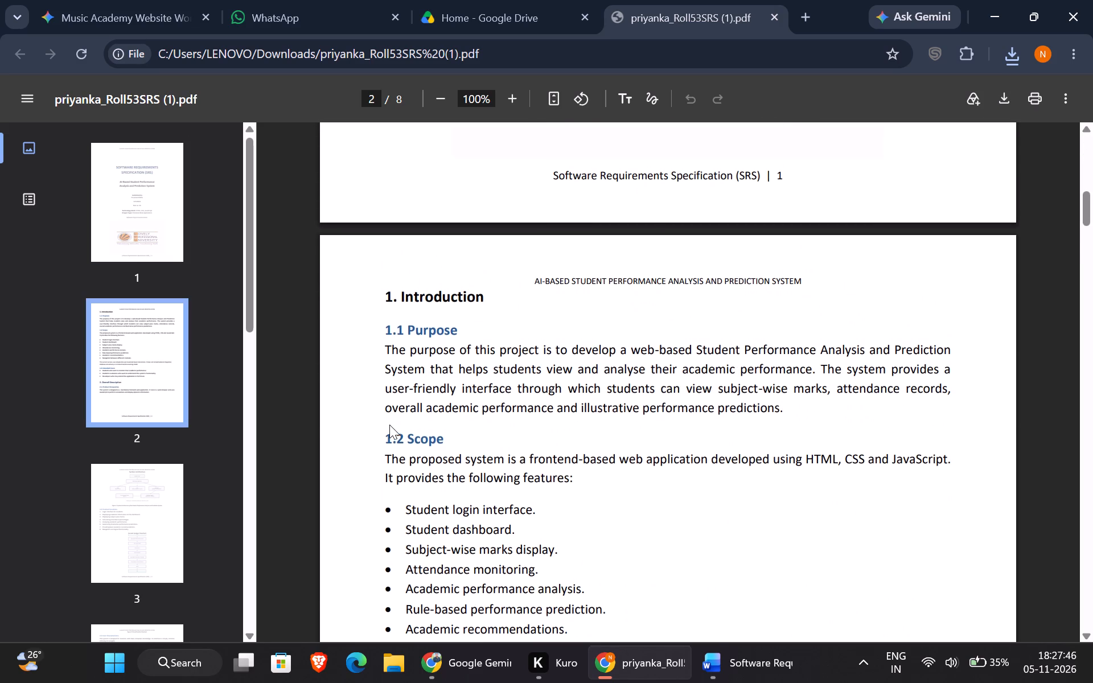
{"action": "left_click", "coordinate": [362, 349]}
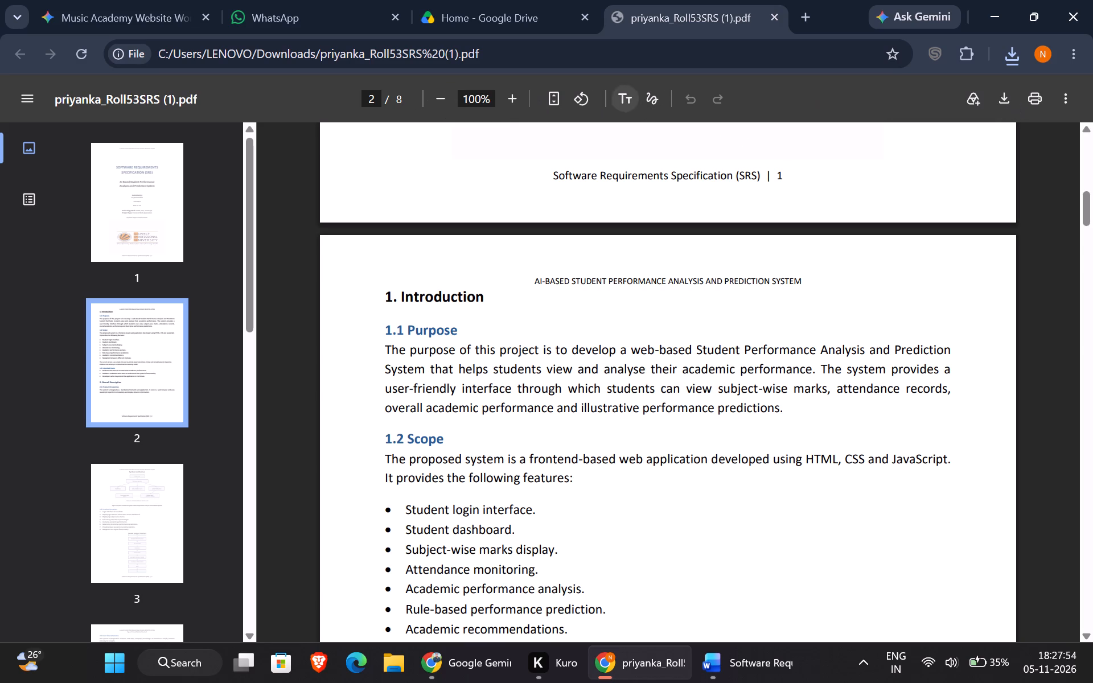
{"action": "scroll", "coordinate": [429, 312], "scroll_direction": "up", "scroll_amount": 1}
{"action": "right_click", "coordinate": [429, 312]}
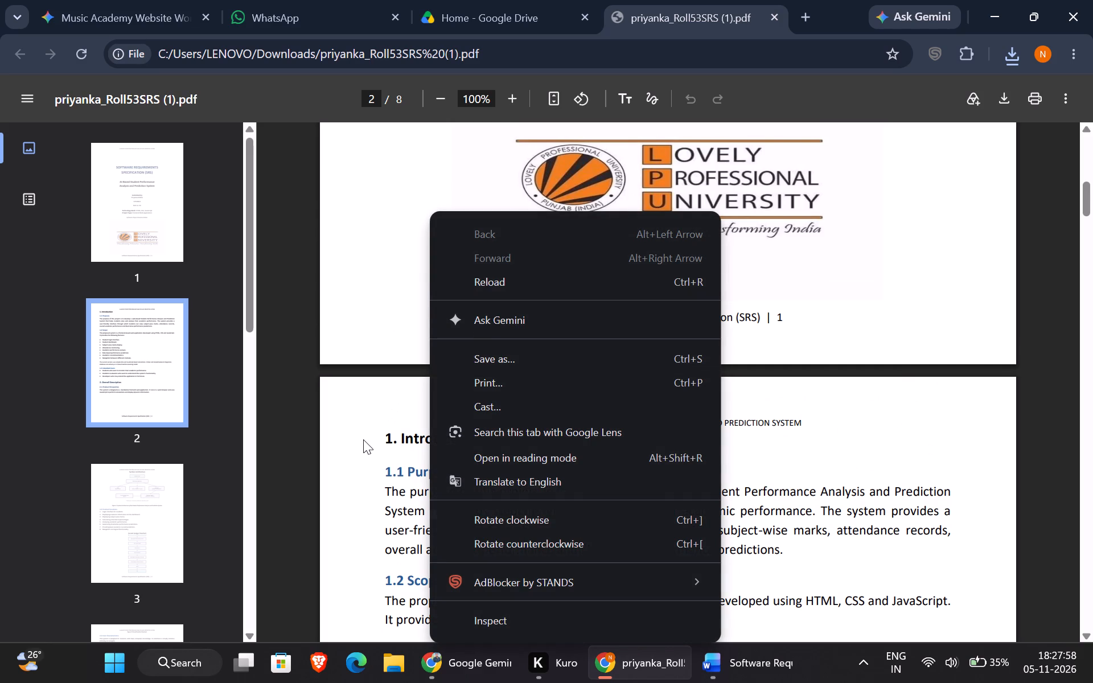
{"action": "right_click", "coordinate": [363, 441]}
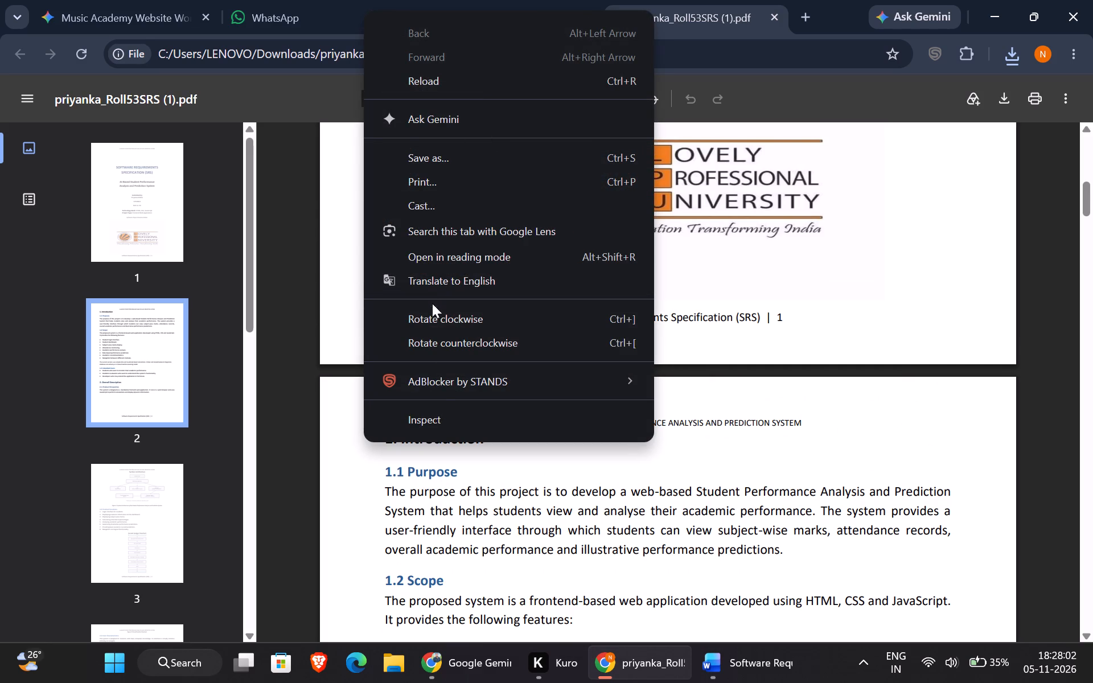
{"action": "left_click", "coordinate": [395, 475]}
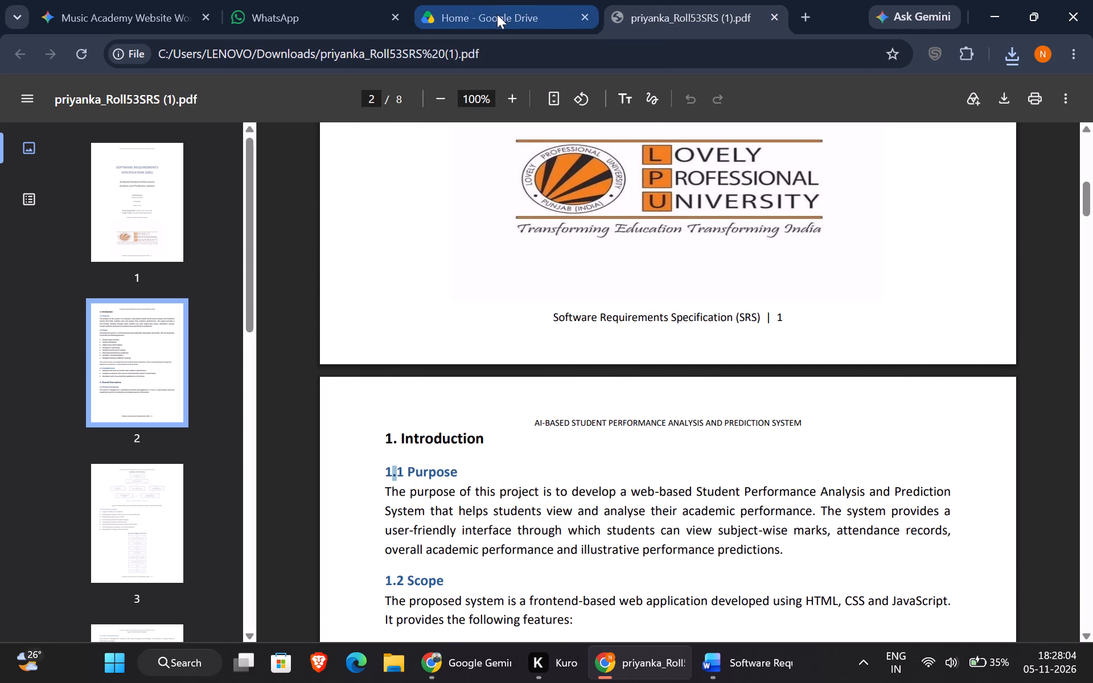
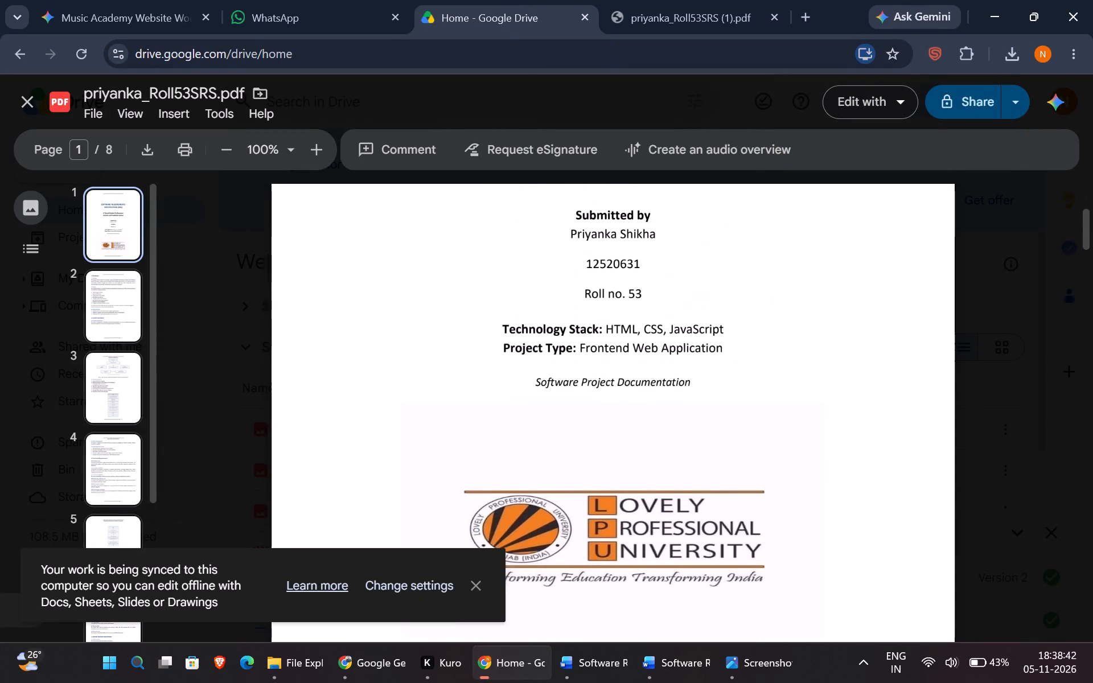
{"action": "scroll", "coordinate": [555, 349], "scroll_direction": "down", "scroll_amount": 3}
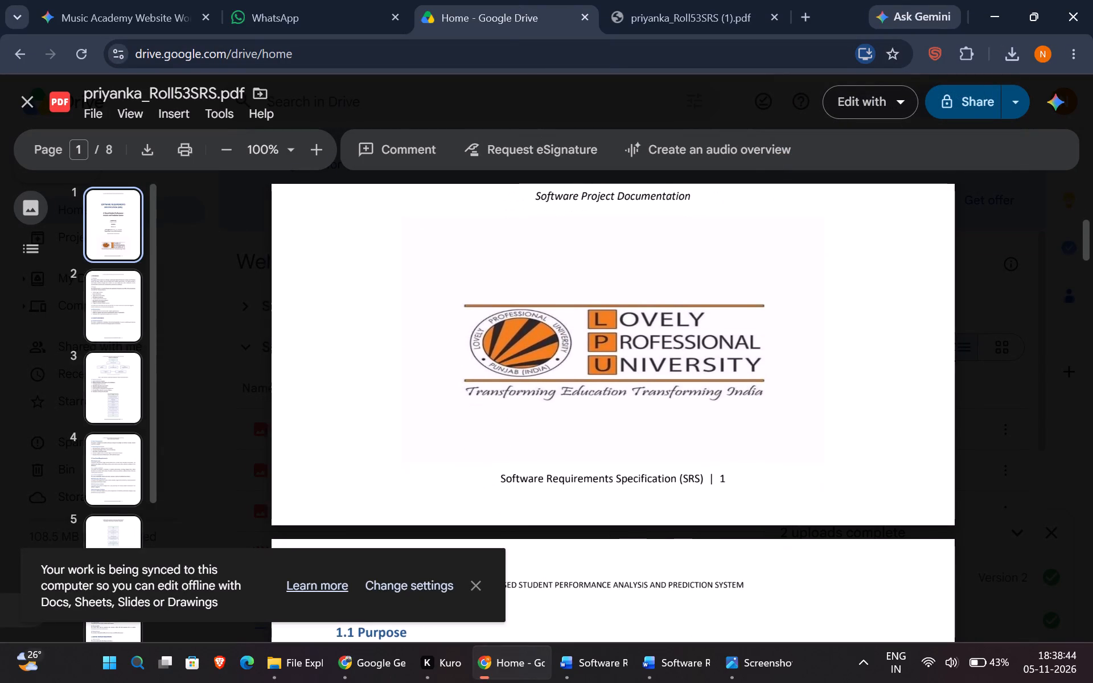
{"action": "left_click_drag", "start_coordinate": [775, 405], "coordinate": [472, 265]}
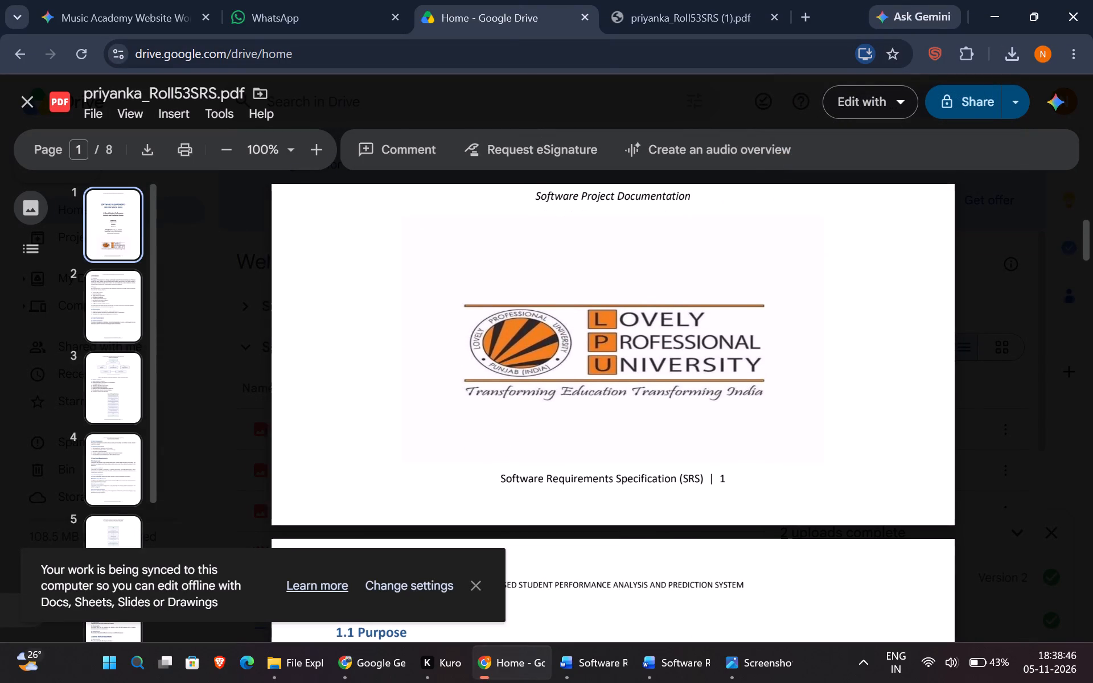
{"action": "left_click_drag", "start_coordinate": [472, 265], "coordinate": [827, 262]}
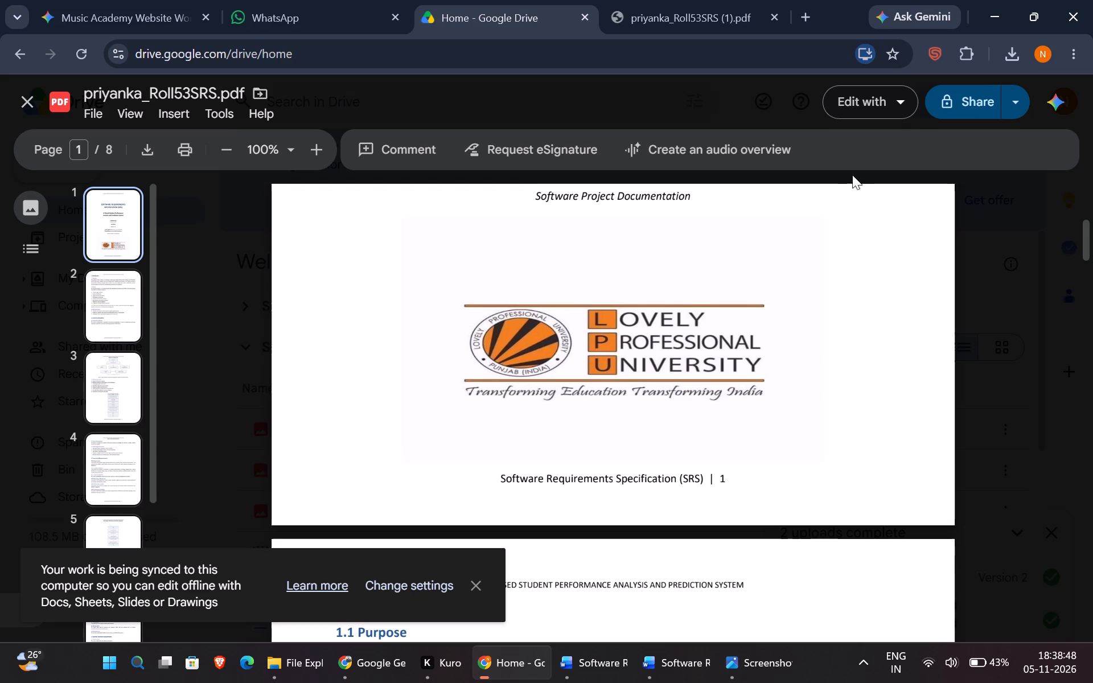
Open the sample SRS PDF from Google Drive for editing in Google Docs.
{"action": "left_click", "coordinate": [892, 110]}
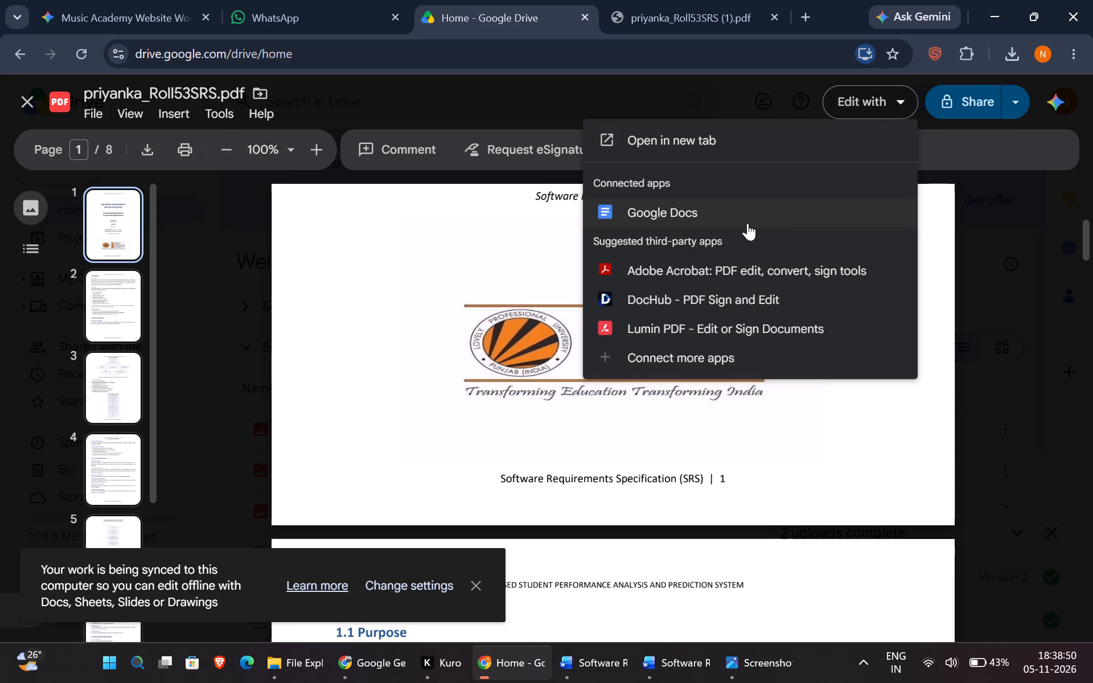
{"action": "left_click", "coordinate": [747, 223]}
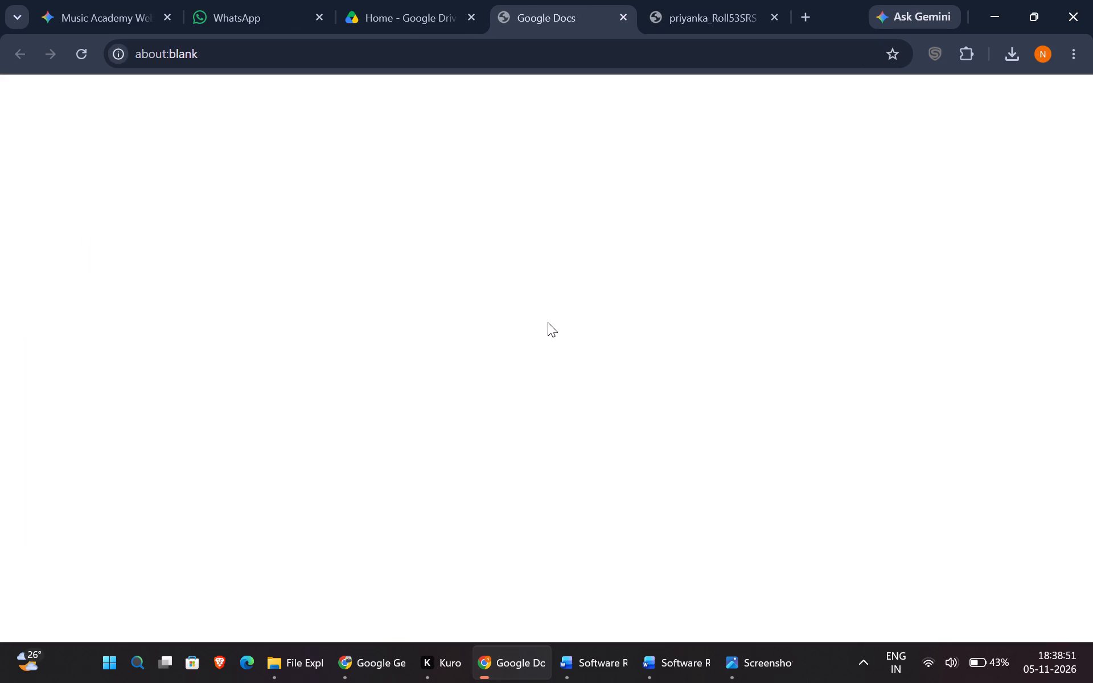
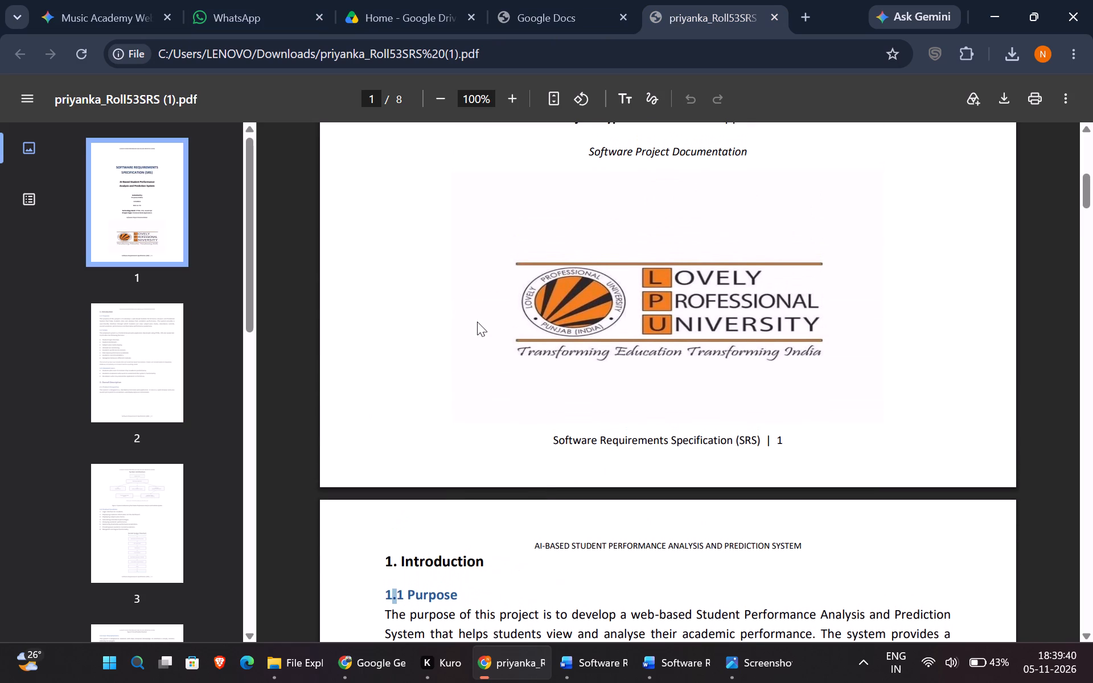
Start a screen snip to capture the LPU logo on the sample SRS PDF's cover page.
{"action": "scroll", "coordinate": [477, 322], "scroll_direction": "up", "scroll_amount": 4}
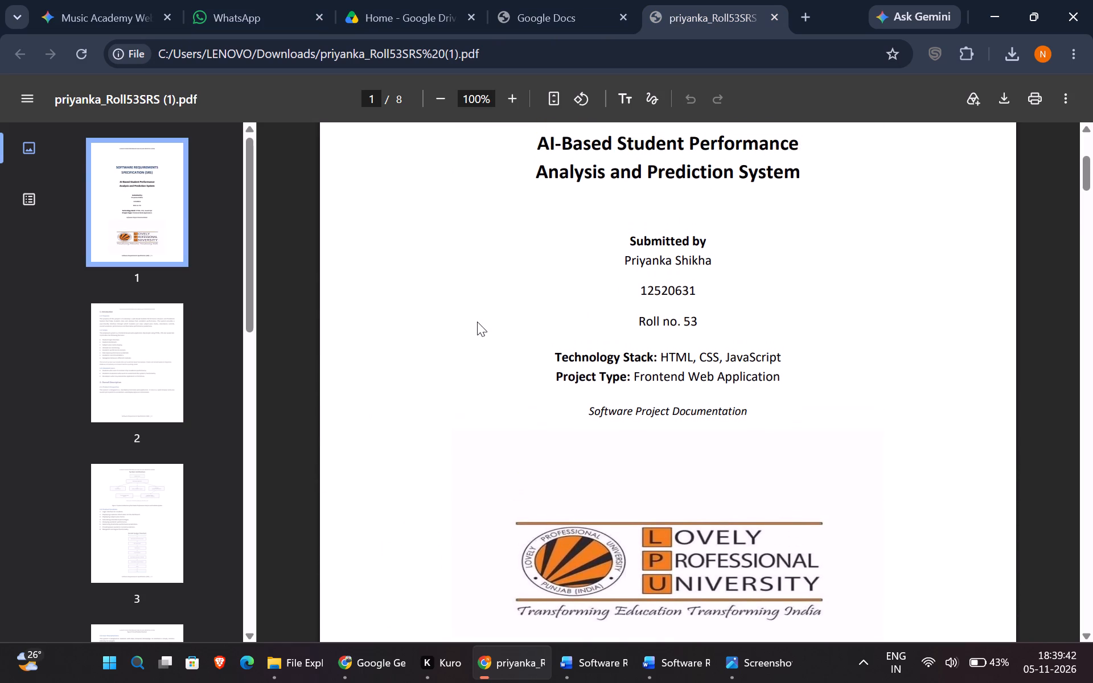
{"action": "scroll", "coordinate": [477, 322], "scroll_direction": "down", "scroll_amount": 2}
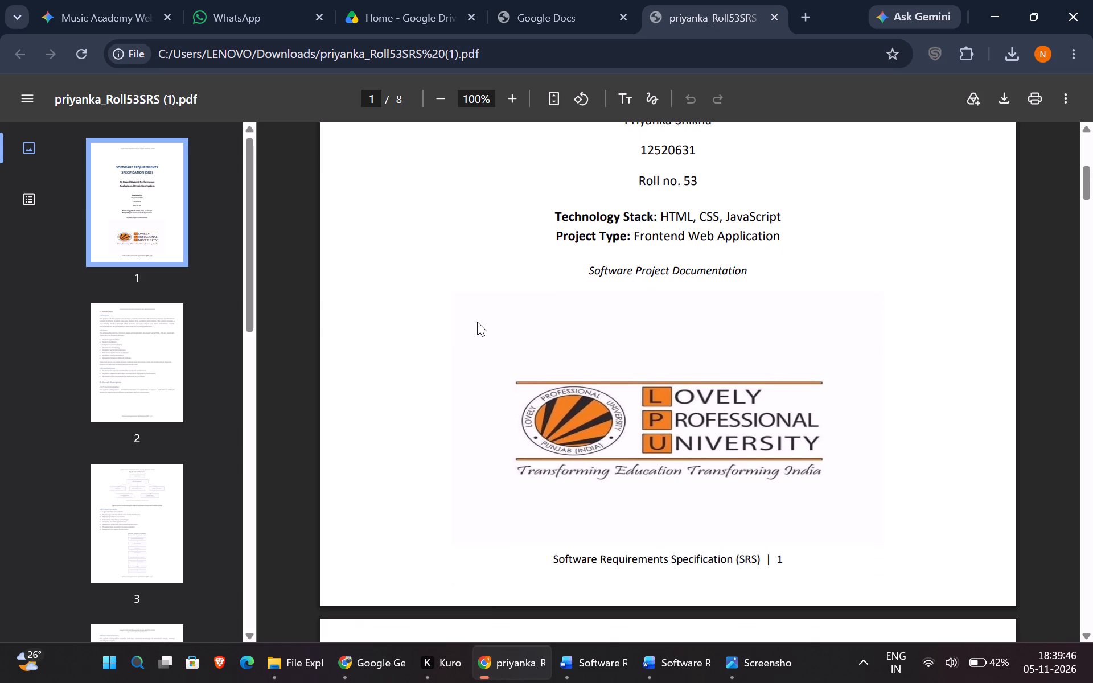
{"action": "key", "text": "shift+super+s"}
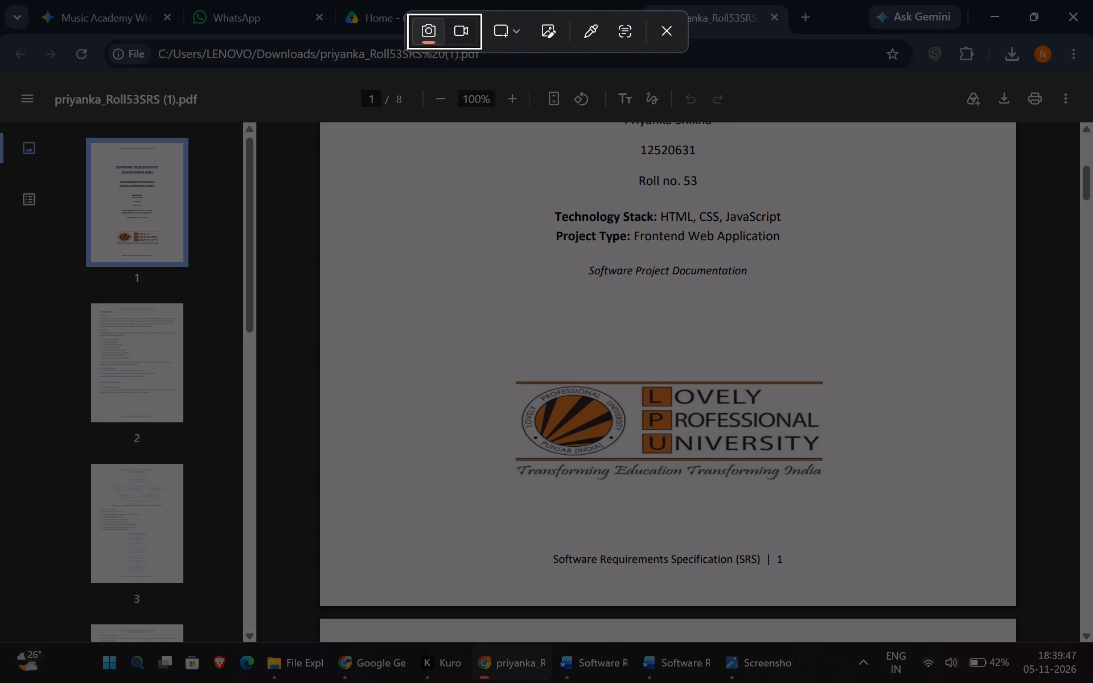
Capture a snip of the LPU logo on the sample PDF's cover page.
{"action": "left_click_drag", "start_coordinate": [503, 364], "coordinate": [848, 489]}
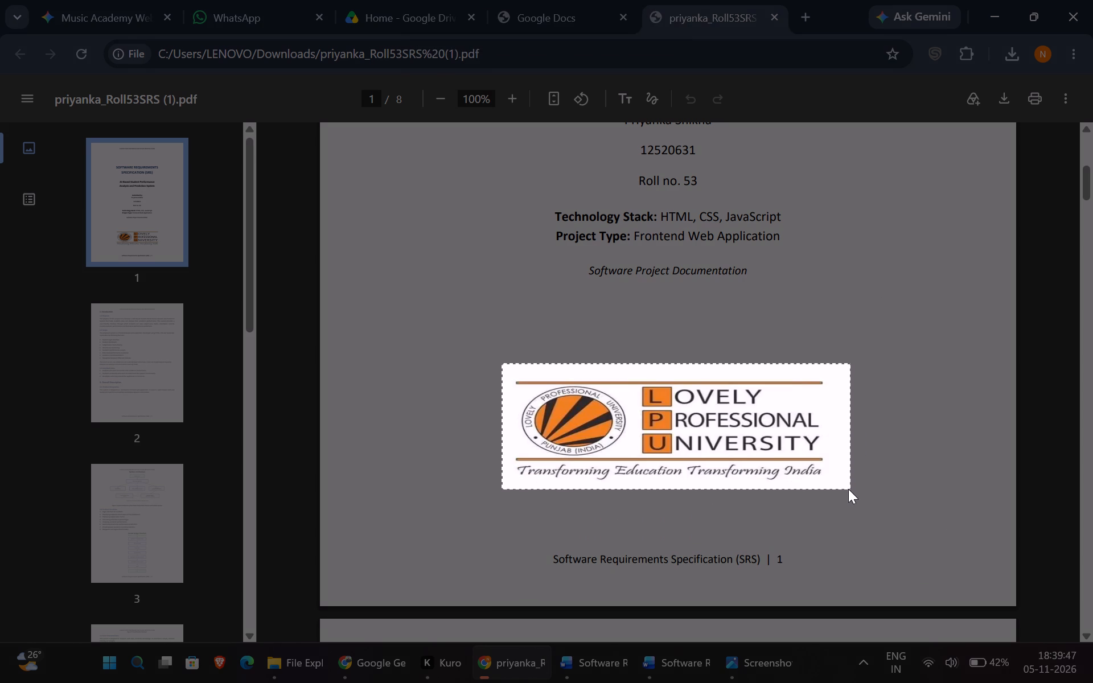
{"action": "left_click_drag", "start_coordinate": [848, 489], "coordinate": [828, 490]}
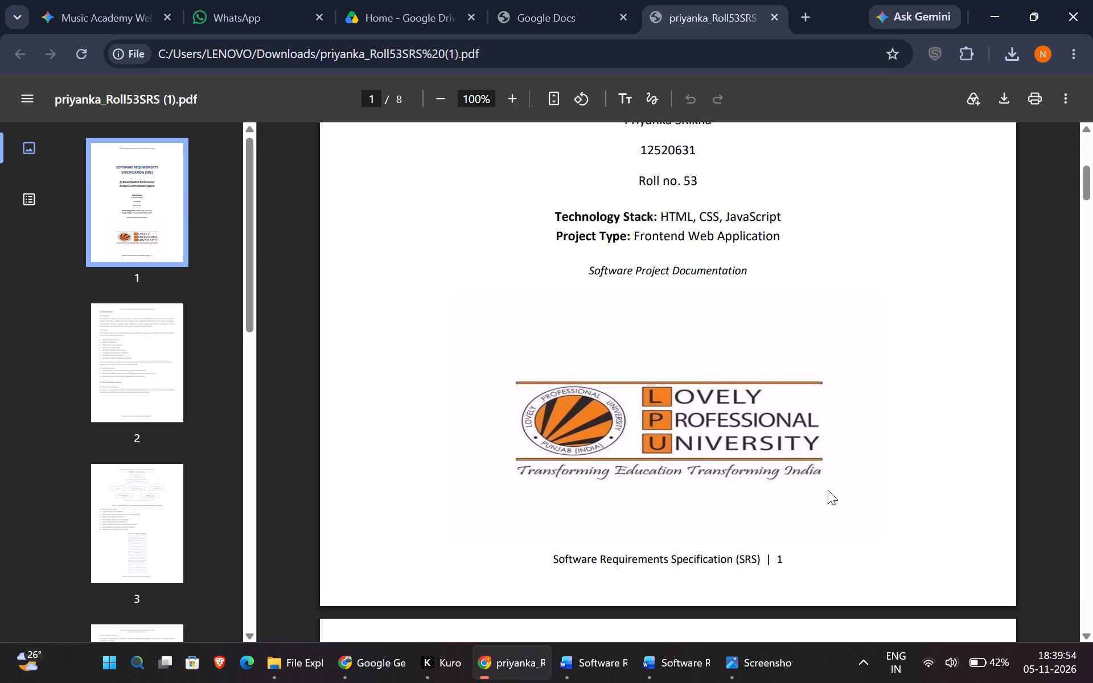
Search Google in a new browser tab for "lpu symbol".
{"action": "left_click", "coordinate": [806, 11]}
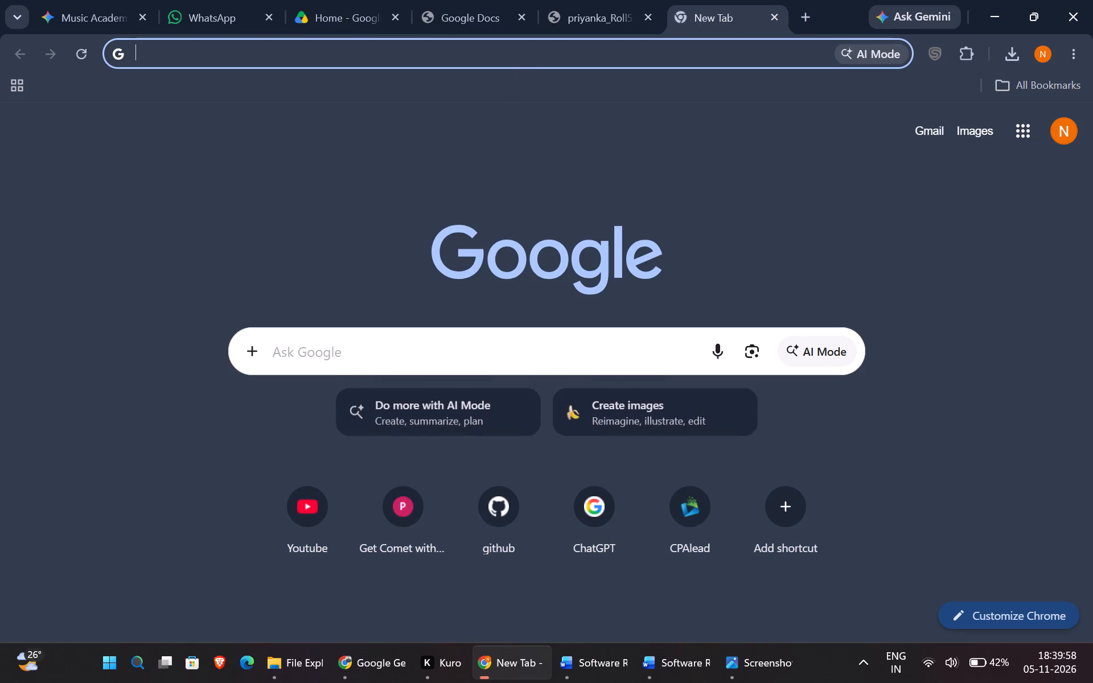
{"action": "left_click", "coordinate": [522, 54]}
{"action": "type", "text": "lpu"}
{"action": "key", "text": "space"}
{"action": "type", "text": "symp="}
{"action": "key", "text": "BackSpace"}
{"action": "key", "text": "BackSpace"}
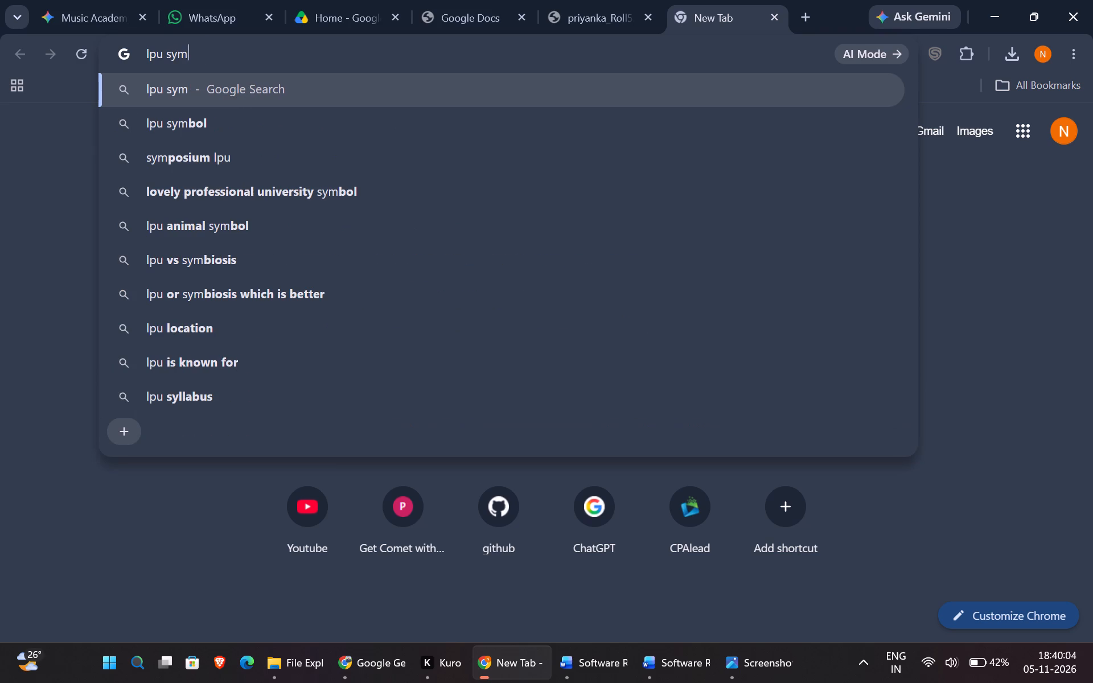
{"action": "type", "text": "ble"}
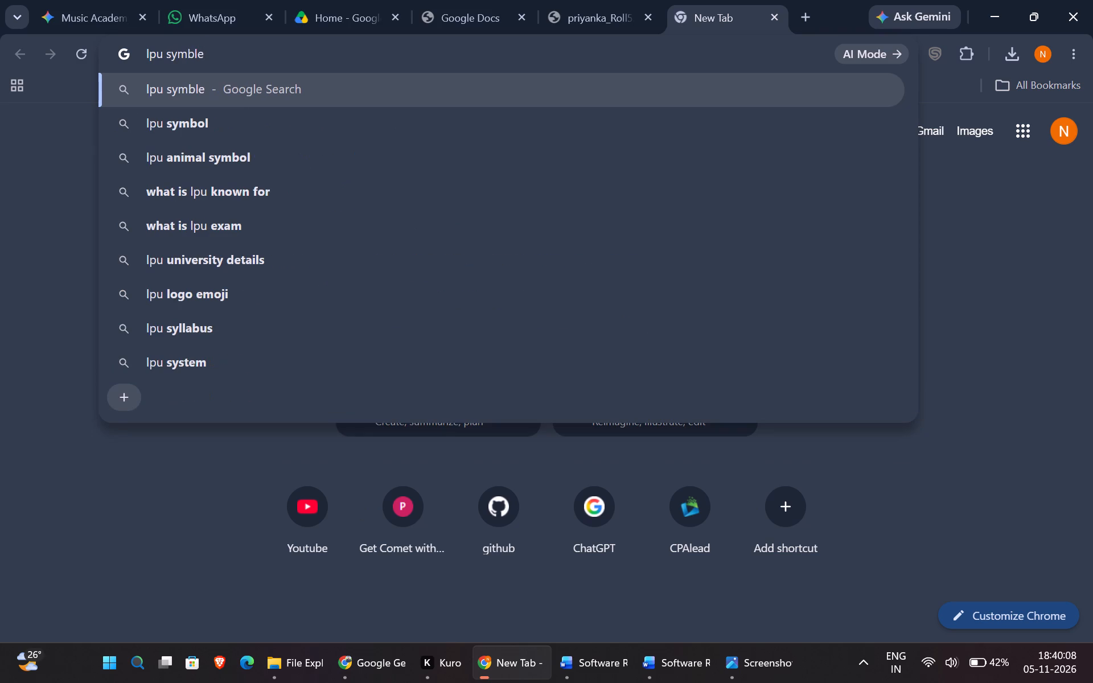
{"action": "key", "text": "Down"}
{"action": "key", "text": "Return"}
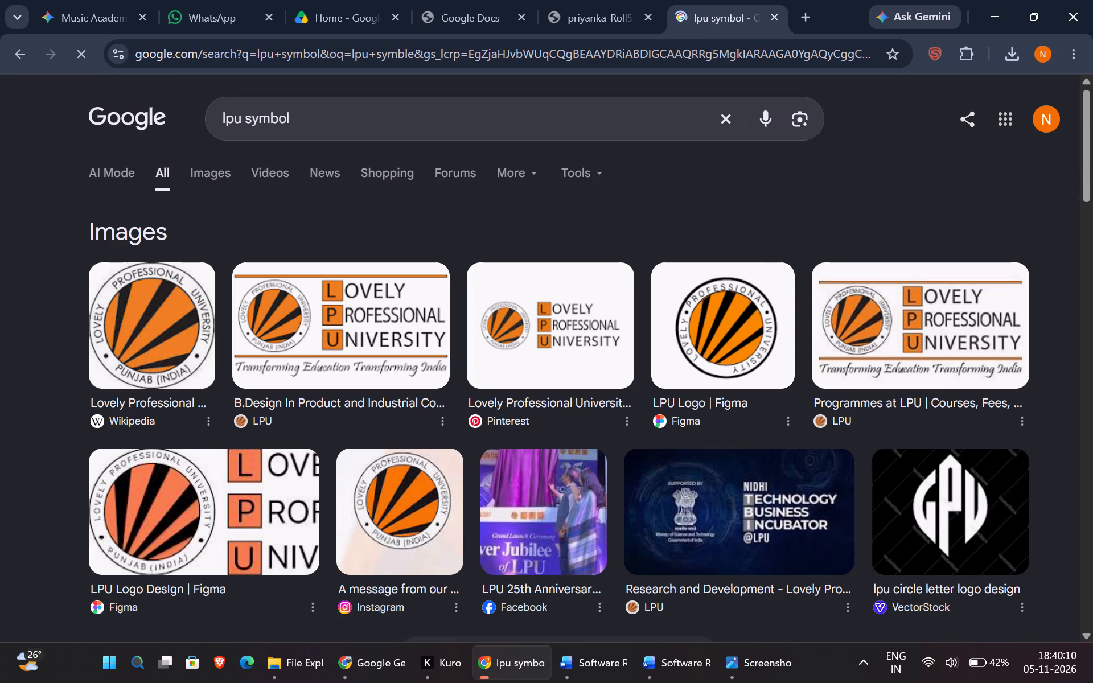
Save the wide Lovely Professional University logo with tagline from the image results to Downloads as the PNG "download".
{"action": "left_click", "coordinate": [314, 315]}
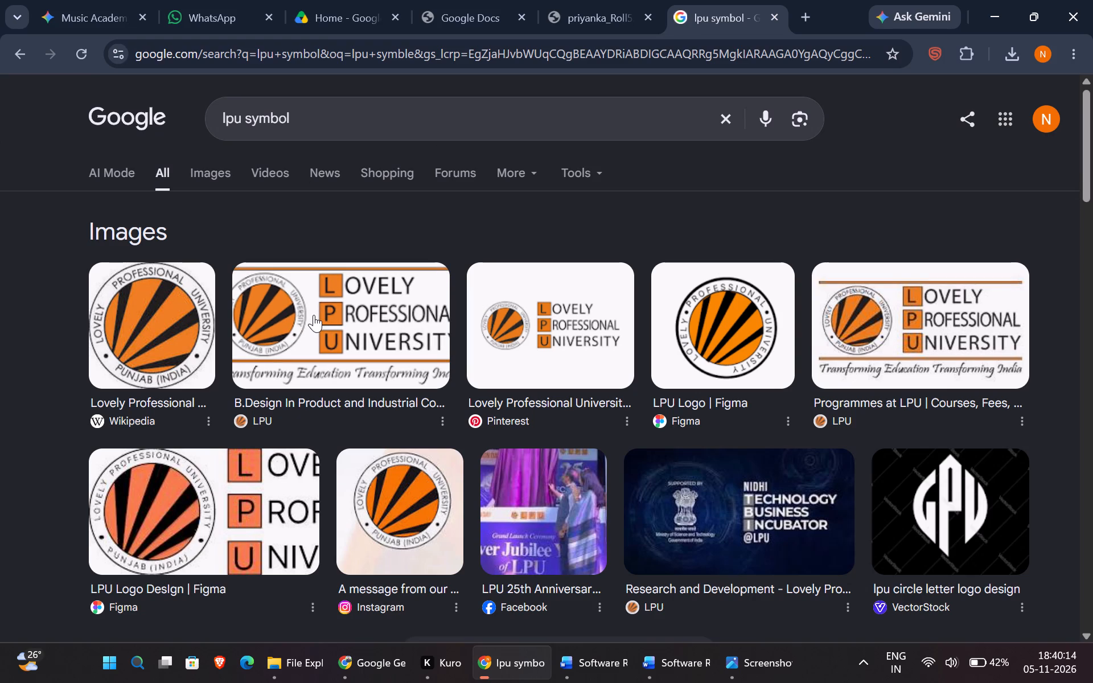
{"action": "left_click", "coordinate": [314, 315]}
{"action": "right_click", "coordinate": [314, 315]}
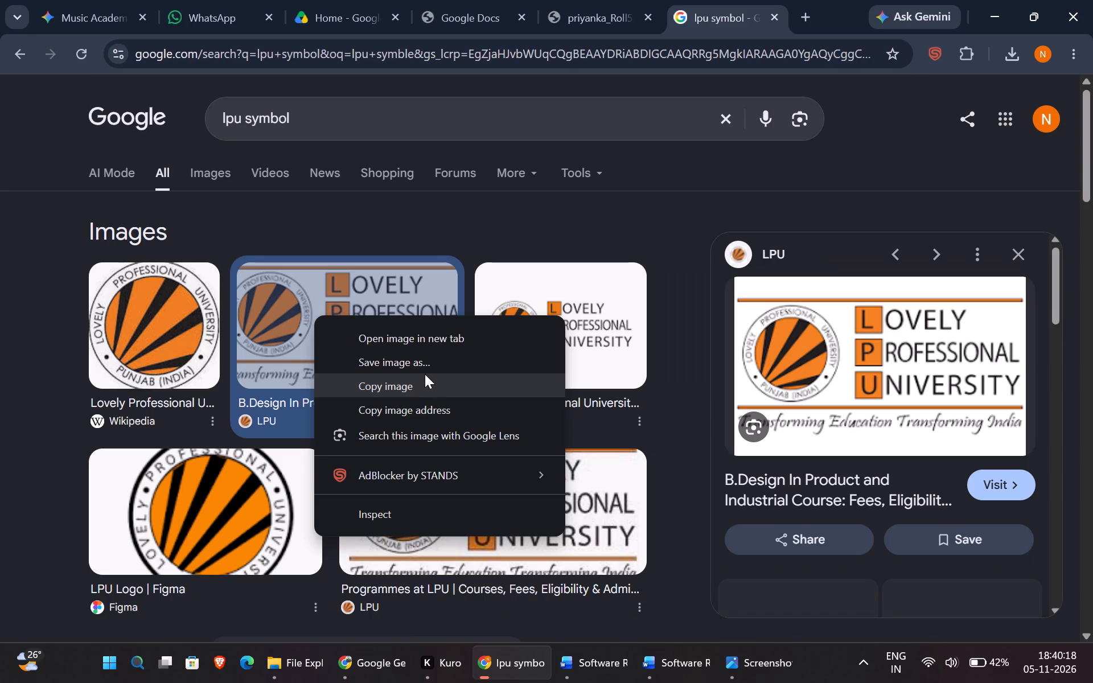
{"action": "left_click", "coordinate": [426, 364]}
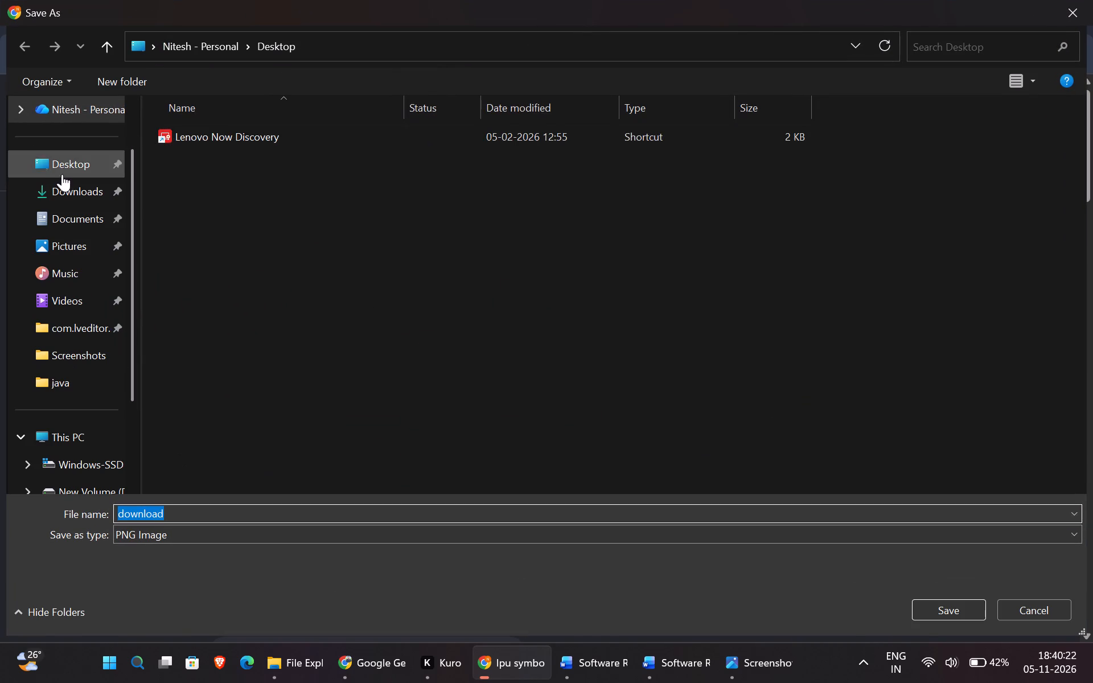
{"action": "left_click", "coordinate": [64, 178]}
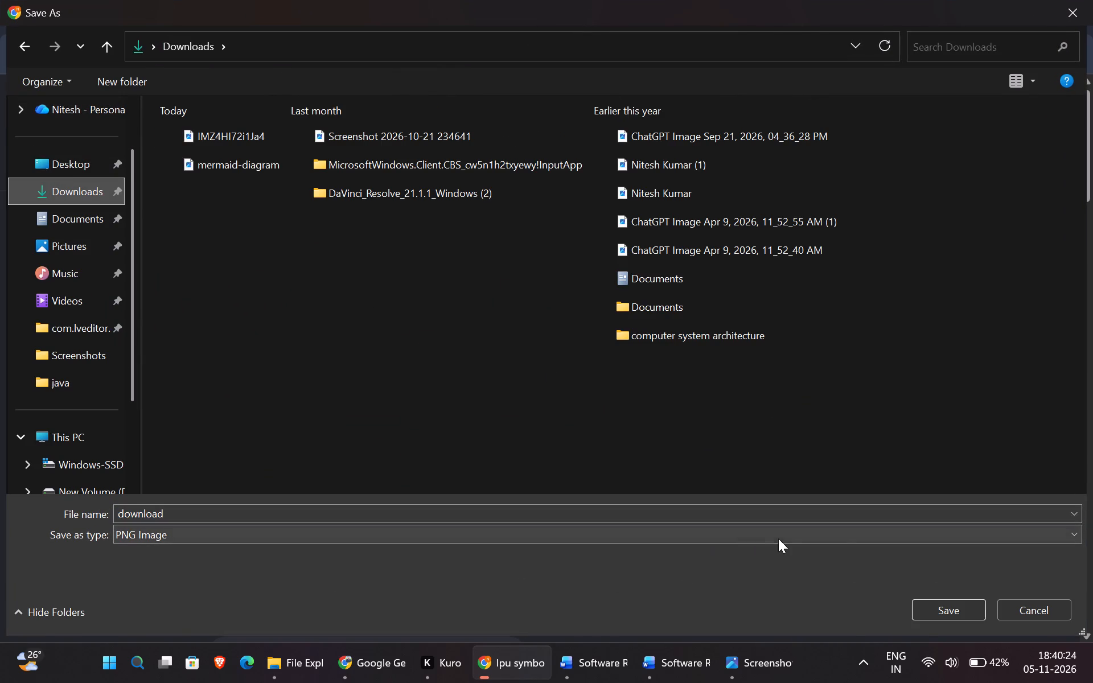
{"action": "left_click", "coordinate": [972, 606]}
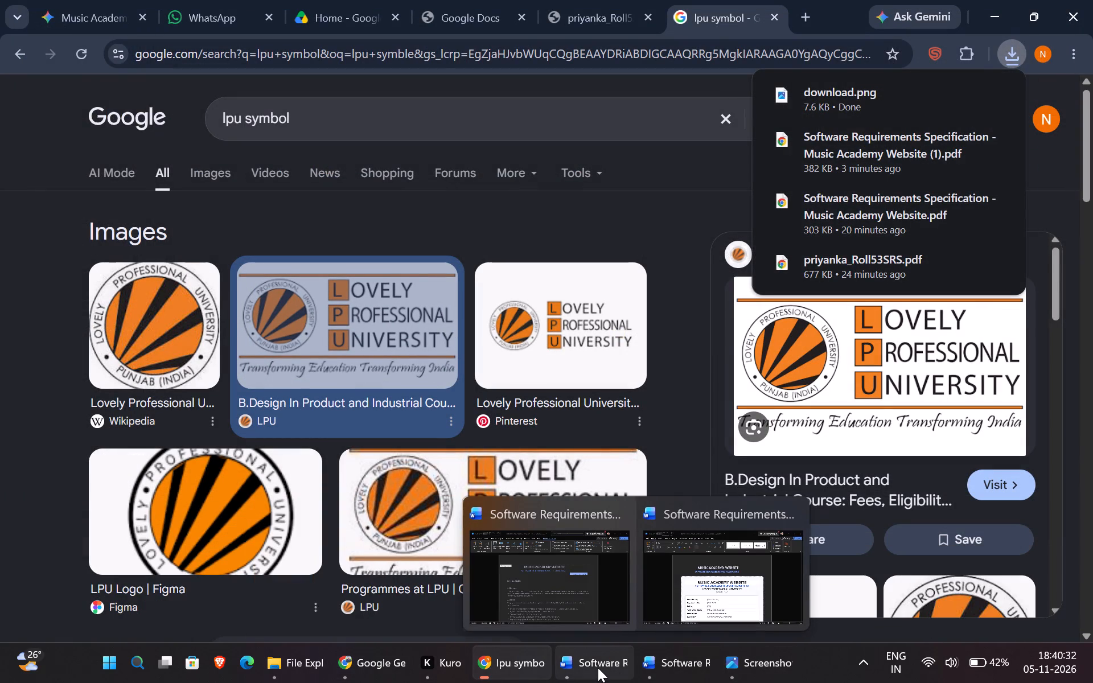
Switch to the Word document "Music Academy Website (1)" and insert the downloaded logo picture "download" at the cover's top title.
{"action": "left_click", "coordinate": [660, 667]}
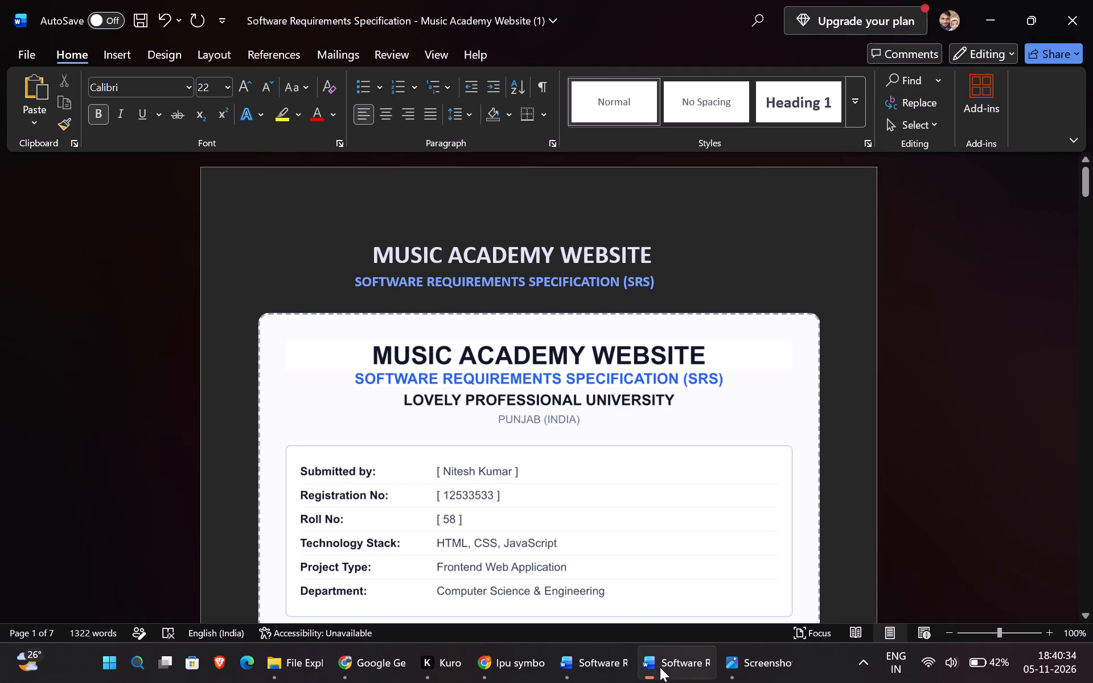
{"action": "left_click", "coordinate": [588, 665]}
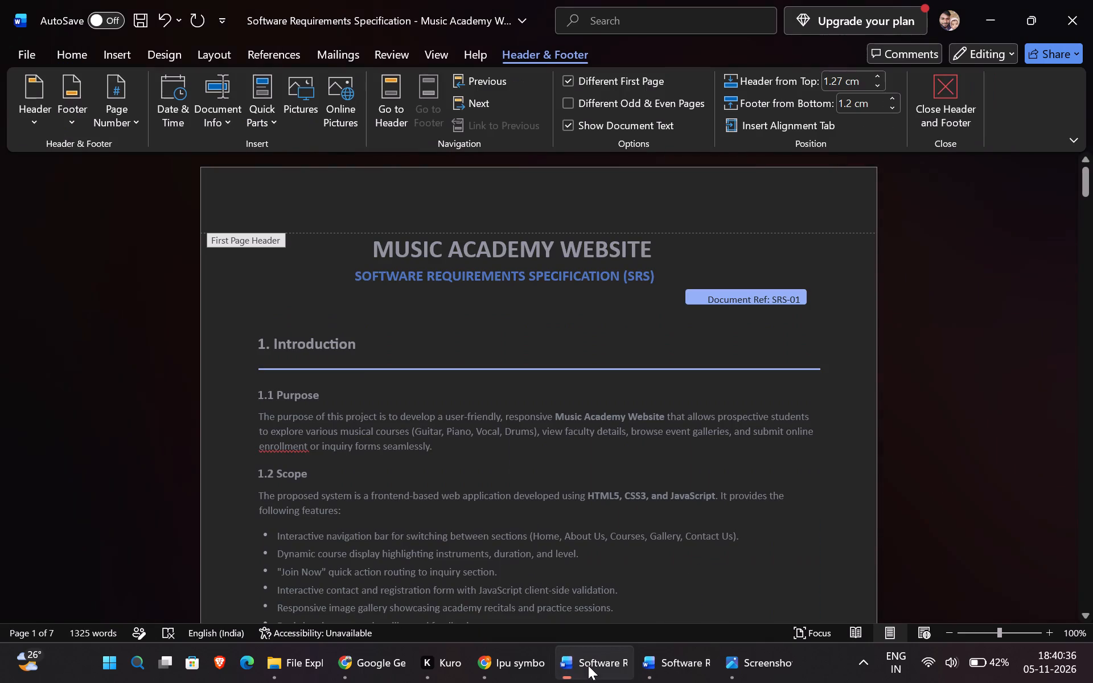
{"action": "left_click", "coordinate": [671, 666]}
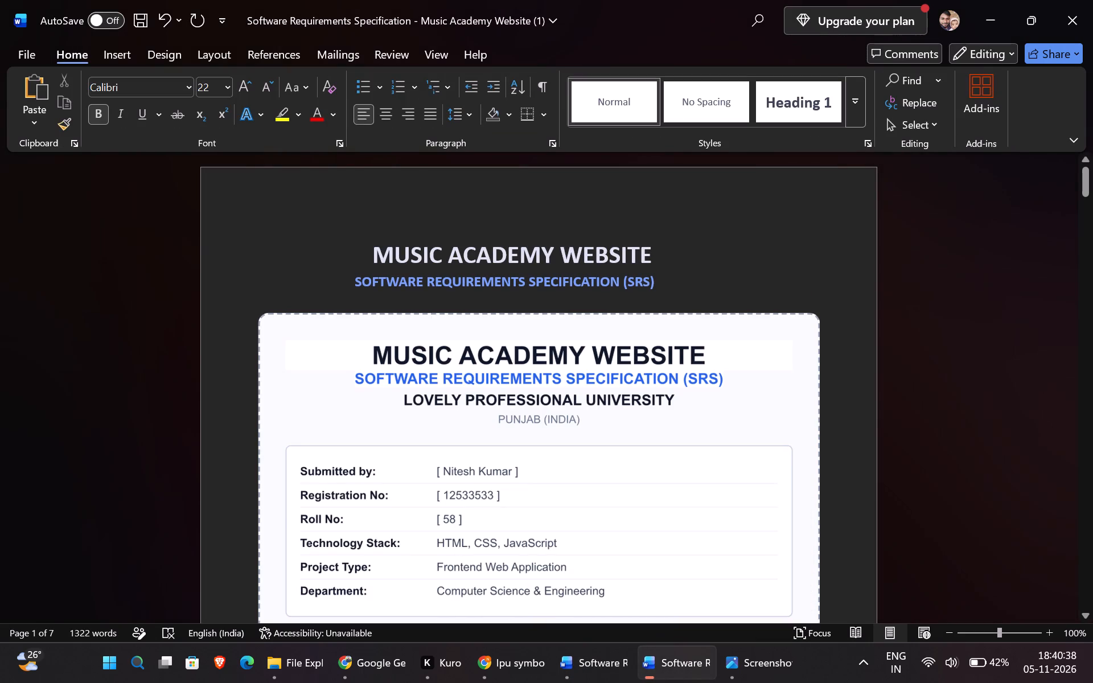
{"action": "left_click", "coordinate": [351, 198]}
{"action": "left_click", "coordinate": [276, 173]}
{"action": "left_click", "coordinate": [106, 56]}
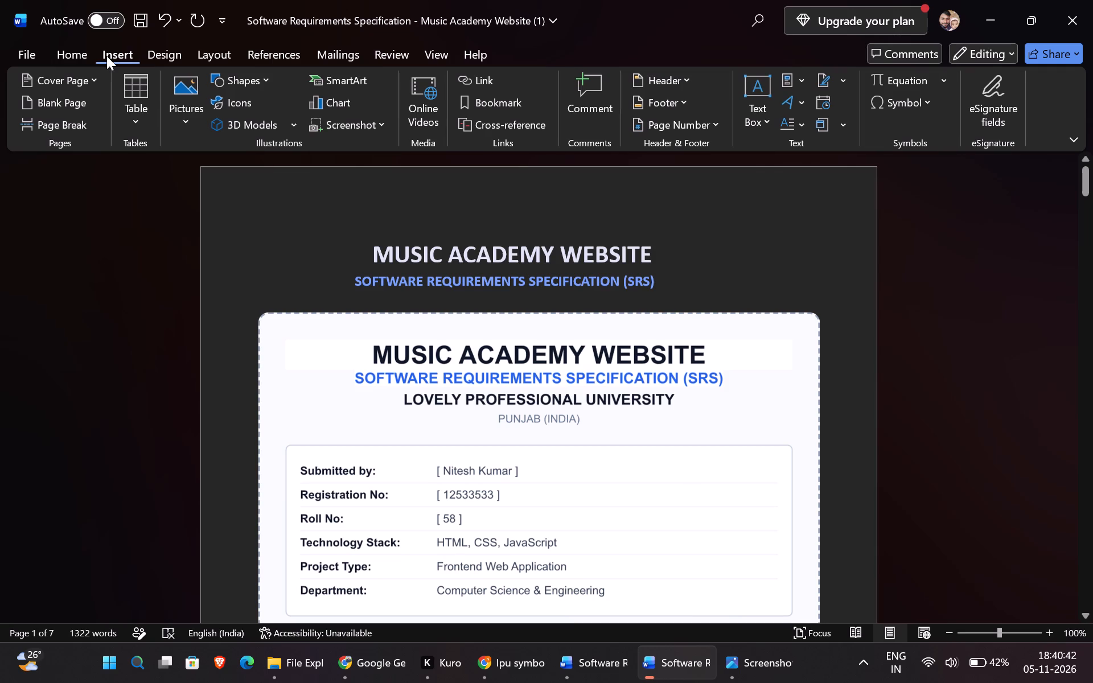
{"action": "left_click", "coordinate": [180, 105]}
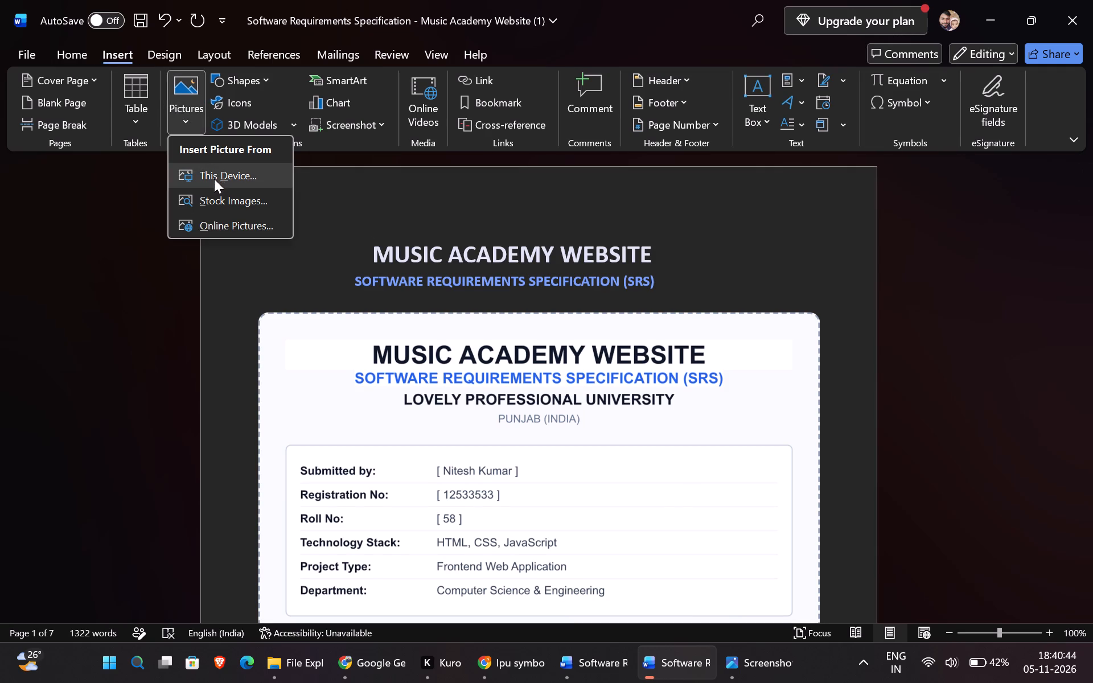
{"action": "left_click", "coordinate": [228, 182]}
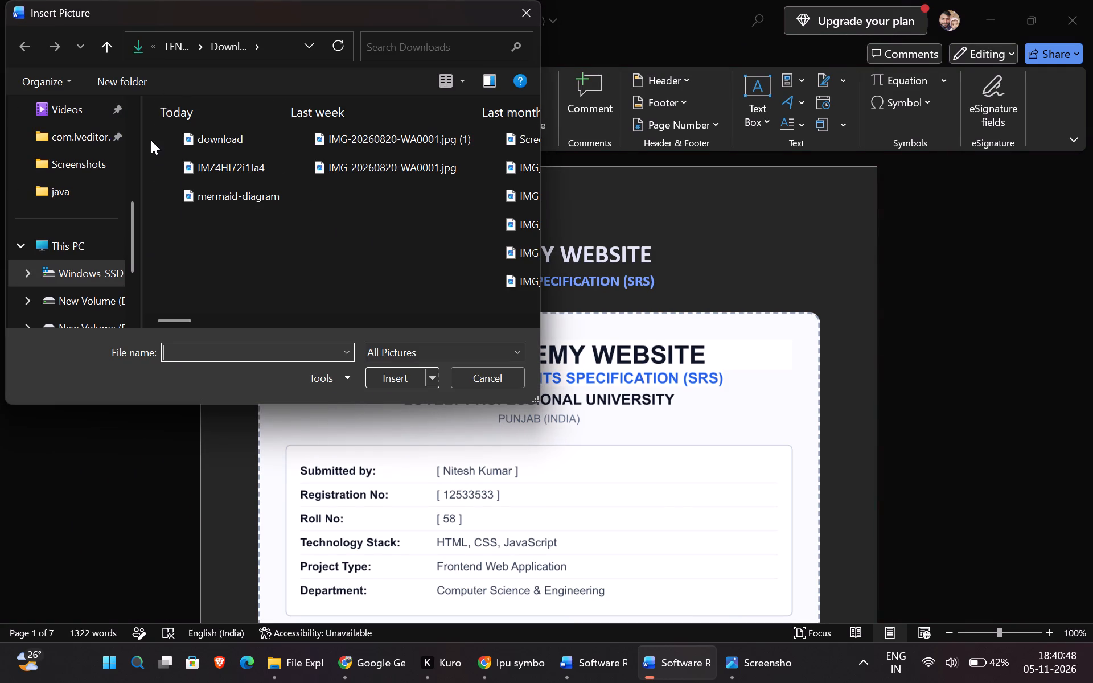
{"action": "left_click", "coordinate": [207, 141]}
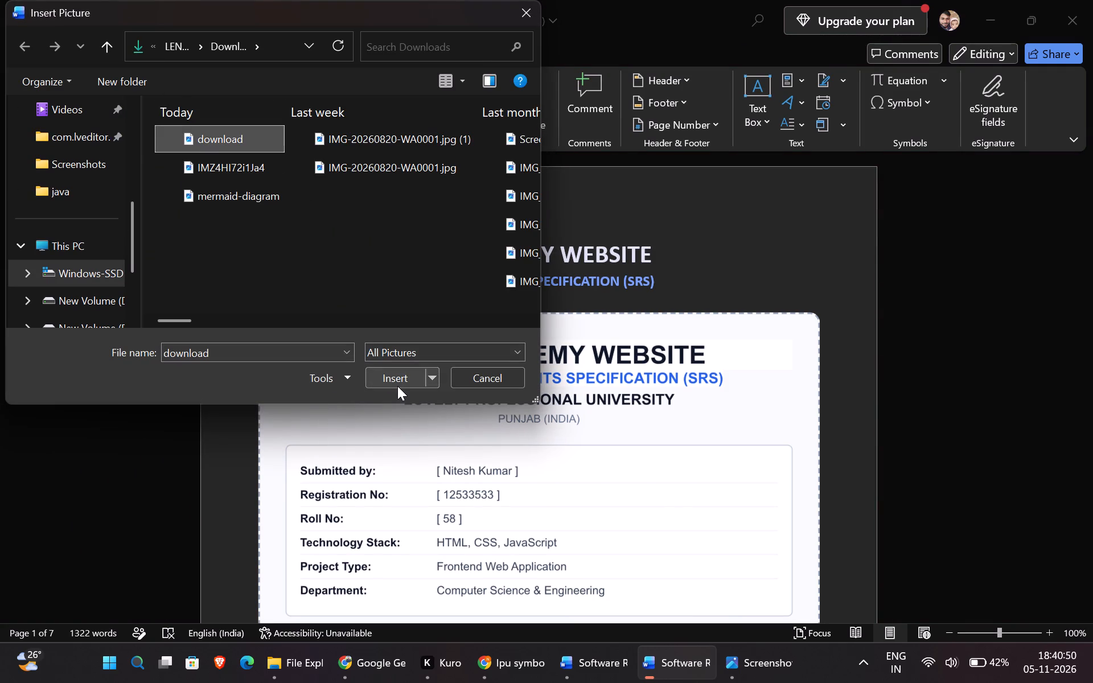
{"action": "left_click", "coordinate": [397, 386]}
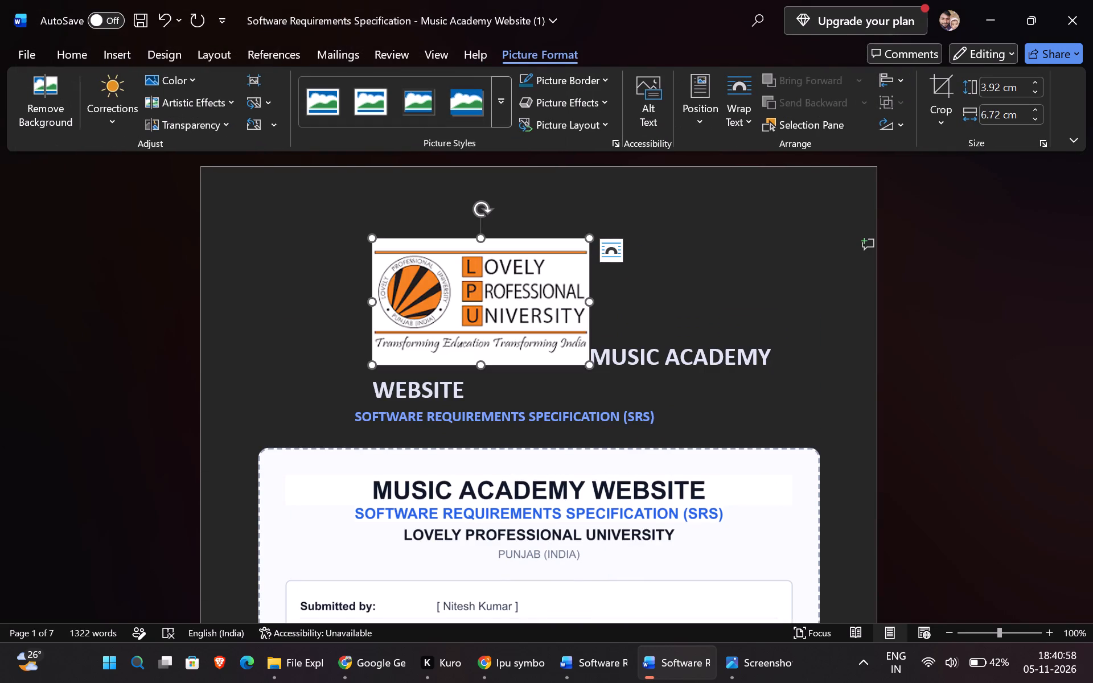
Set the LPU logo's text wrapping to In Front of Text.
{"action": "left_click", "coordinate": [611, 246]}
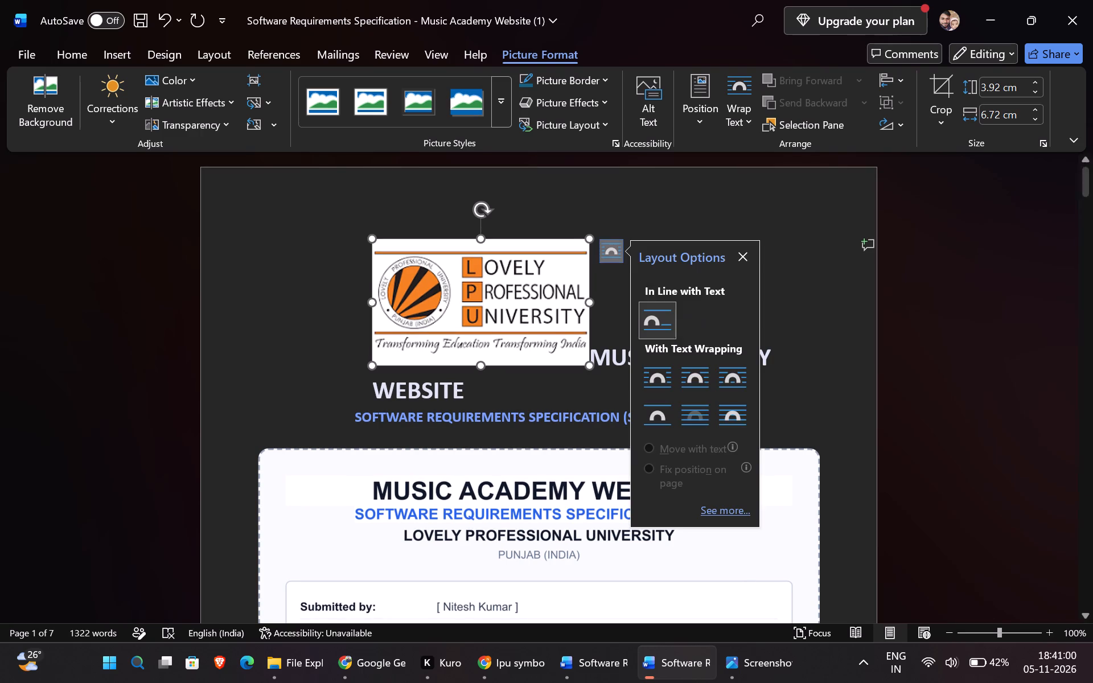
{"action": "left_click", "coordinate": [707, 418]}
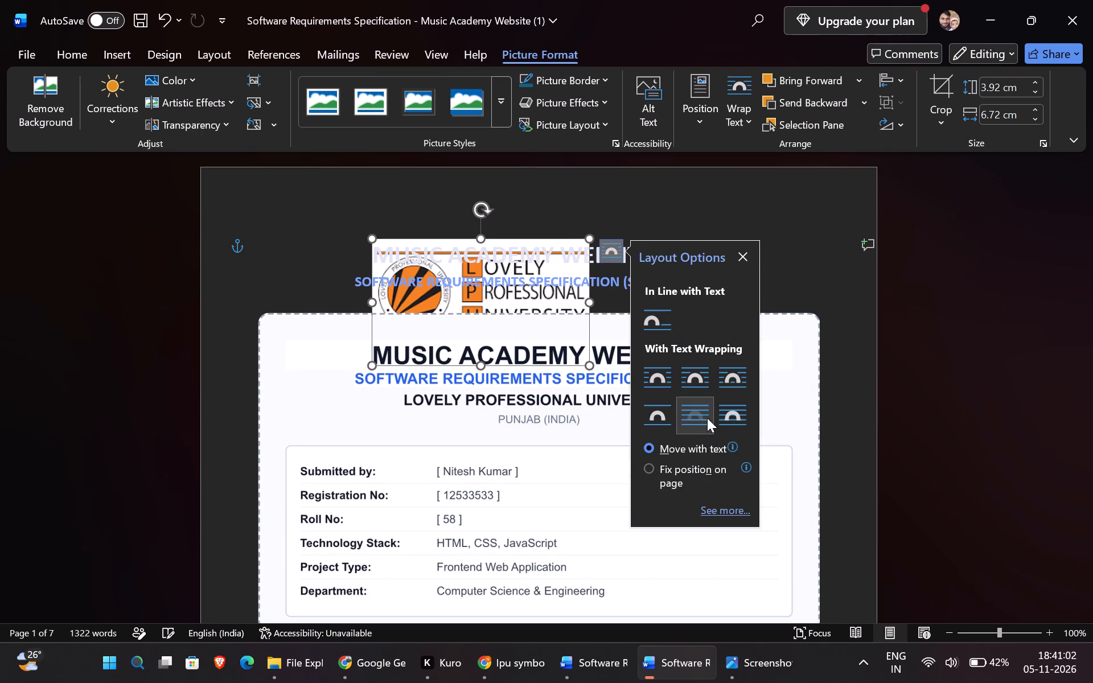
{"action": "left_click", "coordinate": [739, 418]}
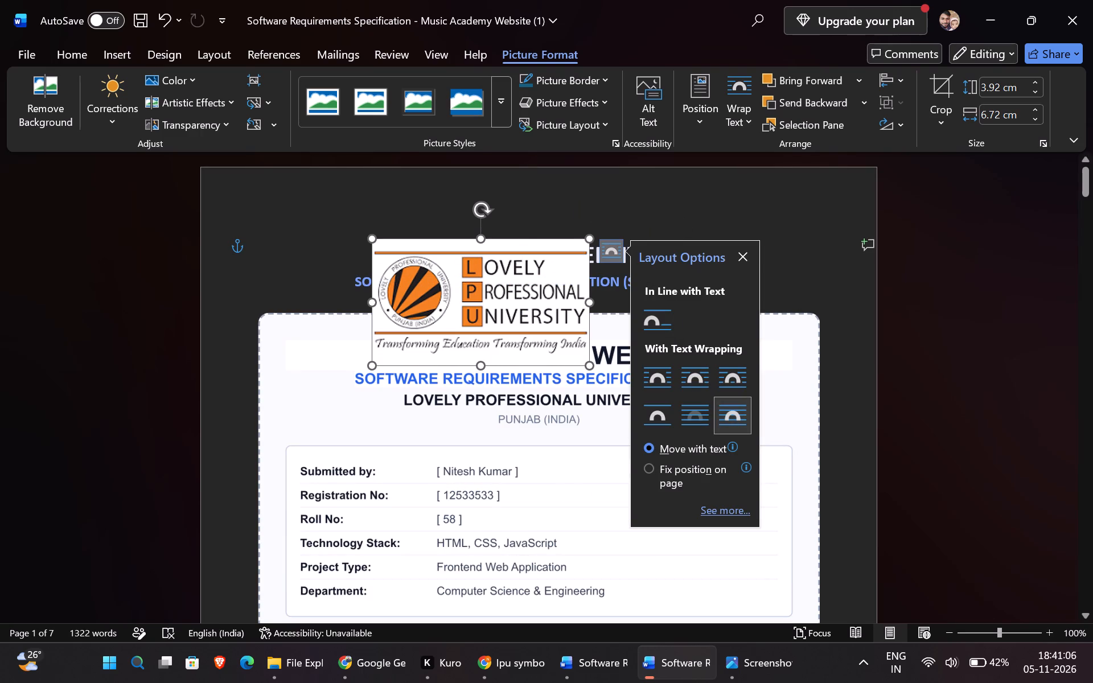
Add four blank lines above the cover's top "MUSIC ACADEMY WEBSITE" title to make room for the logo.
{"action": "left_click", "coordinate": [338, 242]}
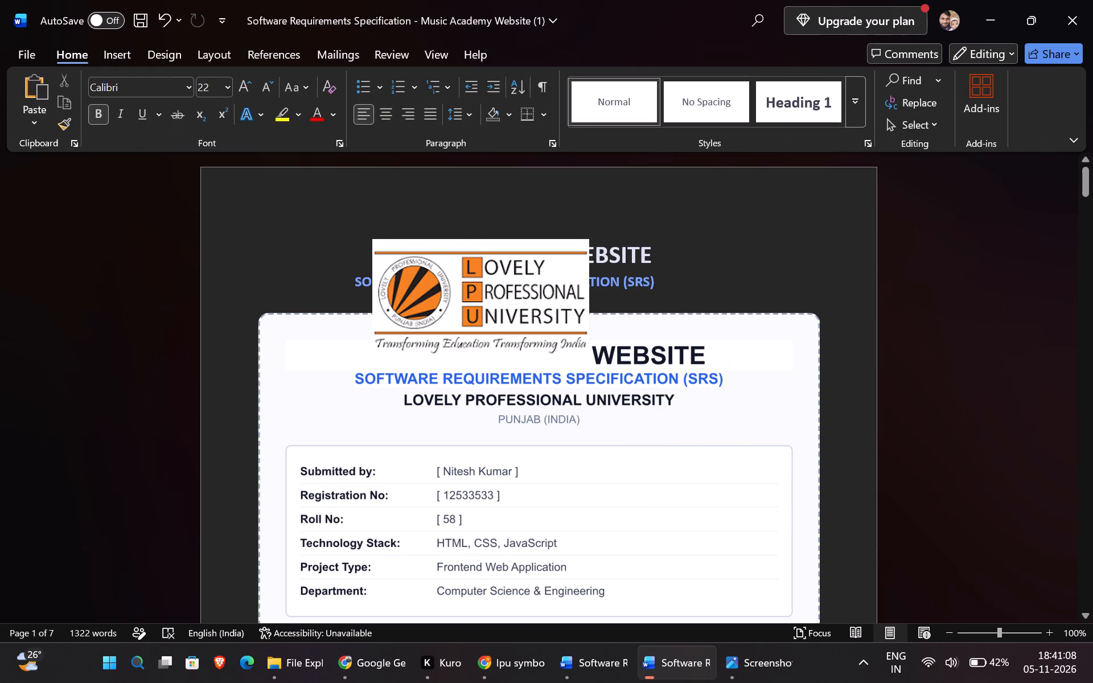
{"action": "key", "text": "Return"}
{"action": "key", "text": "Return"}
{"action": "key", "text": "Return"}
{"action": "key", "text": "Return"}
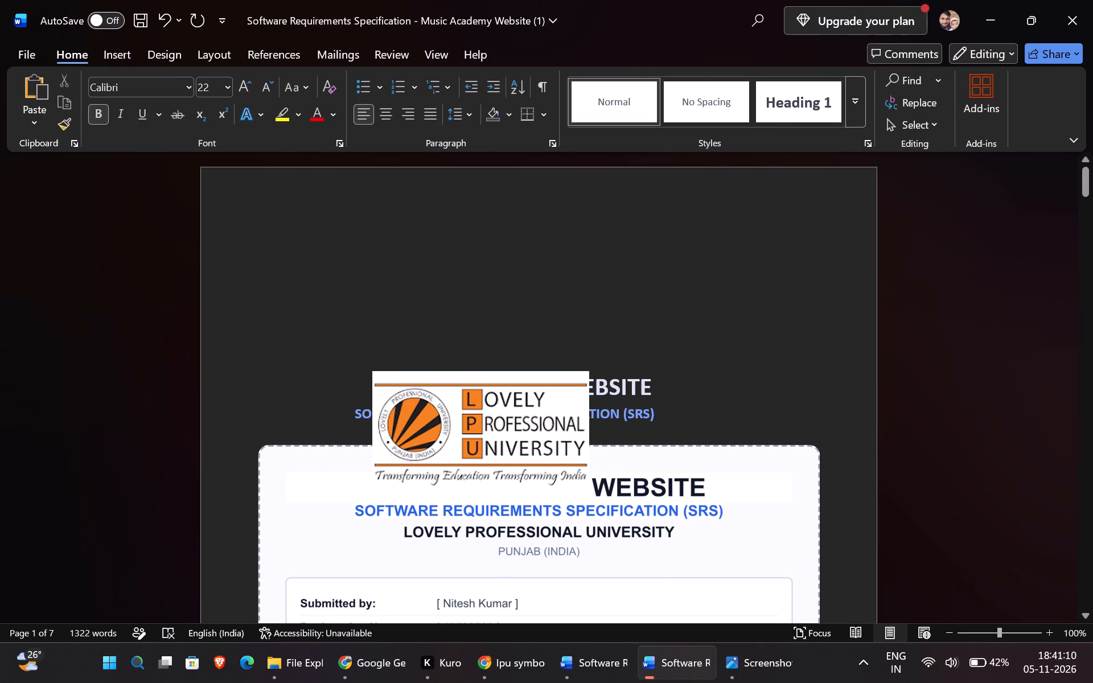
Move the LPU logo into the blank space above the cover title and enlarge it proportionally to fit there.
{"action": "left_click_drag", "start_coordinate": [443, 397], "coordinate": [491, 224]}
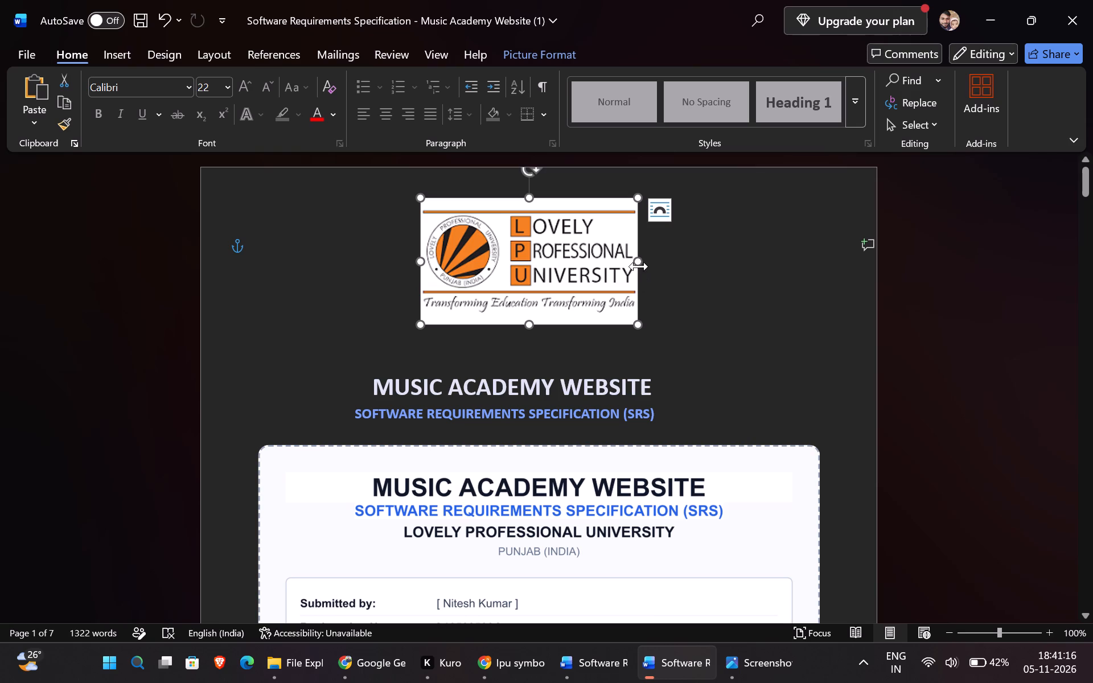
{"action": "left_click_drag", "start_coordinate": [636, 325], "coordinate": [757, 367]}
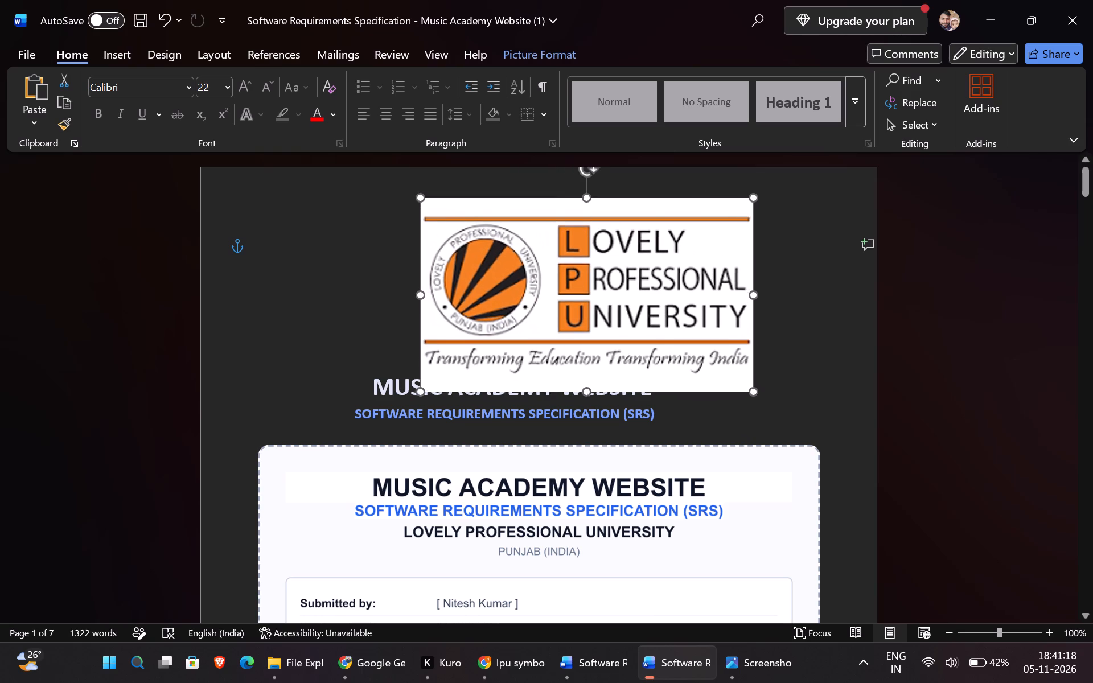
{"action": "left_click_drag", "start_coordinate": [757, 367], "coordinate": [796, 397]}
{"action": "left_click_drag", "start_coordinate": [621, 297], "coordinate": [564, 271]}
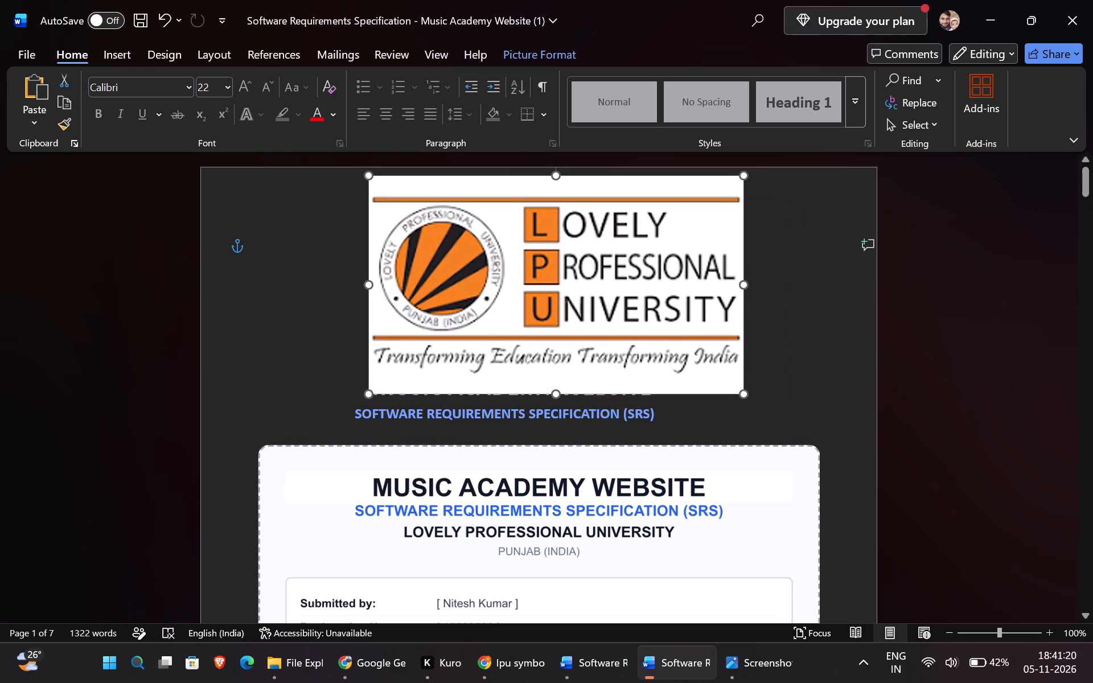
{"action": "left_click_drag", "start_coordinate": [564, 271], "coordinate": [562, 271]}
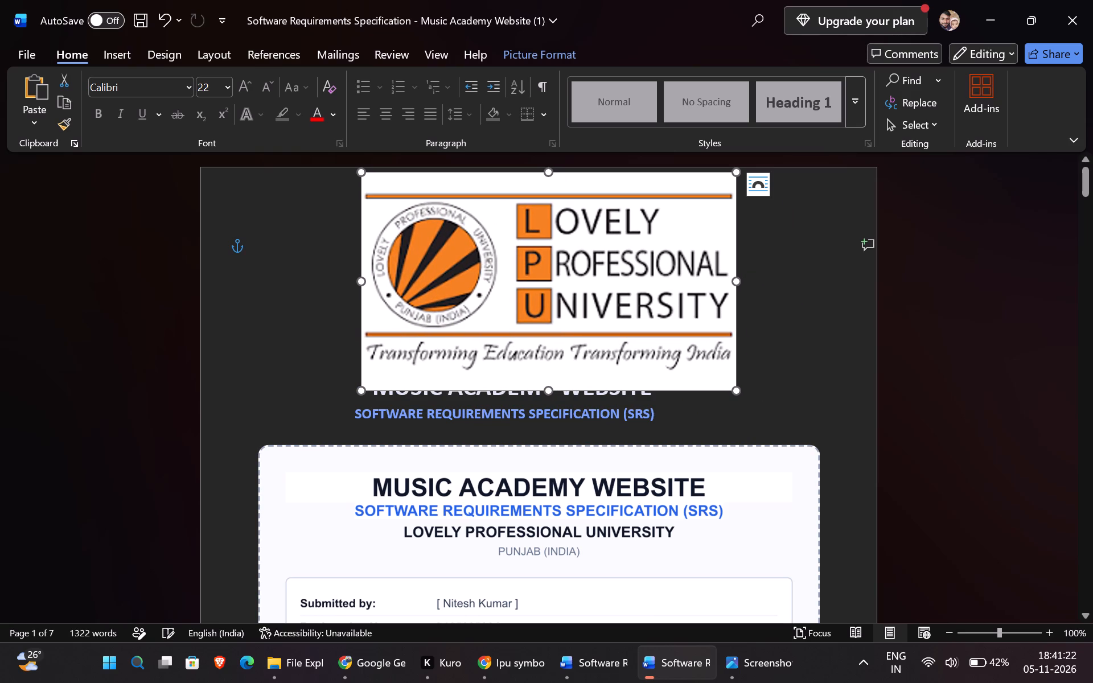
{"action": "left_click_drag", "start_coordinate": [737, 388], "coordinate": [704, 354]}
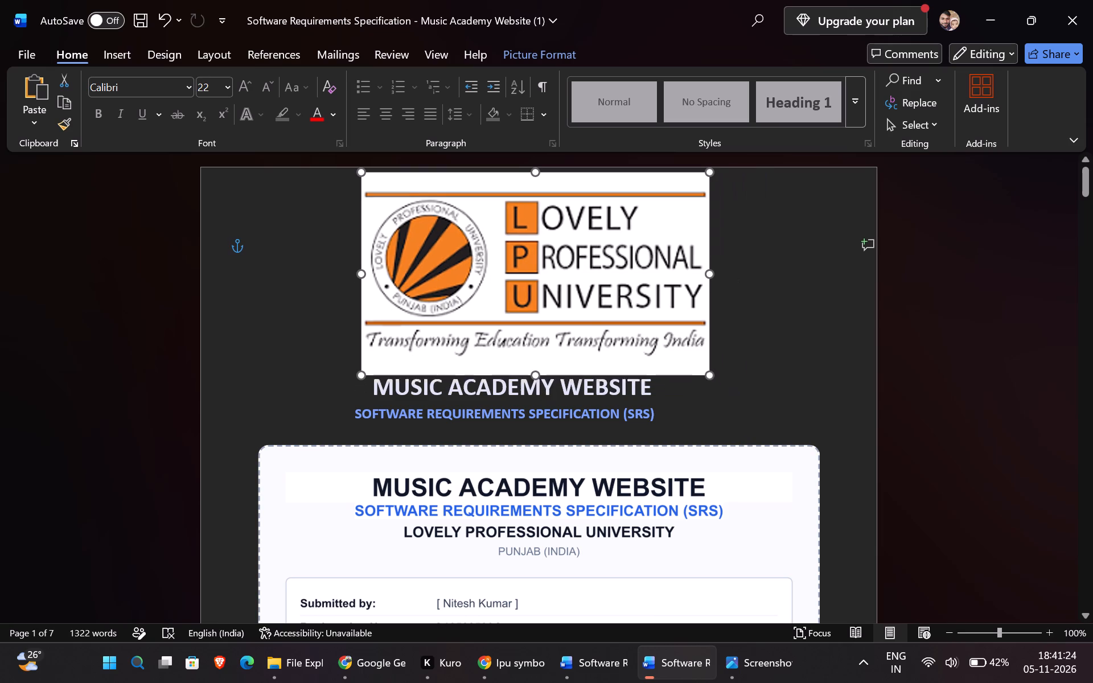
{"action": "left_click_drag", "start_coordinate": [704, 354], "coordinate": [548, 283]}
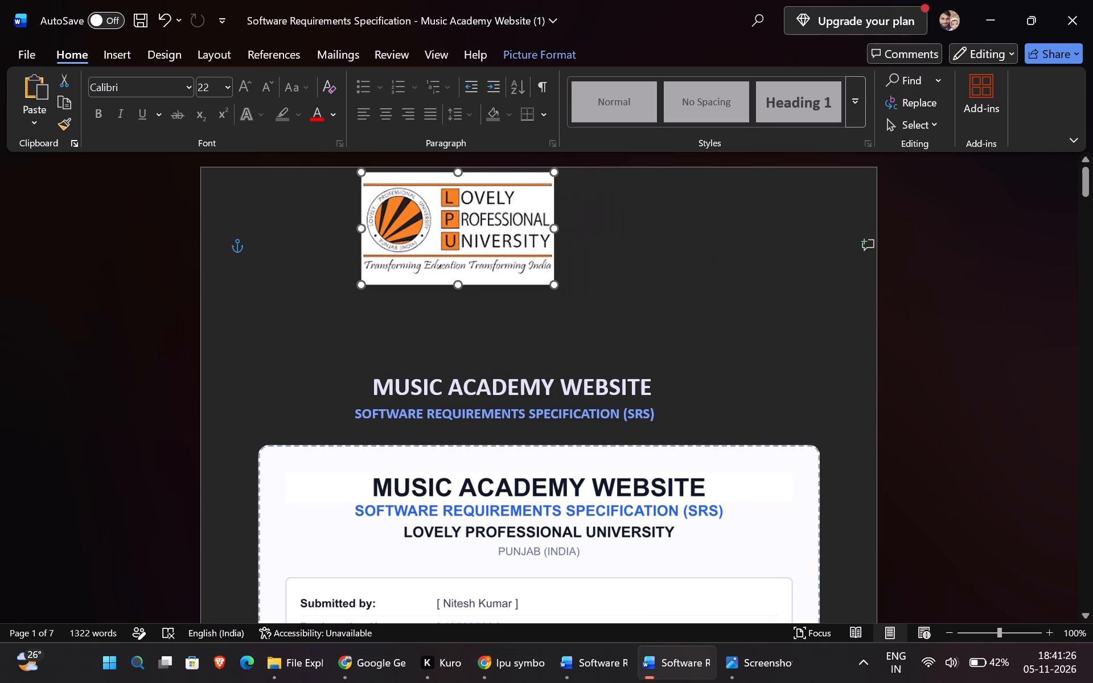
{"action": "left_click_drag", "start_coordinate": [548, 283], "coordinate": [626, 301]}
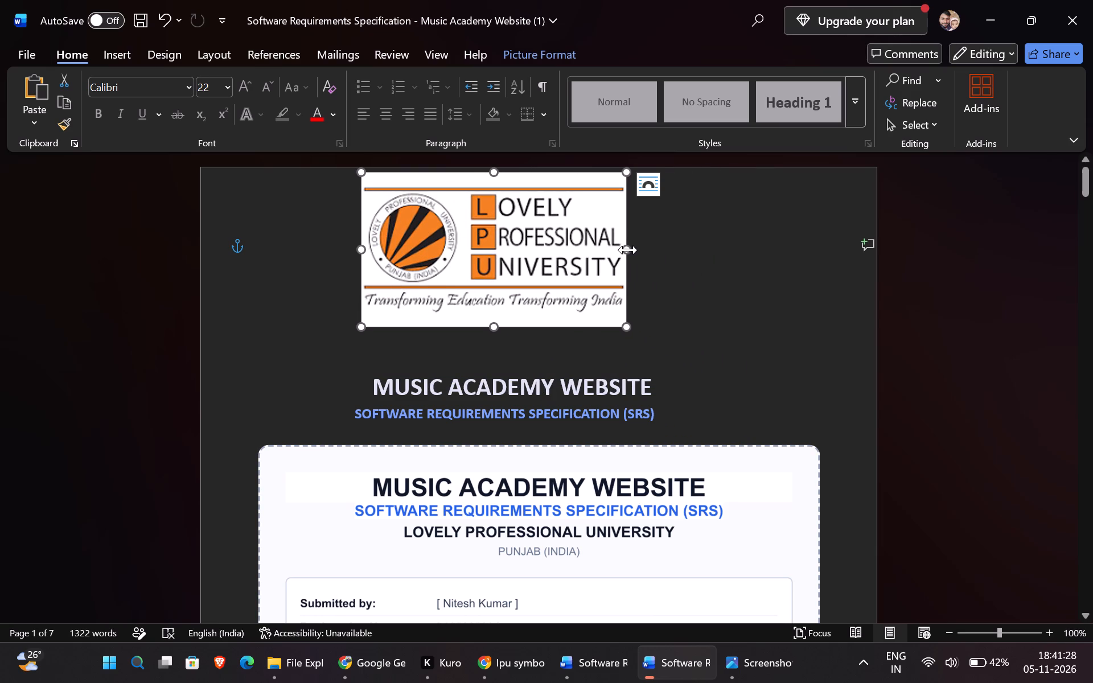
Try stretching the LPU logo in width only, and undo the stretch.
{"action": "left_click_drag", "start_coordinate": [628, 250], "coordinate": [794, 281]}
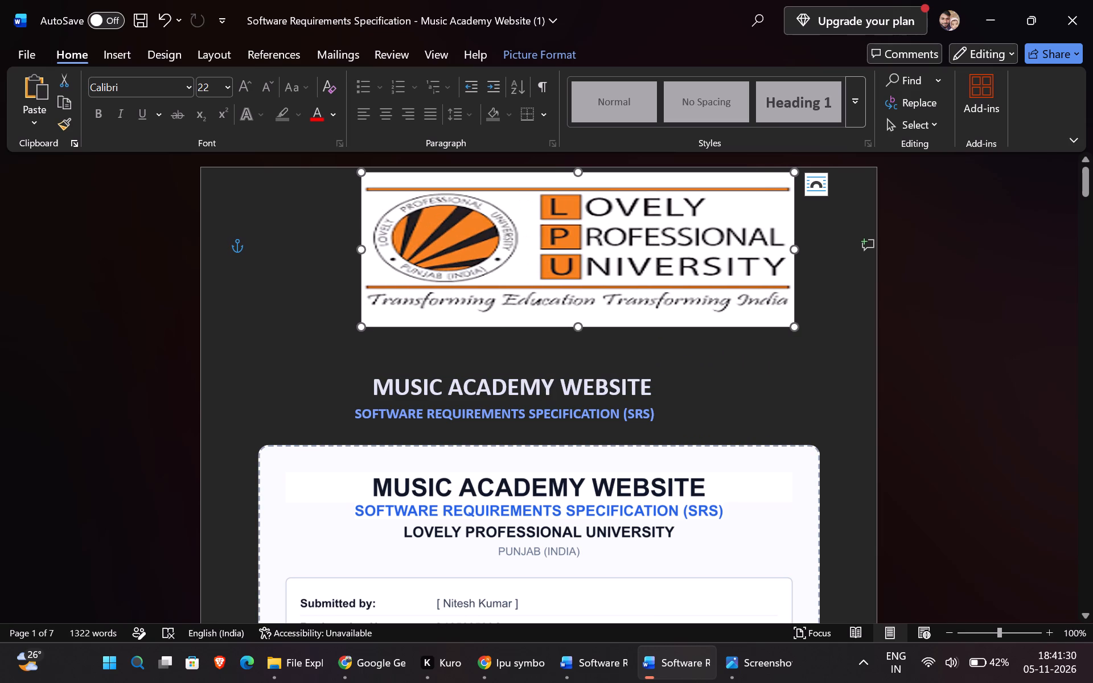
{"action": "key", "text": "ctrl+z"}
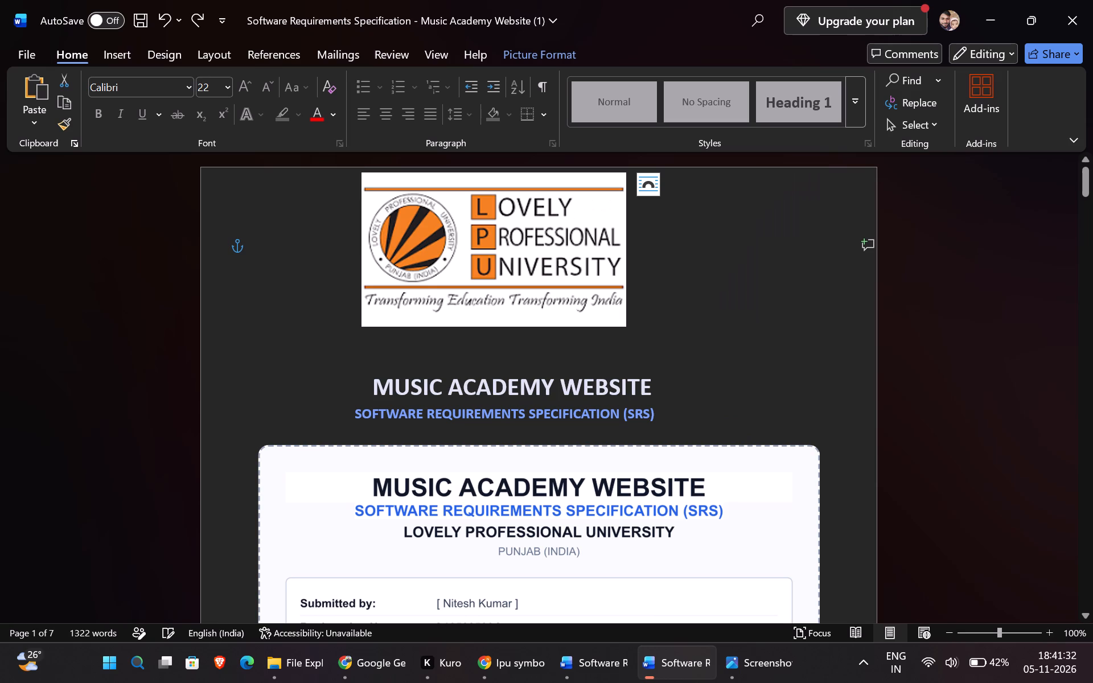
Move the LPU logo so it is centred horizontally on the page, just above the cover's top title.
{"action": "left_click_drag", "start_coordinate": [561, 242], "coordinate": [627, 260]}
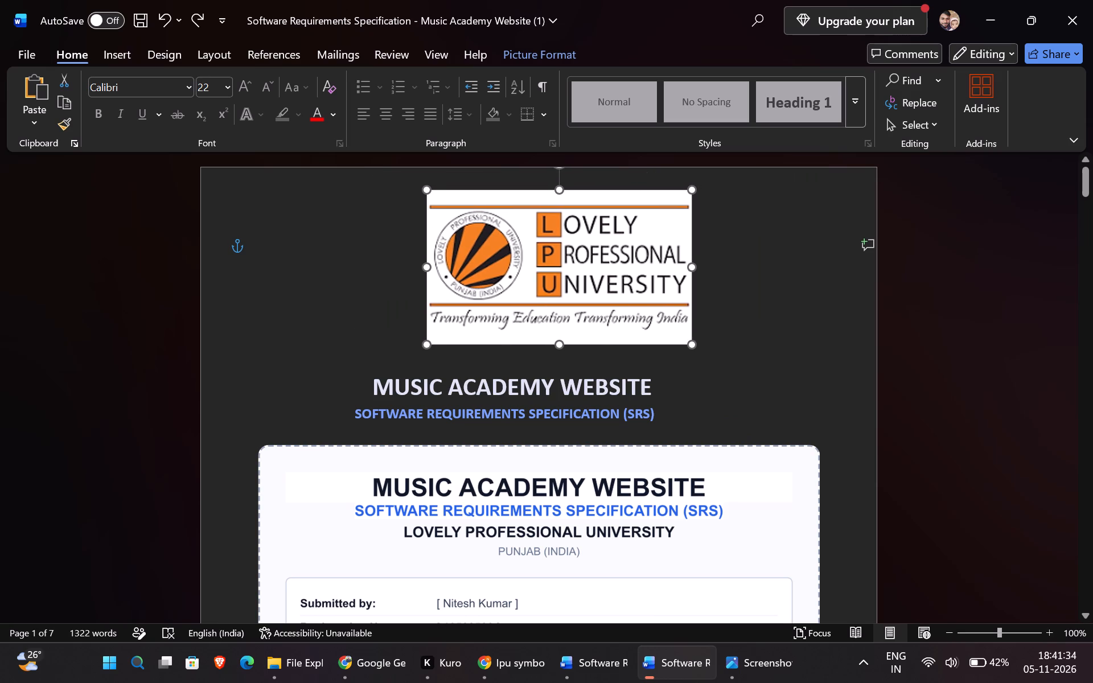
{"action": "left_click_drag", "start_coordinate": [627, 260], "coordinate": [594, 246]}
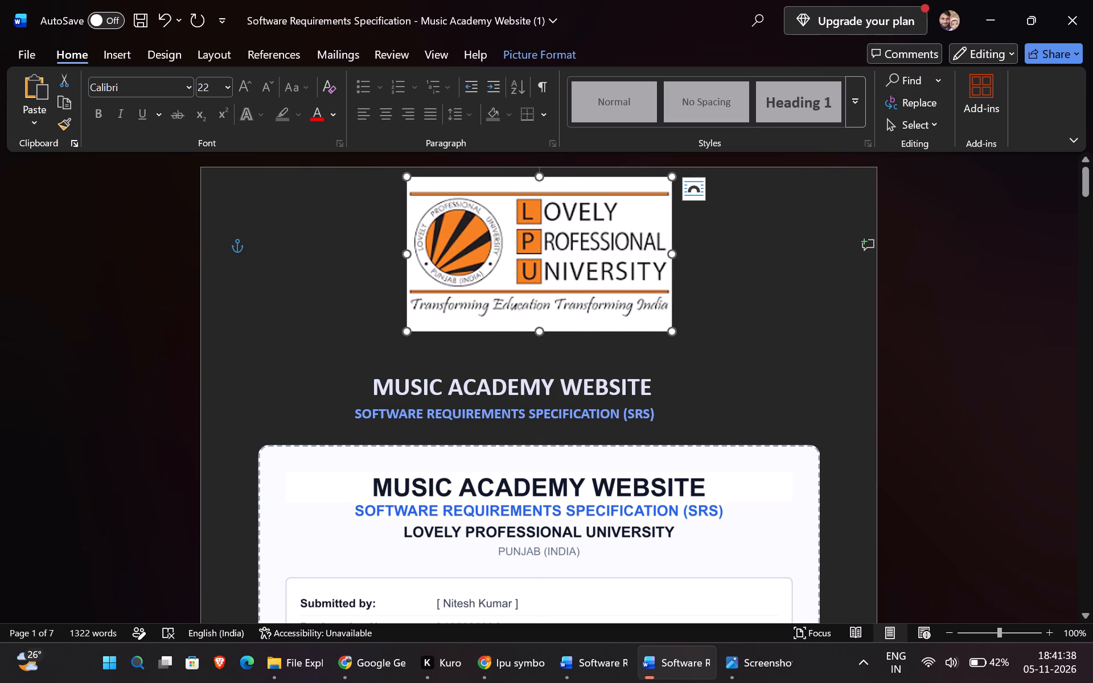
{"action": "left_click", "coordinate": [530, 359]}
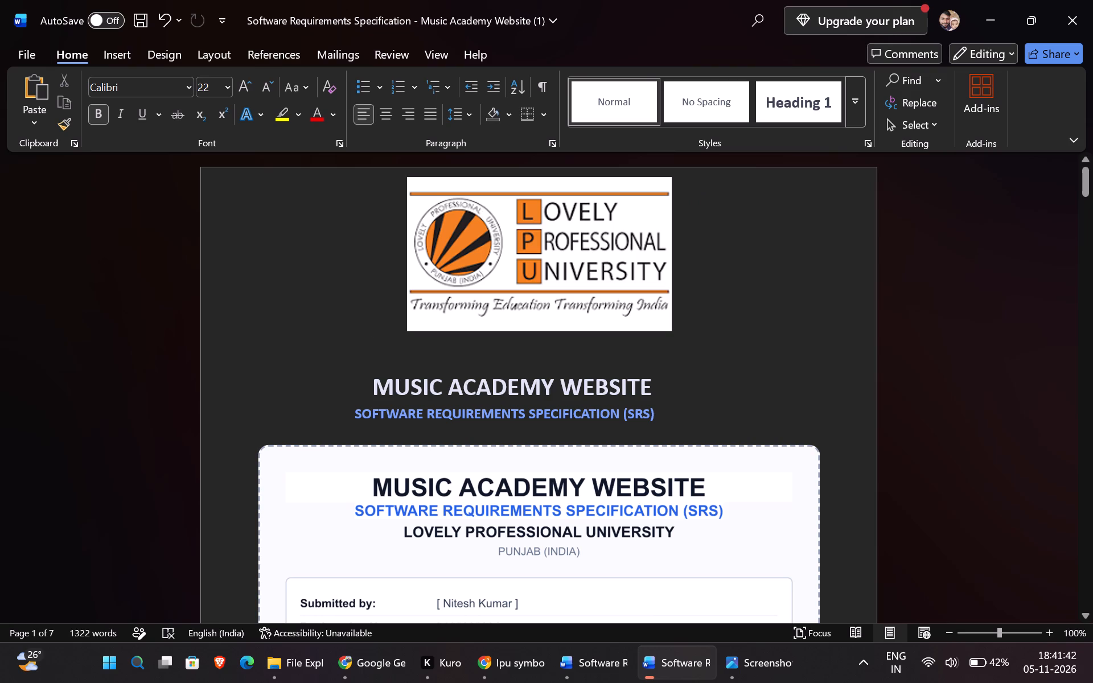
{"action": "left_click_drag", "start_coordinate": [589, 257], "coordinate": [588, 265]}
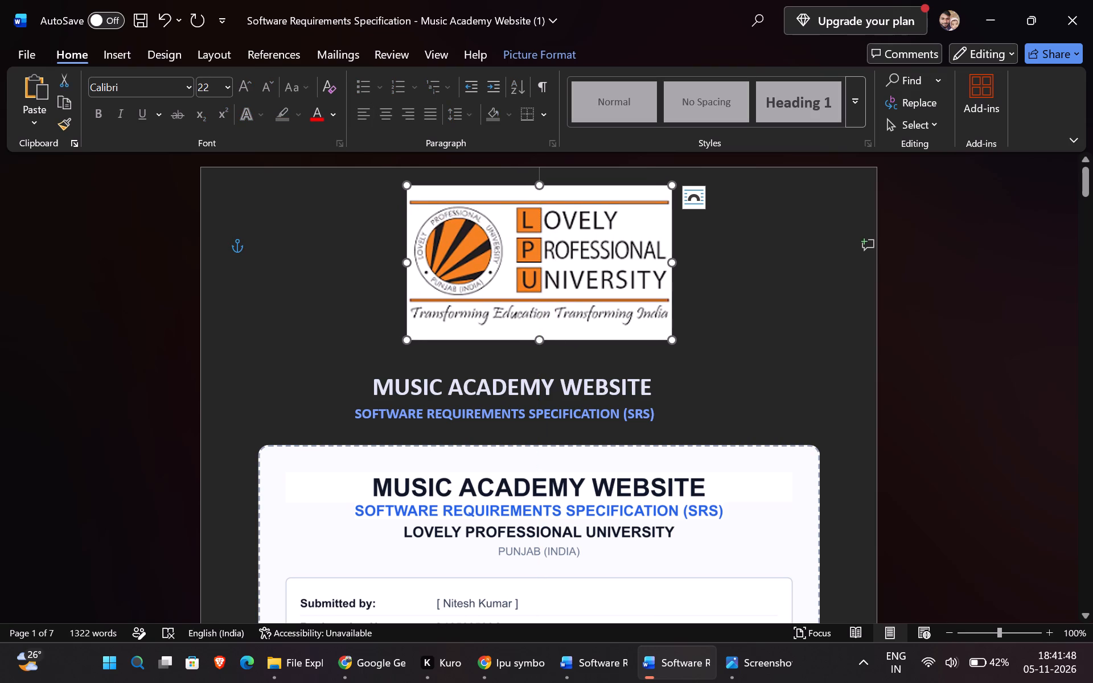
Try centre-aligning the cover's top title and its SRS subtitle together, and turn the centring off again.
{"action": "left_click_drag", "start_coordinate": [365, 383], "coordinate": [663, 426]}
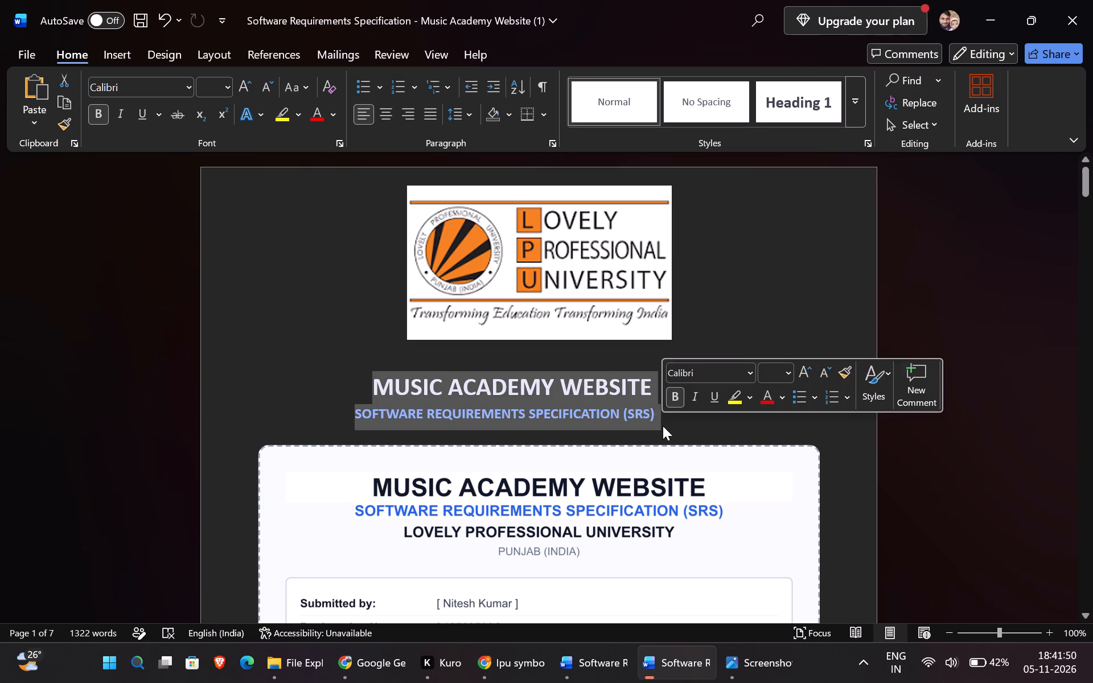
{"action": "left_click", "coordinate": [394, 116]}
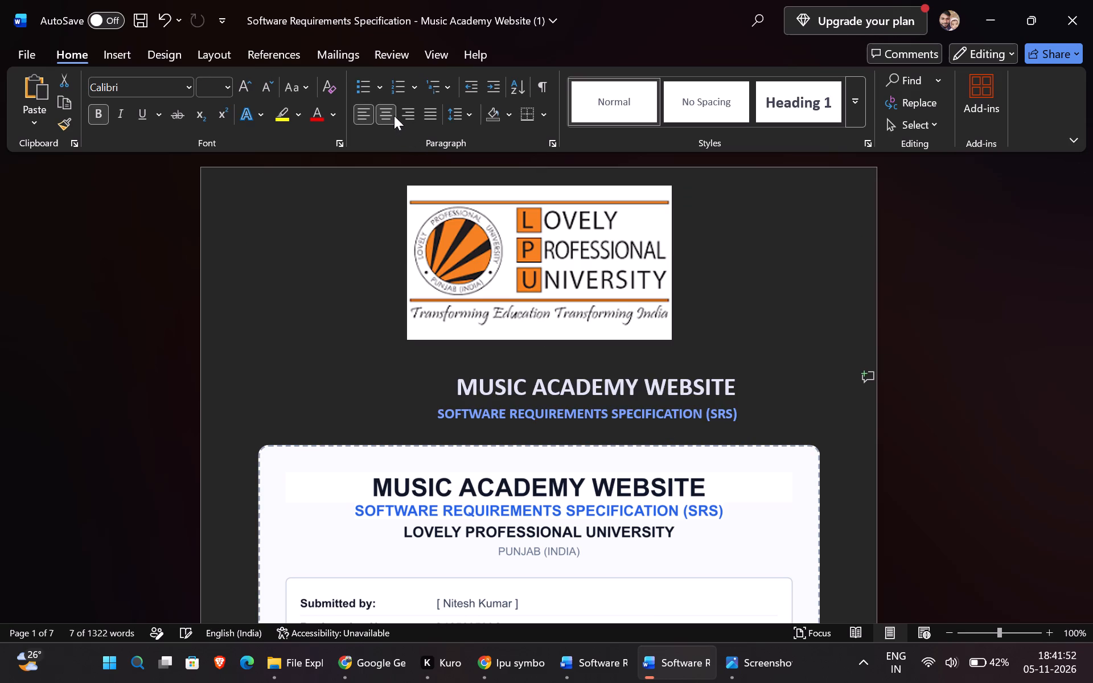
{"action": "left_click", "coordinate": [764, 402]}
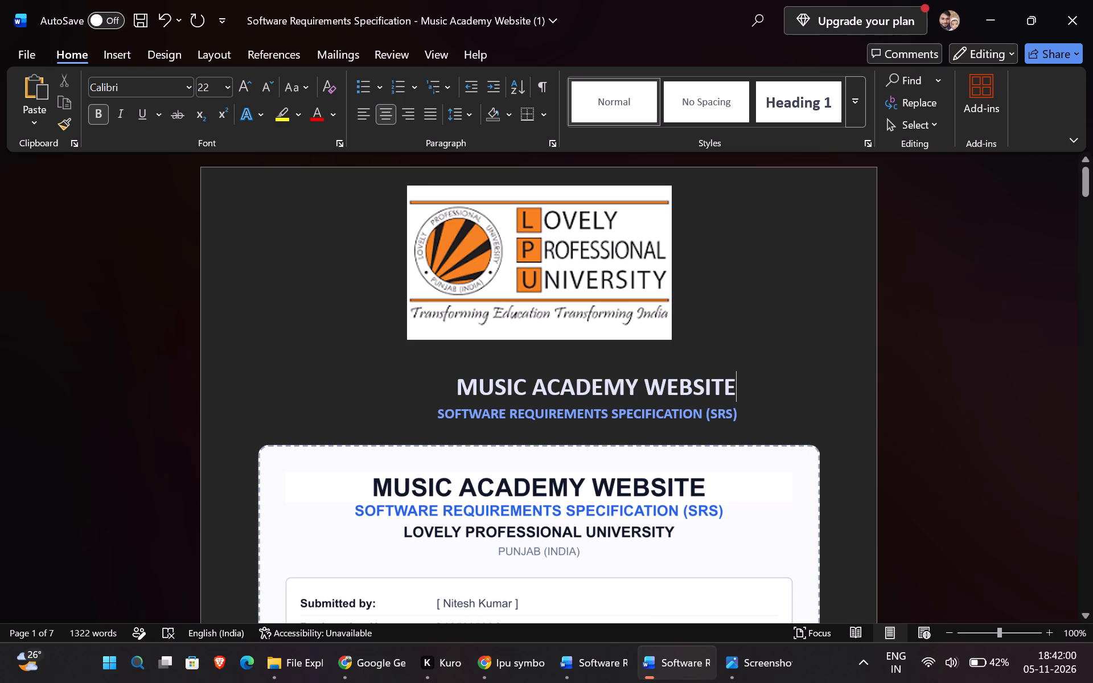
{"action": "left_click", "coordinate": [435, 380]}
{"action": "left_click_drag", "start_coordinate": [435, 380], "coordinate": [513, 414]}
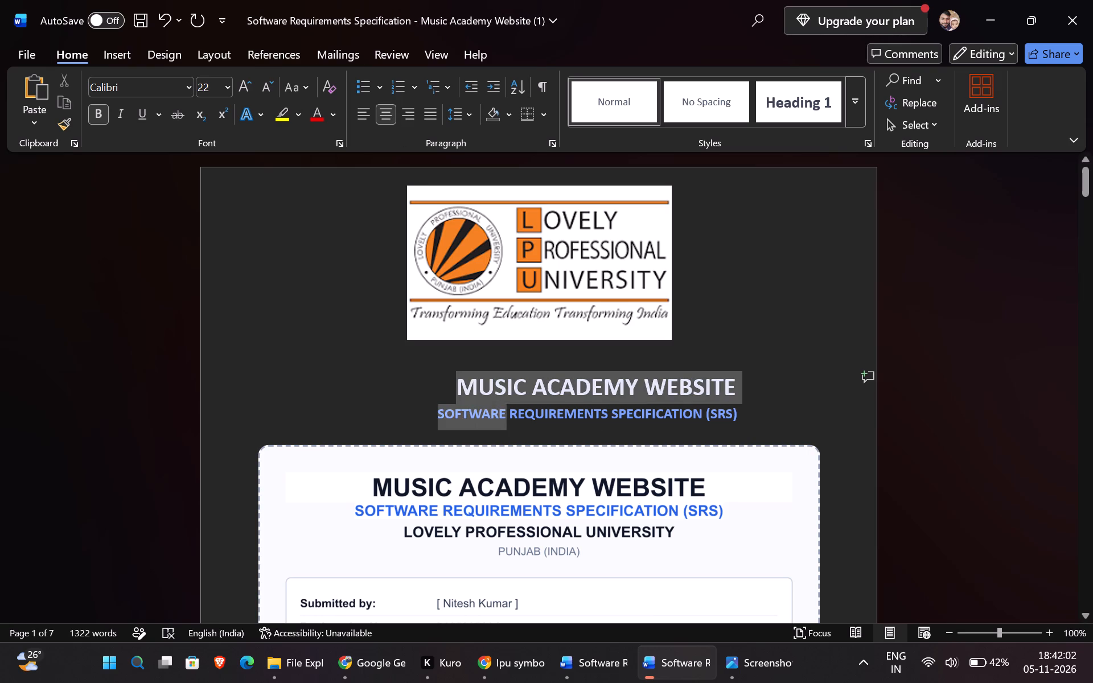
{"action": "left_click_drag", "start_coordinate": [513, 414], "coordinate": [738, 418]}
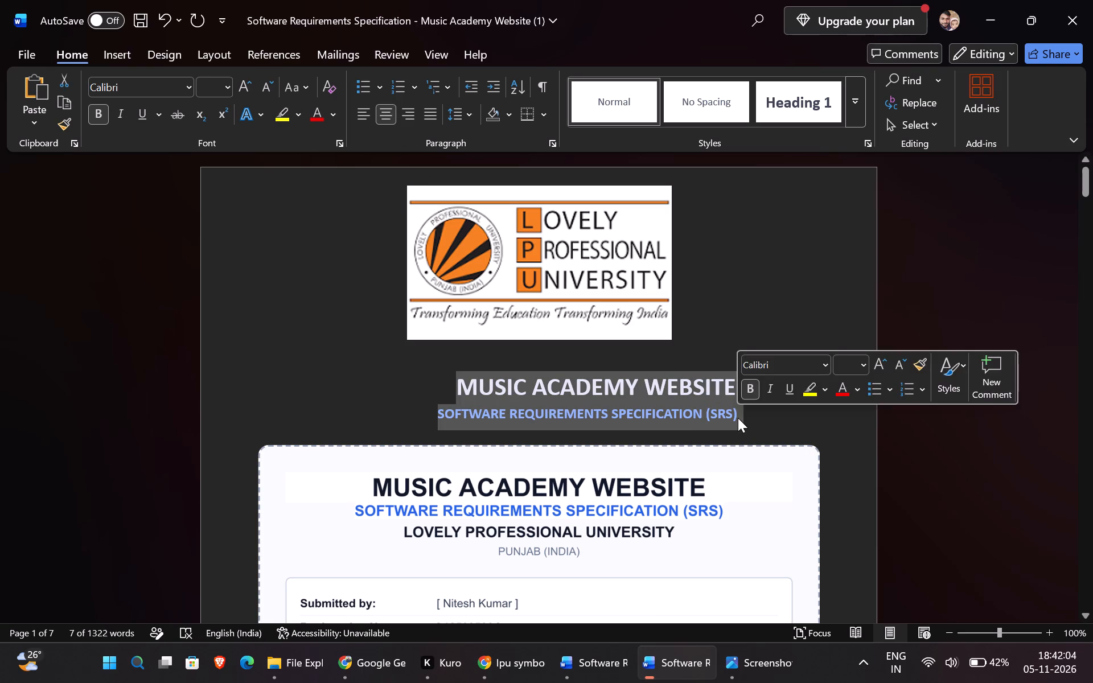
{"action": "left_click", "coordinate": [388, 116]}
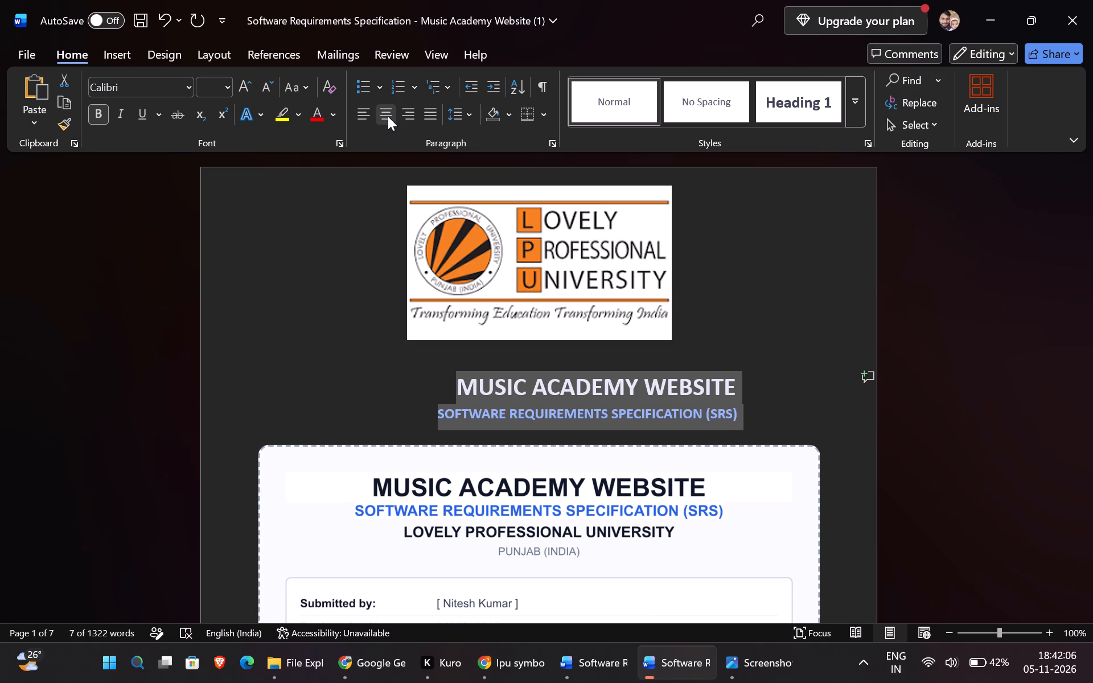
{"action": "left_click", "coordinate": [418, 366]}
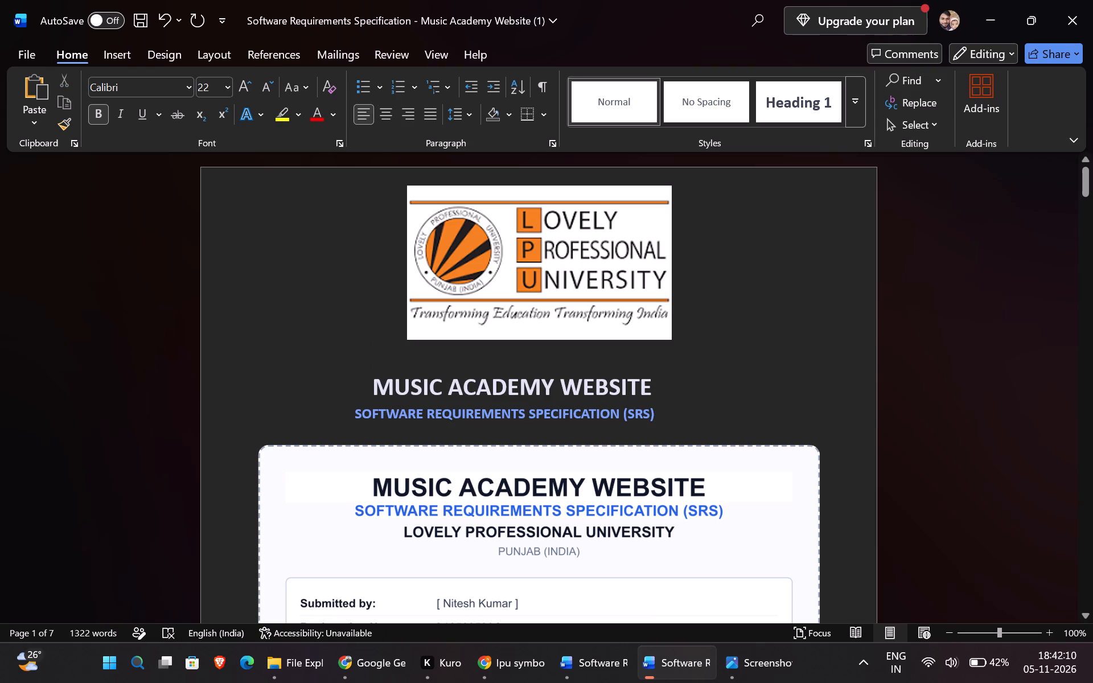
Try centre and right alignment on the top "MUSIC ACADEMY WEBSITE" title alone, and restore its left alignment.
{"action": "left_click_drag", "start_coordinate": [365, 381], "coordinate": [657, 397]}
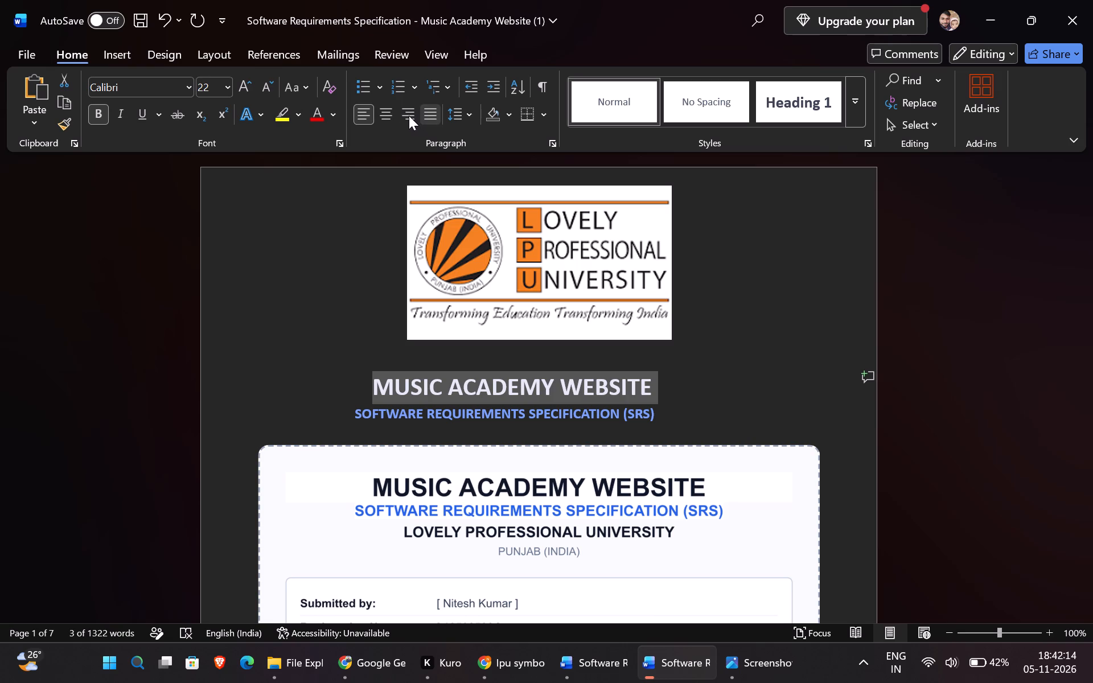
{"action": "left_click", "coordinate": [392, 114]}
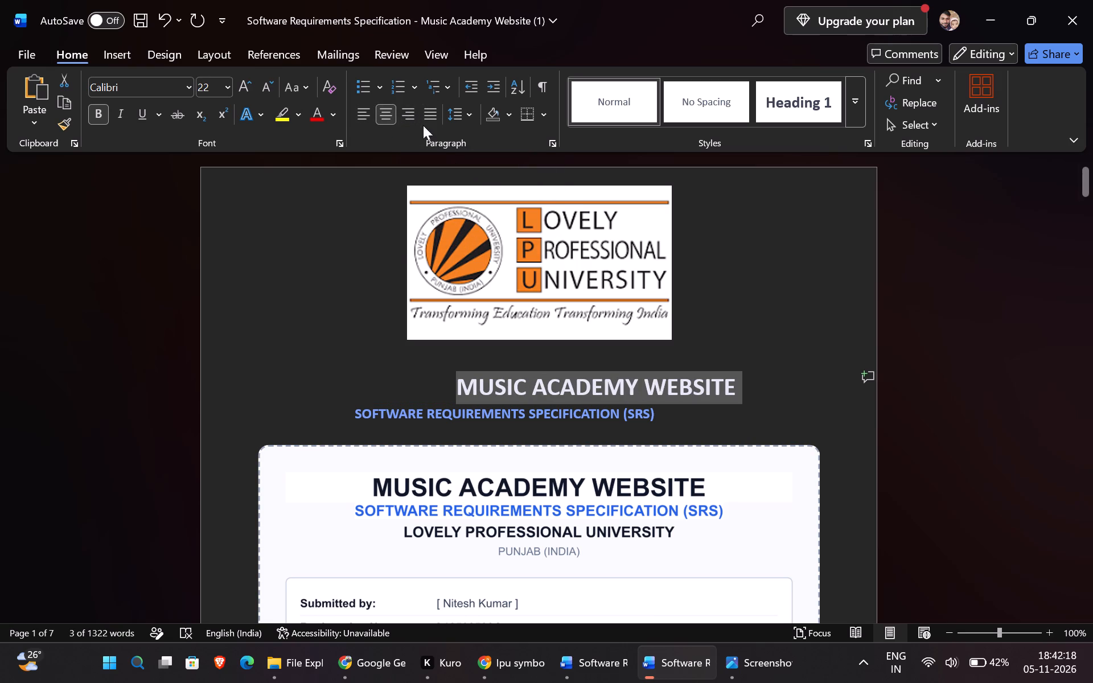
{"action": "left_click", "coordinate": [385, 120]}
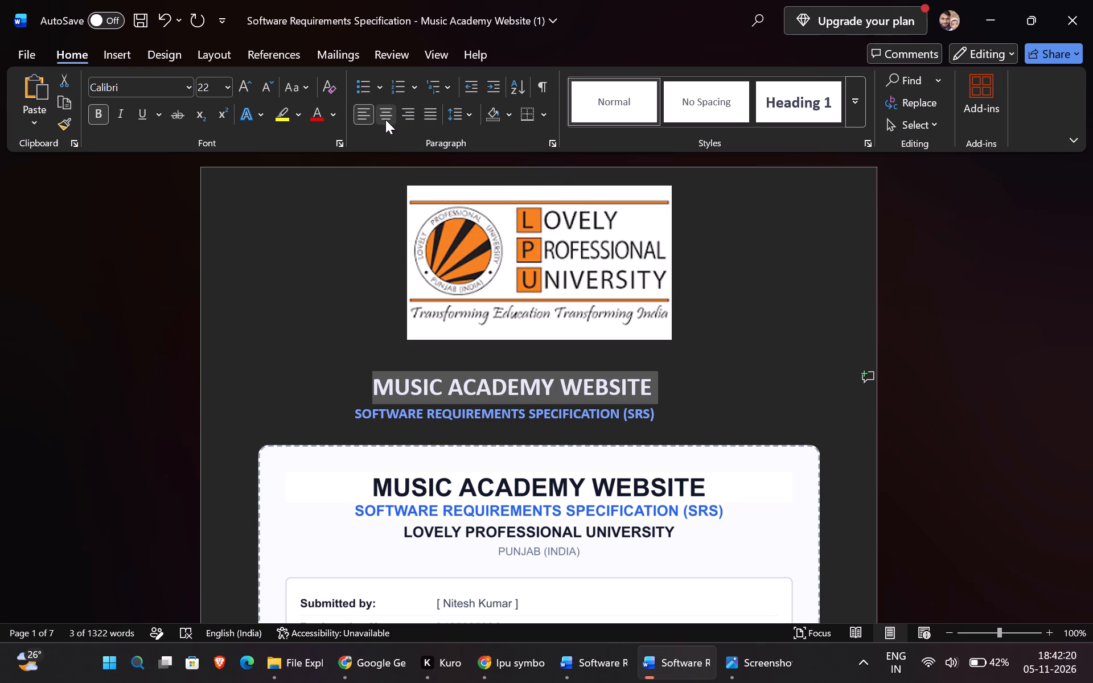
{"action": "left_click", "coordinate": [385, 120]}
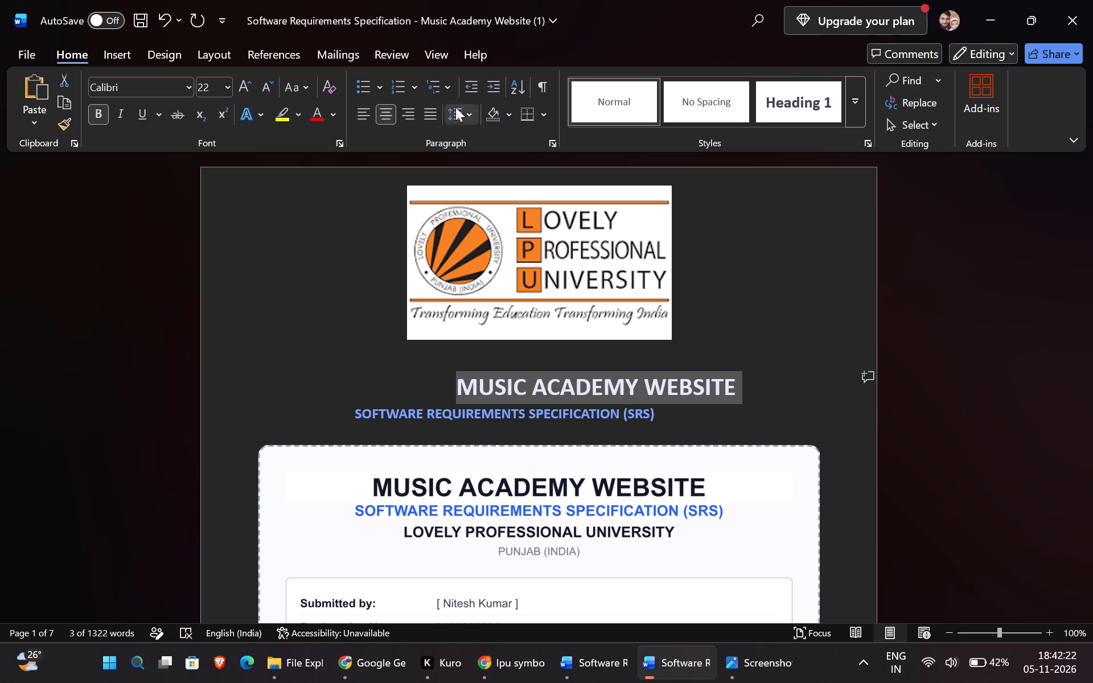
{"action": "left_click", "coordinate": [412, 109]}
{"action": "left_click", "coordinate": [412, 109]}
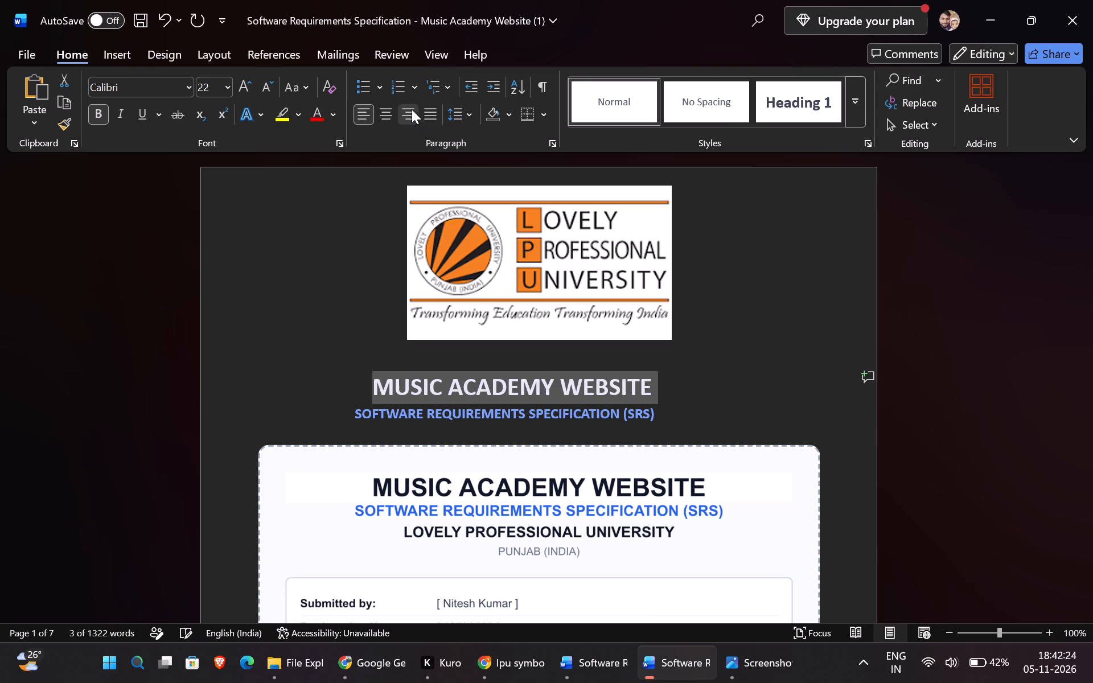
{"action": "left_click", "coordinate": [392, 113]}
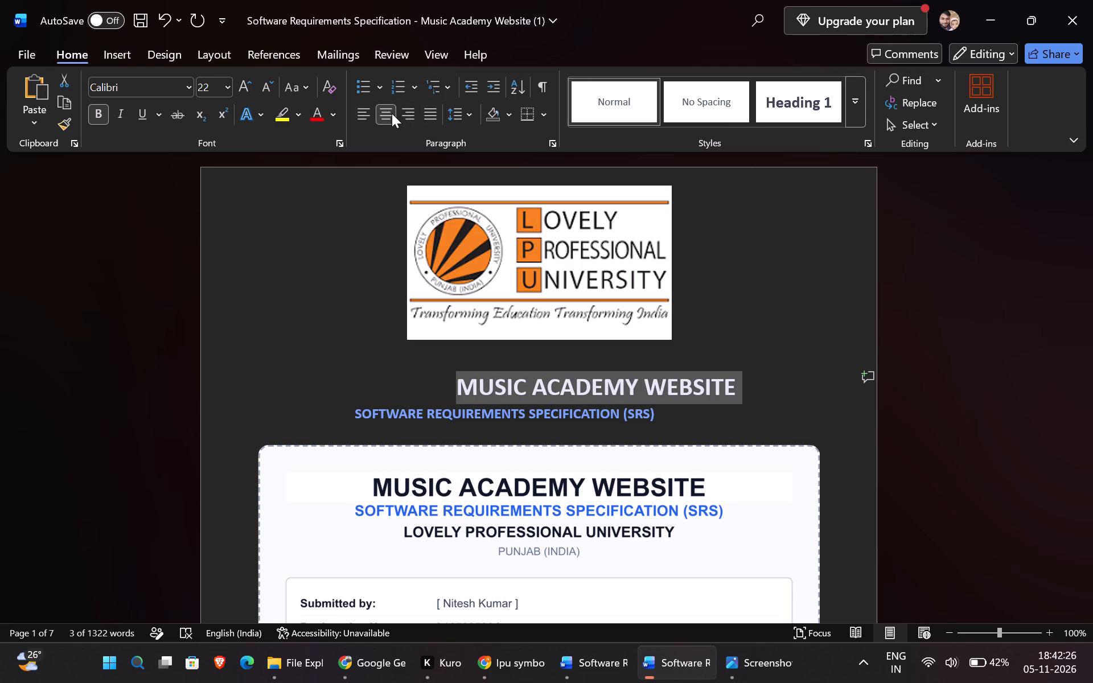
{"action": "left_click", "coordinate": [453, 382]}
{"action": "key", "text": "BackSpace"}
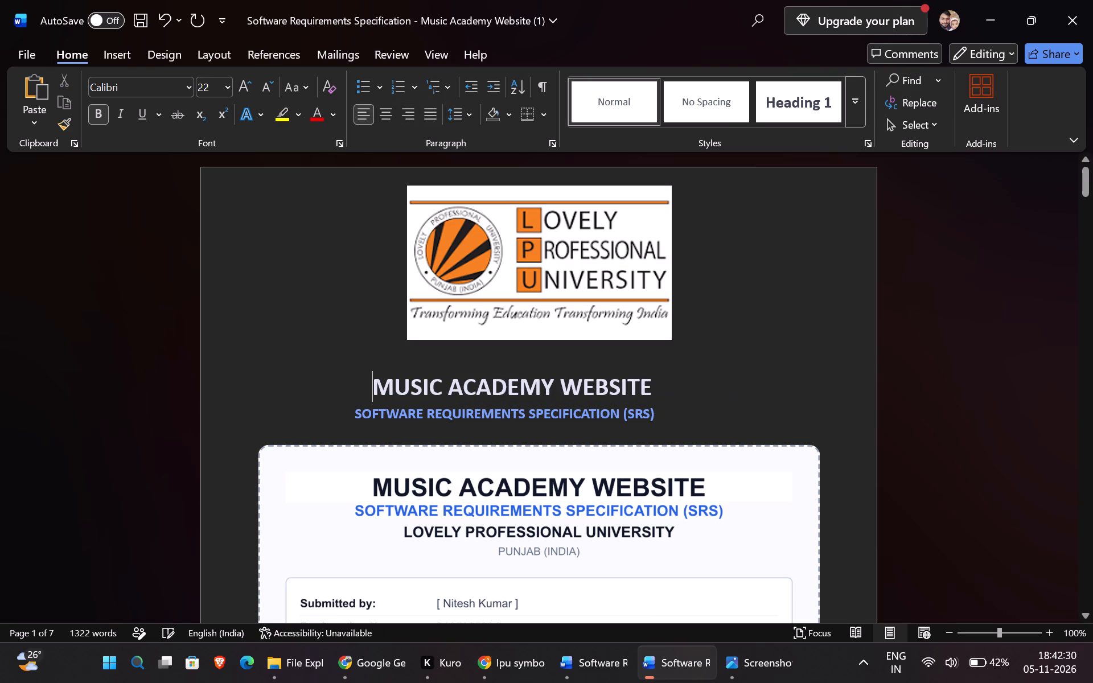
Insert four spaces before the top "MUSIC ACADEMY WEBSITE" title to shift it under the logo.
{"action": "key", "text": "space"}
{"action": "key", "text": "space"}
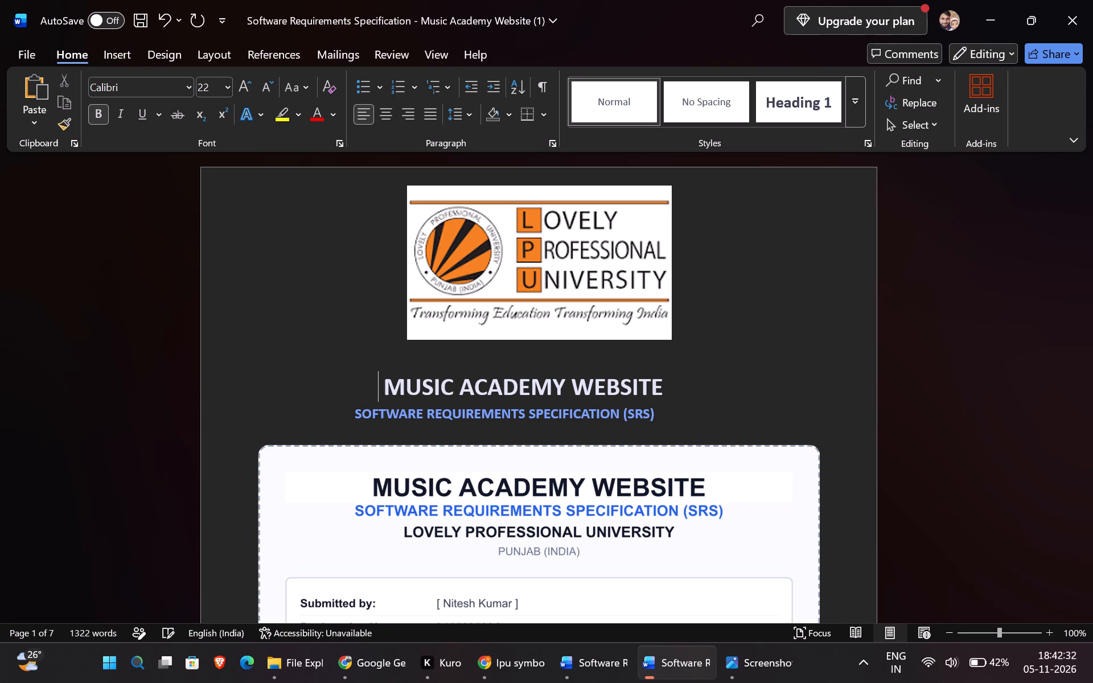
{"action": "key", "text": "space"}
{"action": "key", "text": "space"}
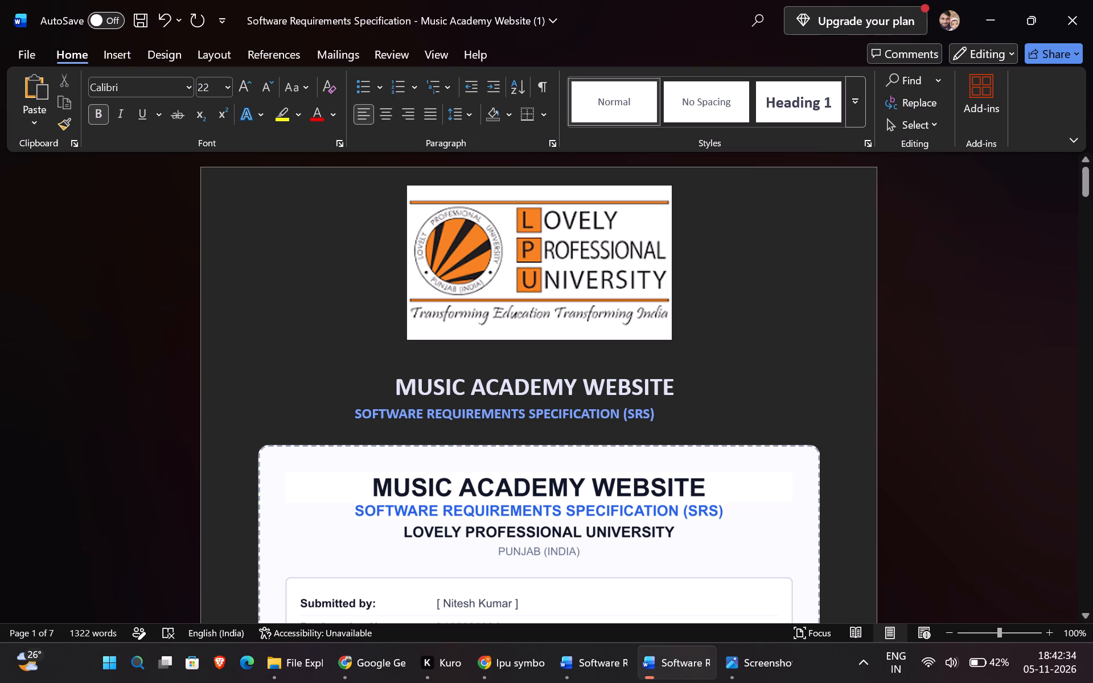
Insert nine spaces before the top "SOFTWARE REQUIREMENTS SPECIFICATION (SRS)" subtitle to line it up under the title.
{"action": "left_click", "coordinate": [351, 411]}
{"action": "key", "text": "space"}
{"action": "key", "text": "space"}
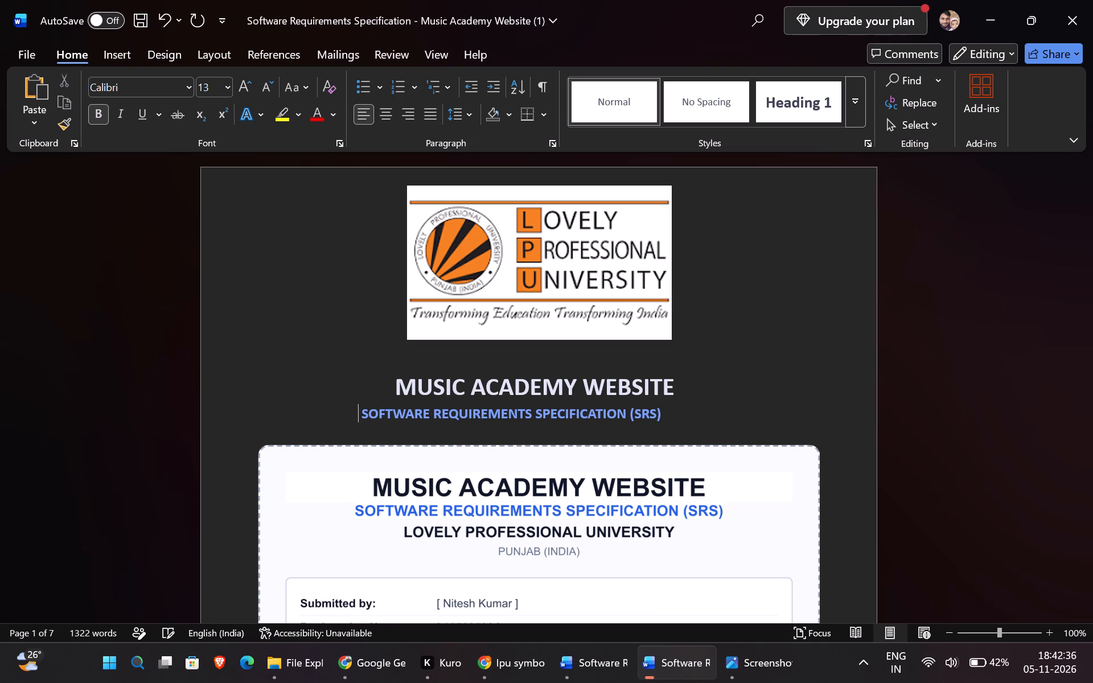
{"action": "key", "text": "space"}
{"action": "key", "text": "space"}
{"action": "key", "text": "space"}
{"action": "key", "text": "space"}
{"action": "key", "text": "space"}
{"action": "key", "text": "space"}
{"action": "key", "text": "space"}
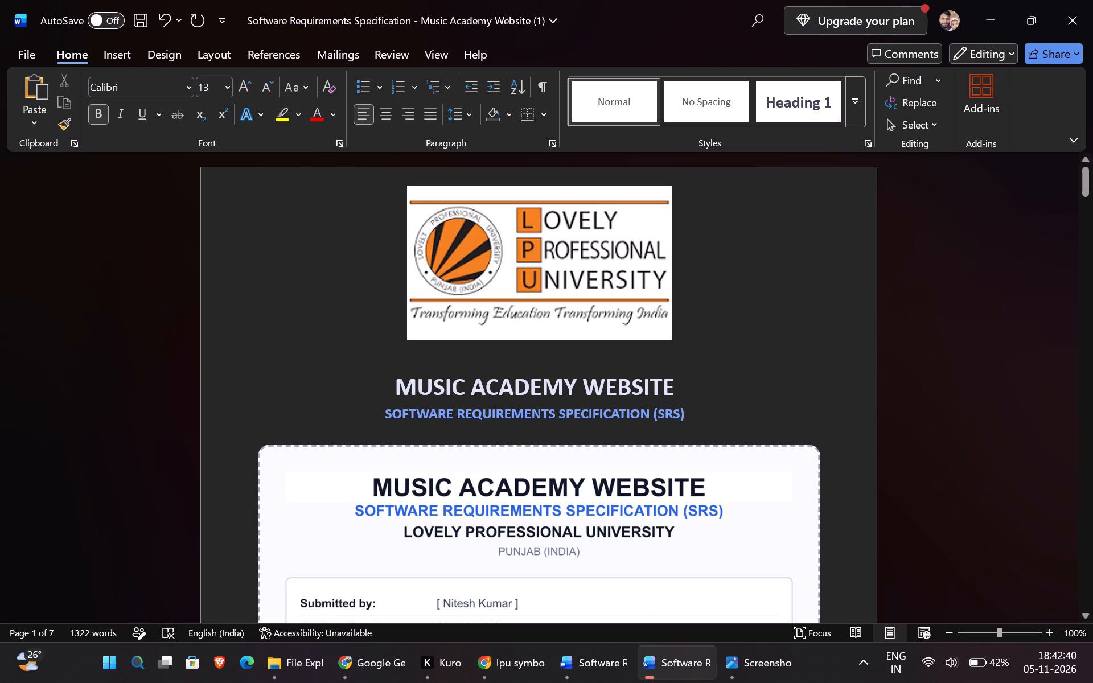
Look over the cover and opening sections, and check whether the student details card is an editable object.
{"action": "scroll", "coordinate": [566, 404], "scroll_direction": "down", "scroll_amount": 4}
{"action": "scroll", "coordinate": [566, 404], "scroll_direction": "up", "scroll_amount": 1}
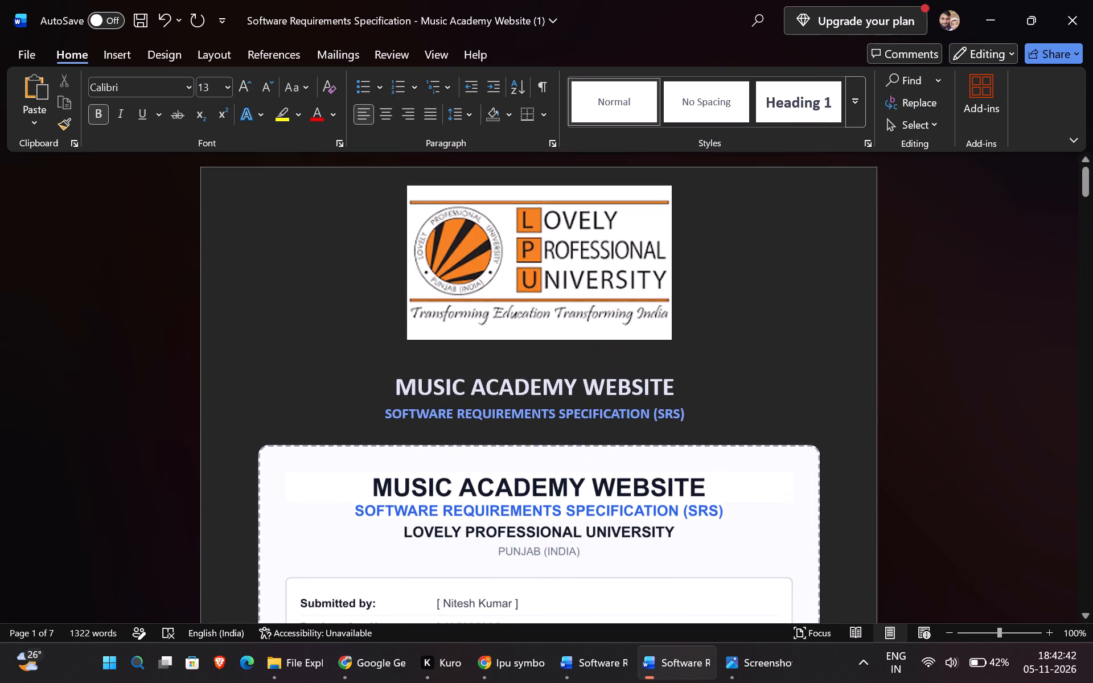
{"action": "scroll", "coordinate": [566, 404], "scroll_direction": "down", "scroll_amount": 6}
{"action": "scroll", "coordinate": [566, 404], "scroll_direction": "up", "scroll_amount": 1}
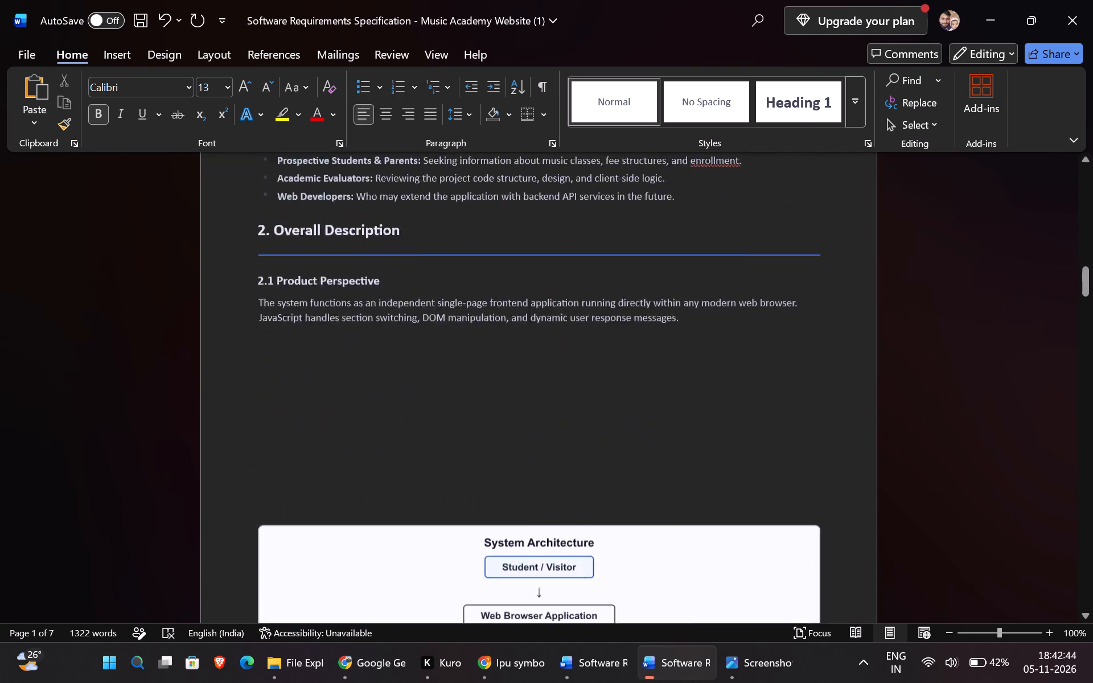
{"action": "scroll", "coordinate": [566, 404], "scroll_direction": "up", "scroll_amount": 1}
{"action": "scroll", "coordinate": [566, 404], "scroll_direction": "down", "scroll_amount": 1}
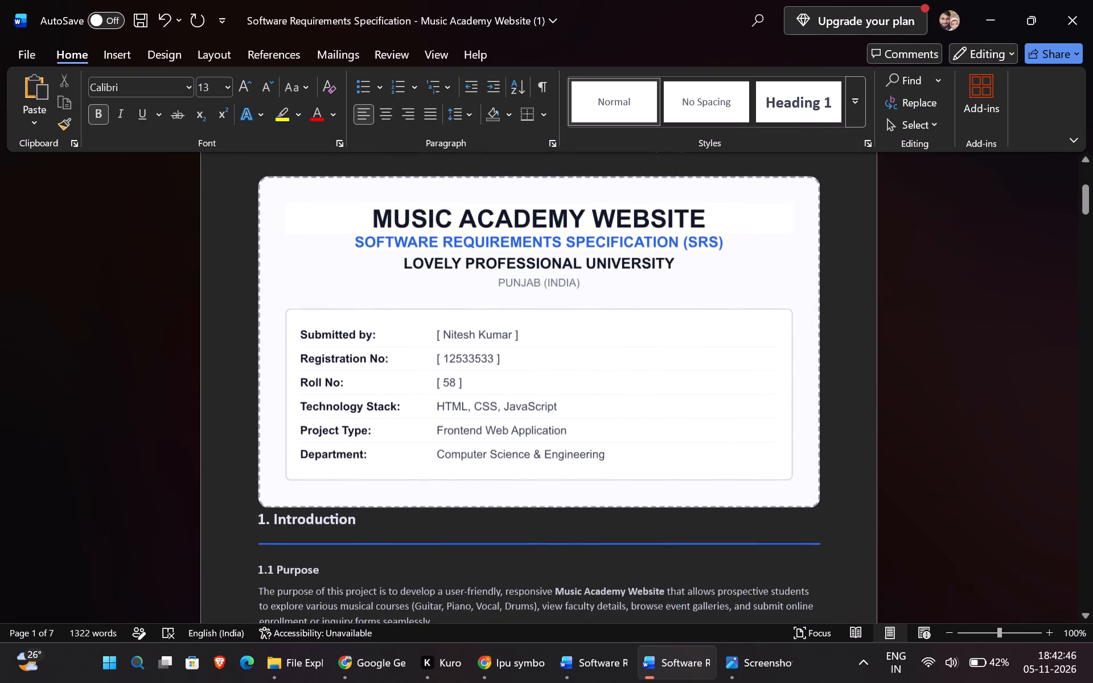
{"action": "scroll", "coordinate": [566, 404], "scroll_direction": "down", "scroll_amount": 2}
{"action": "scroll", "coordinate": [566, 404], "scroll_direction": "up", "scroll_amount": 1}
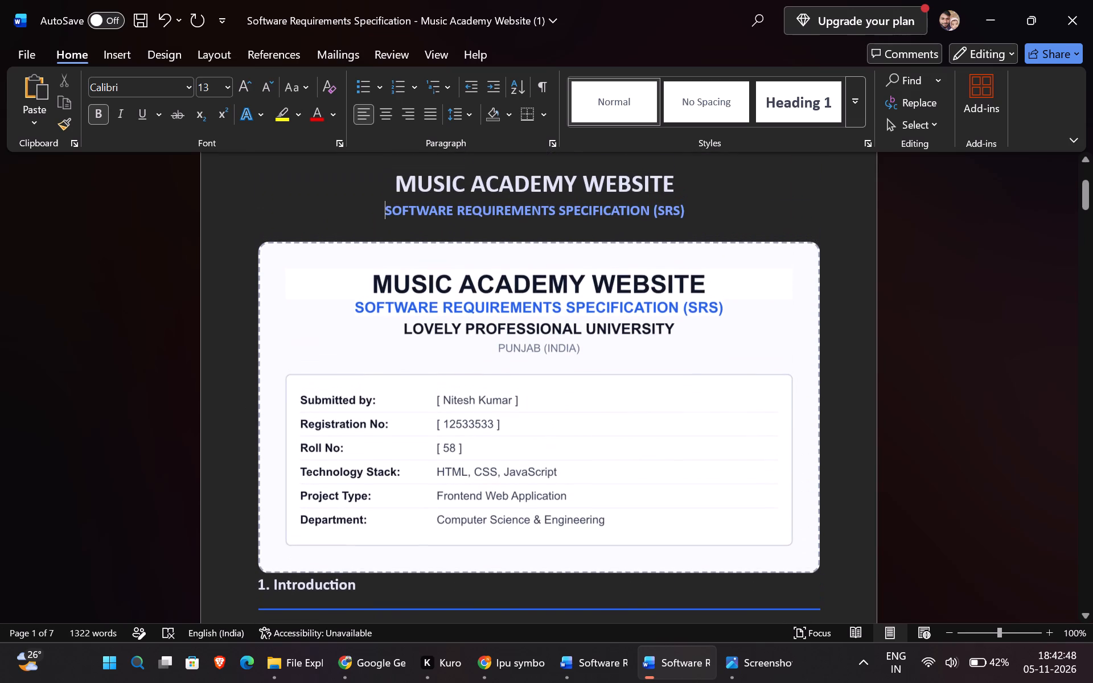
{"action": "left_click", "coordinate": [523, 396]}
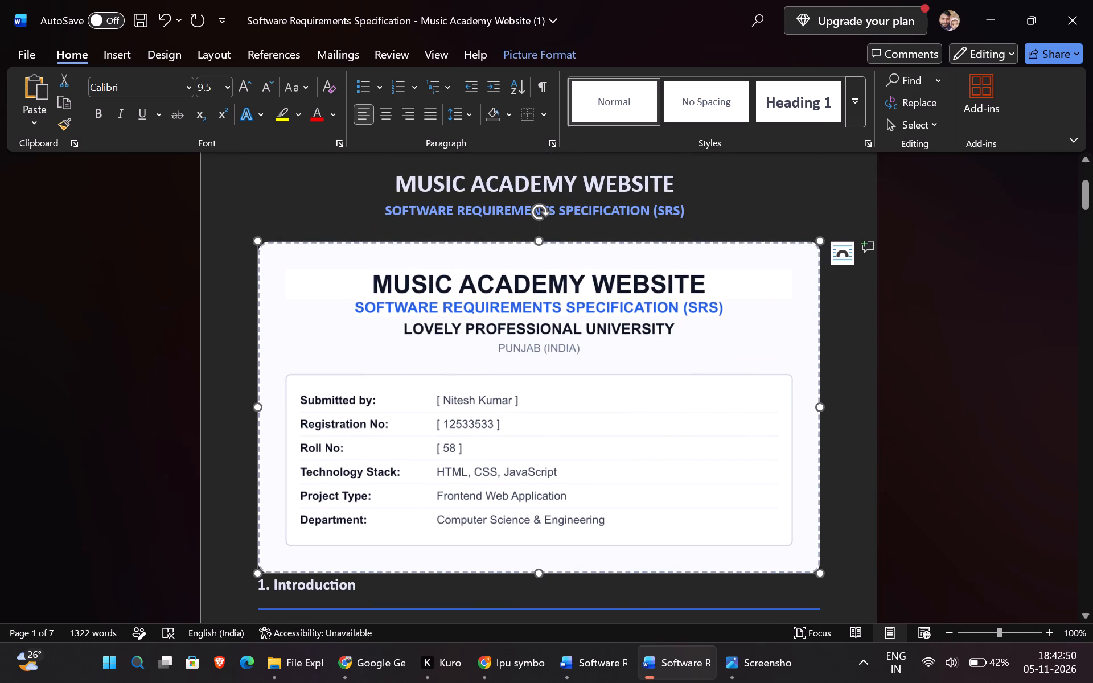
{"action": "left_click", "coordinate": [521, 401]}
Review the document's layout from the cover card through to the approval table on the last page.
{"action": "scroll", "coordinate": [513, 396], "scroll_direction": "down", "scroll_amount": 1}
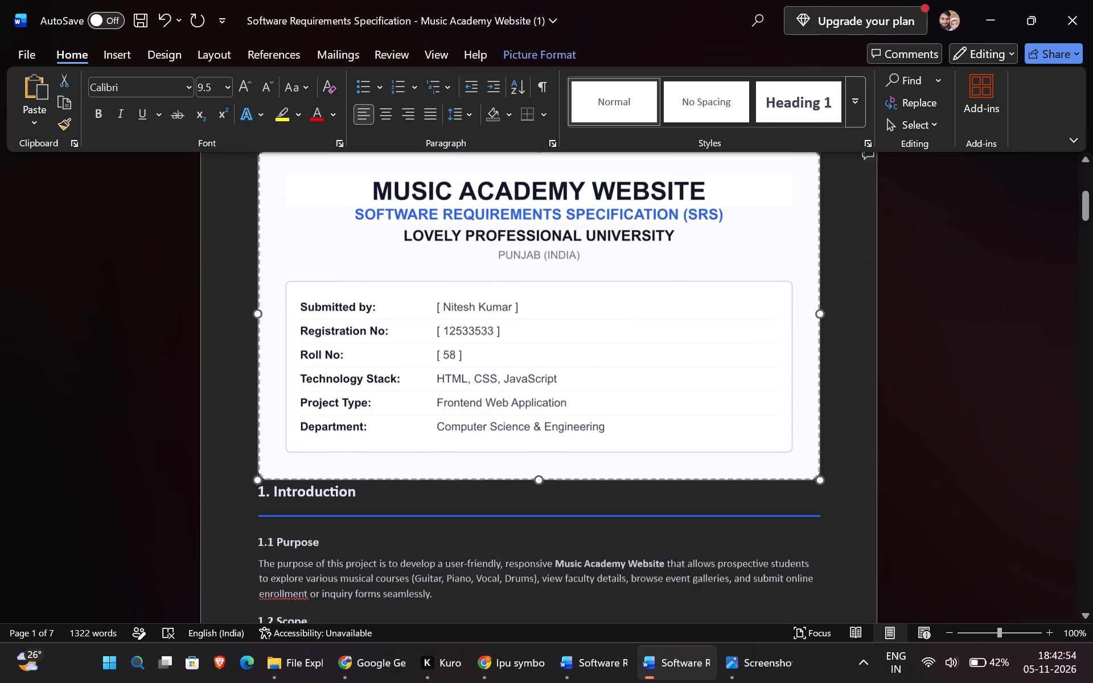
{"action": "scroll", "coordinate": [513, 396], "scroll_direction": "down", "scroll_amount": 5}
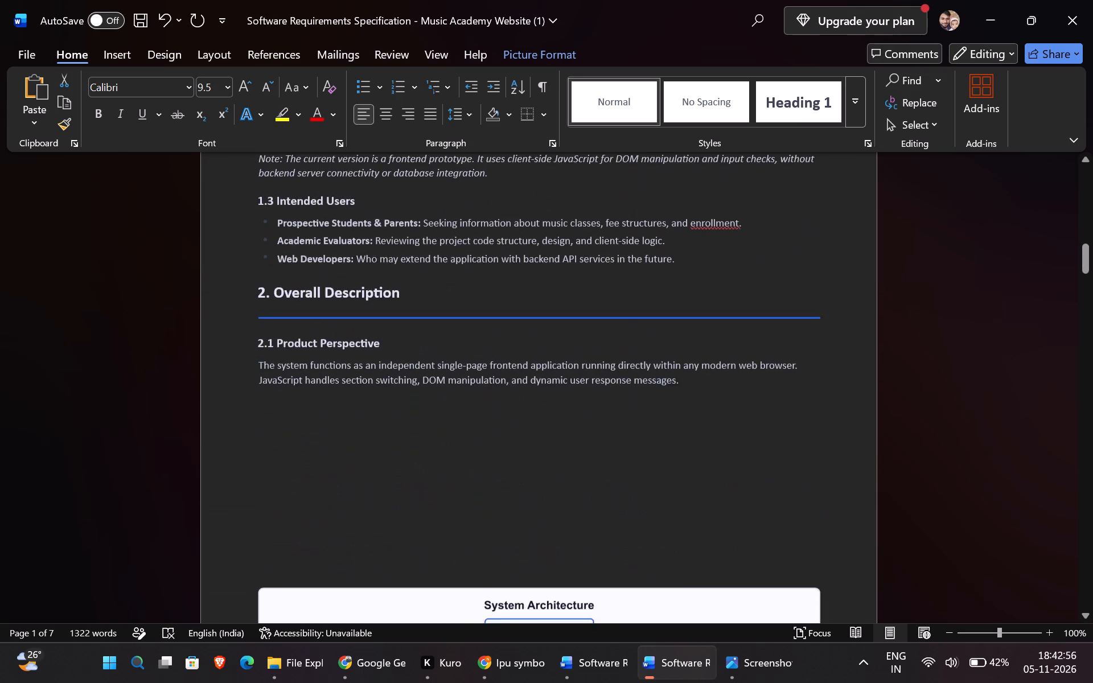
{"action": "scroll", "coordinate": [513, 396], "scroll_direction": "down", "scroll_amount": 2}
{"action": "scroll", "coordinate": [593, 319], "scroll_direction": "down", "scroll_amount": 6}
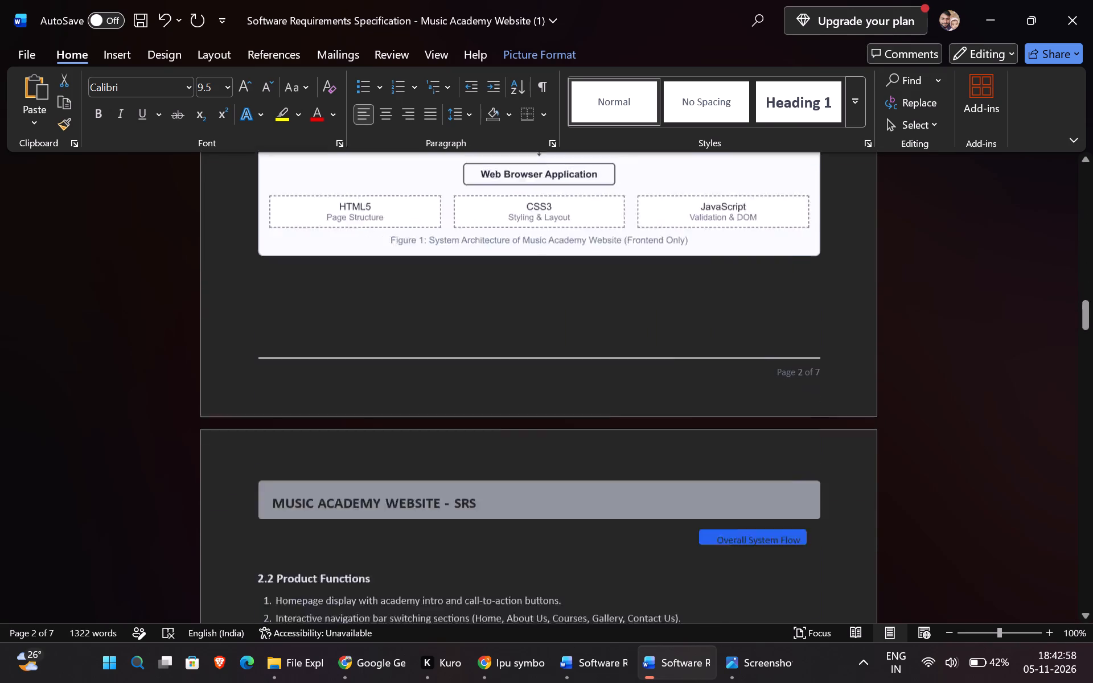
{"action": "scroll", "coordinate": [593, 319], "scroll_direction": "down", "scroll_amount": 20}
{"action": "scroll", "coordinate": [593, 319], "scroll_direction": "down", "scroll_amount": 20}
{"action": "scroll", "coordinate": [593, 319], "scroll_direction": "down", "scroll_amount": 8}
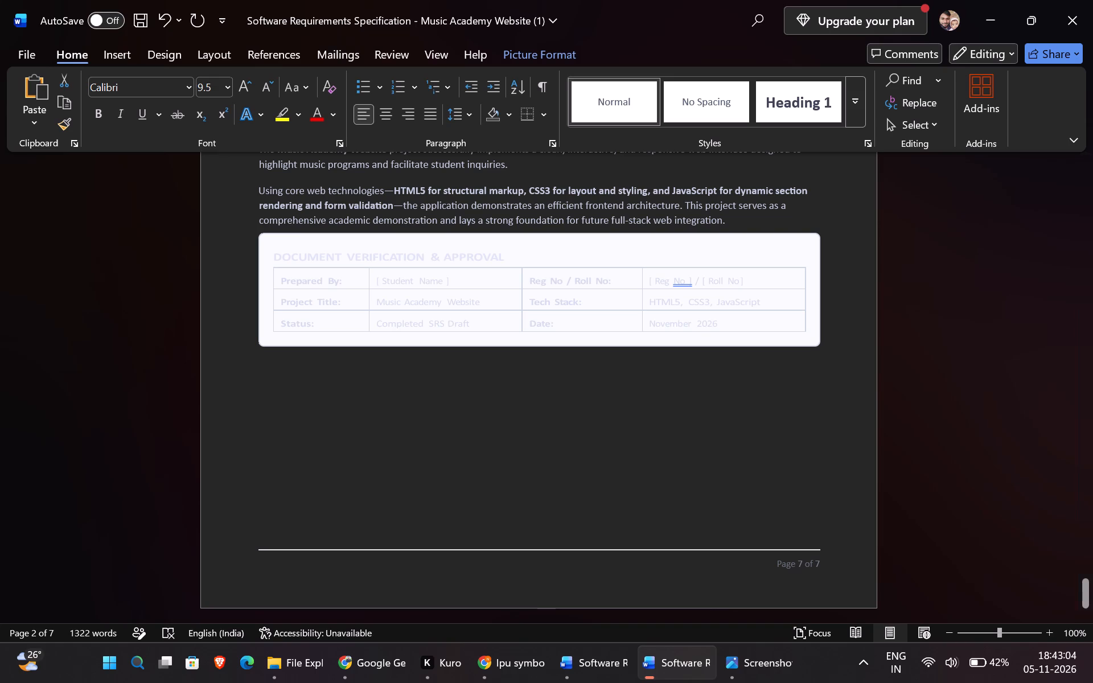
Examine the roadmap card, the Project Sign-Off banner, the Conclusion and the approval table, checking which shapes can be selected.
{"action": "scroll", "coordinate": [593, 319], "scroll_direction": "up", "scroll_amount": 1}
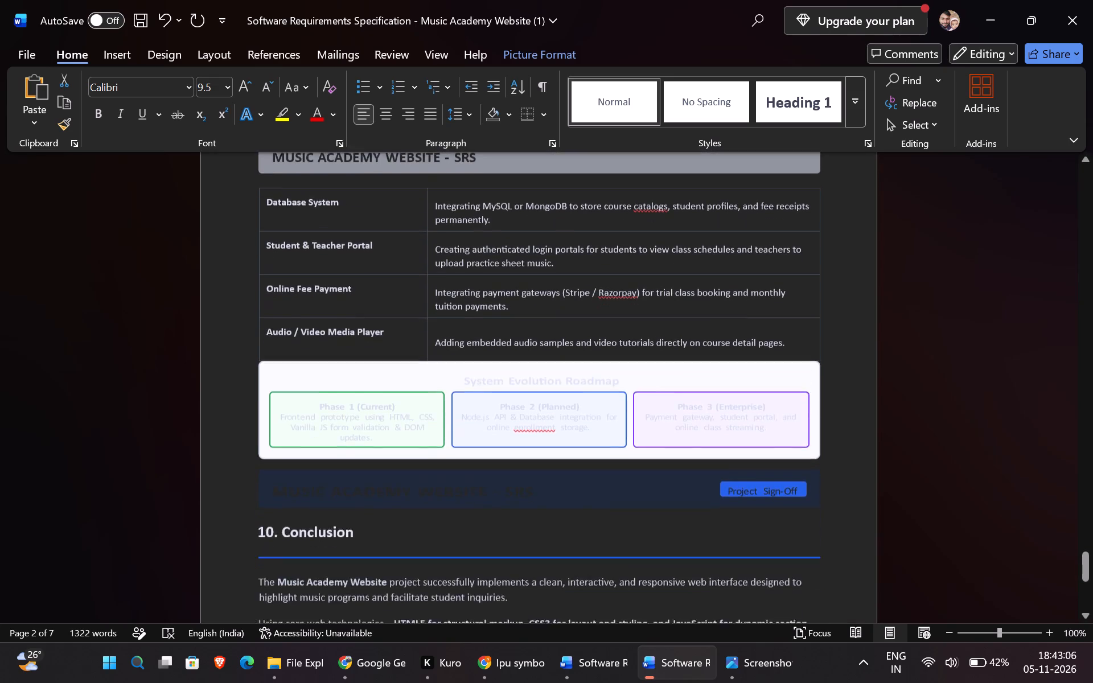
{"action": "scroll", "coordinate": [593, 319], "scroll_direction": "up", "scroll_amount": 1}
{"action": "left_click", "coordinate": [592, 382]}
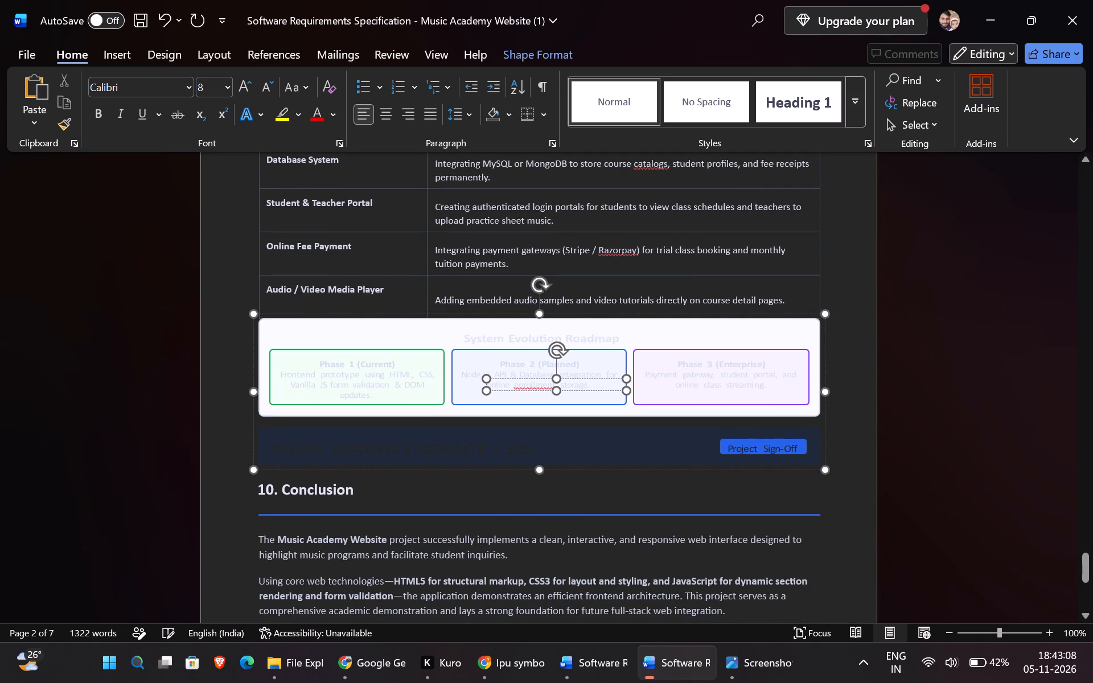
{"action": "left_click", "coordinate": [634, 433]}
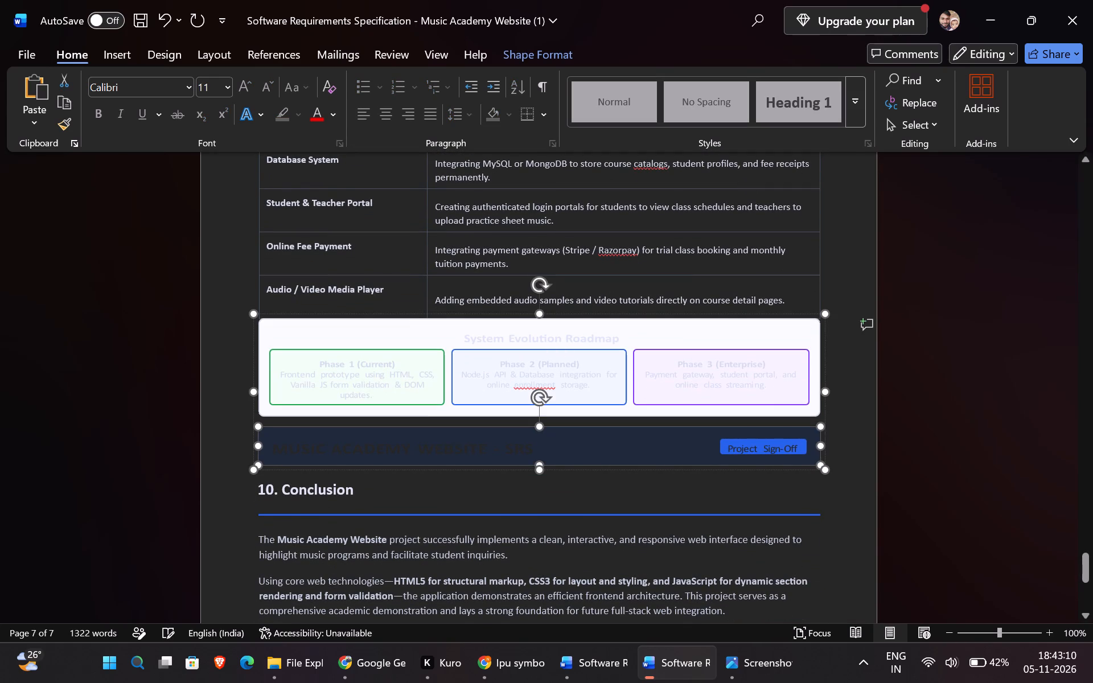
{"action": "left_click", "coordinate": [606, 468]}
{"action": "scroll", "coordinate": [606, 468], "scroll_direction": "down", "scroll_amount": 3}
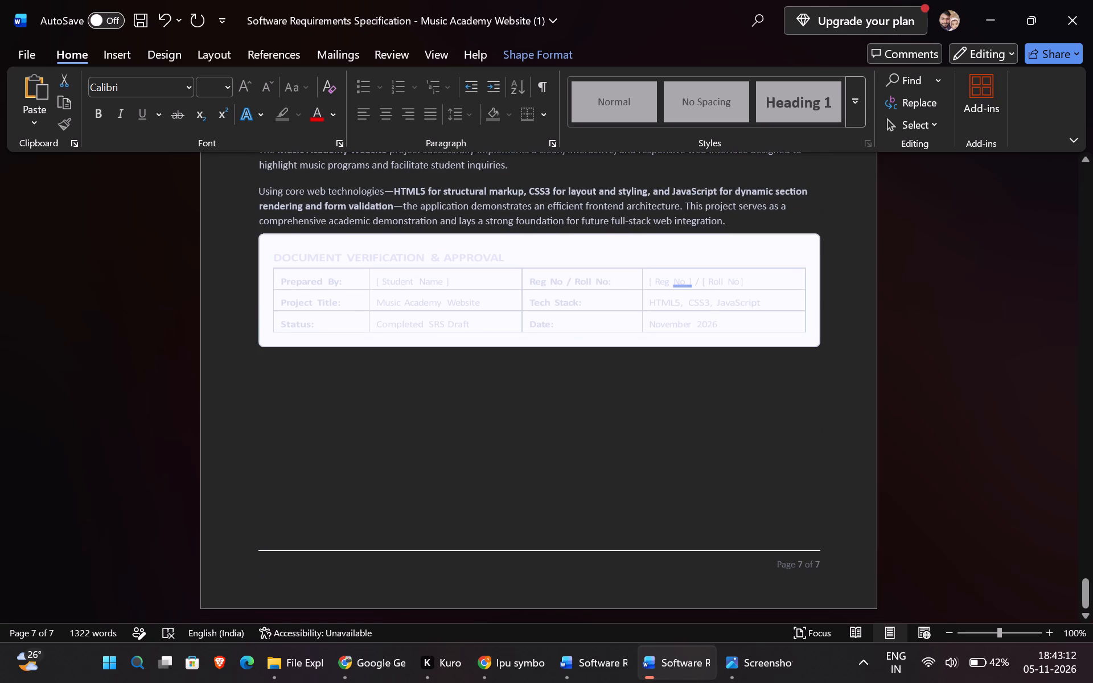
{"action": "scroll", "coordinate": [606, 468], "scroll_direction": "down", "scroll_amount": 8}
{"action": "scroll", "coordinate": [606, 468], "scroll_direction": "up", "scroll_amount": 2}
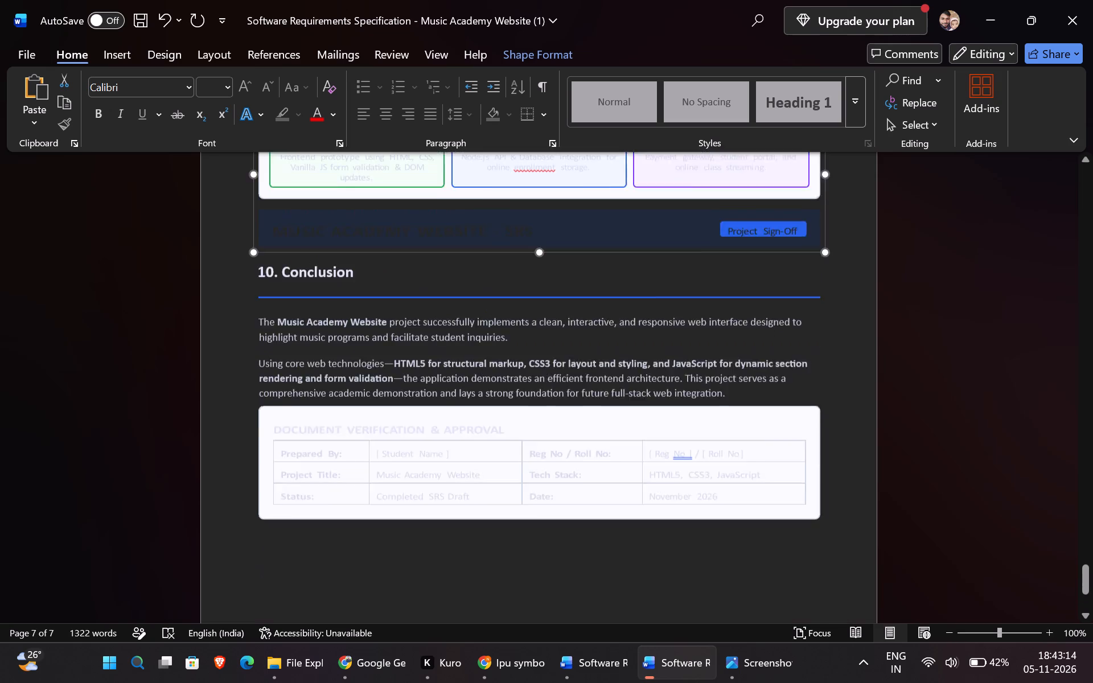
{"action": "scroll", "coordinate": [606, 468], "scroll_direction": "up", "scroll_amount": 4}
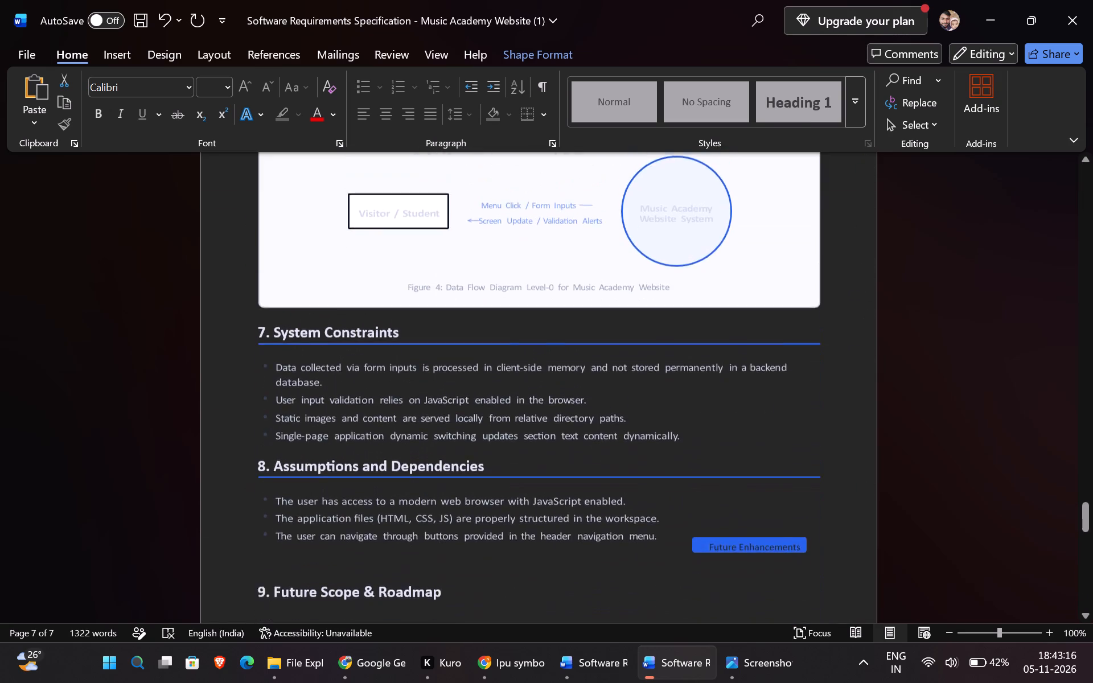
Delete the blue "Data & Process Architecture" label and its line above heading 6, Data Flow Diagram (DFD Level-0).
{"action": "scroll", "coordinate": [606, 468], "scroll_direction": "up", "scroll_amount": 2}
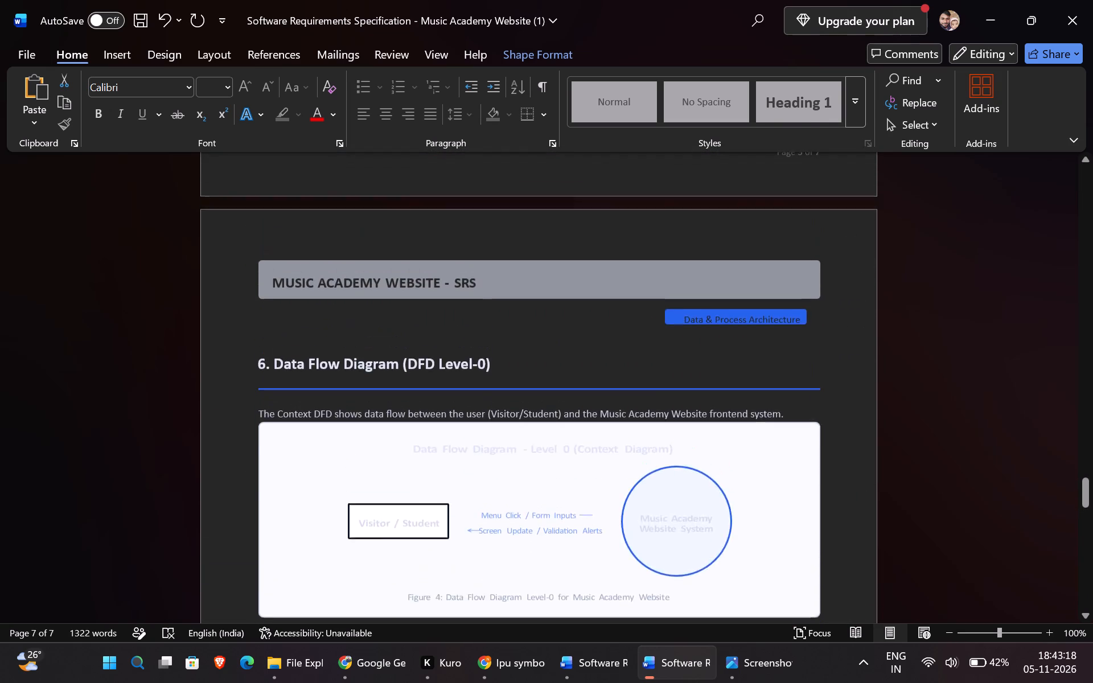
{"action": "scroll", "coordinate": [606, 468], "scroll_direction": "up", "scroll_amount": 1}
{"action": "left_click_drag", "start_coordinate": [810, 389], "coordinate": [680, 387]}
{"action": "key", "text": "BackSpace"}
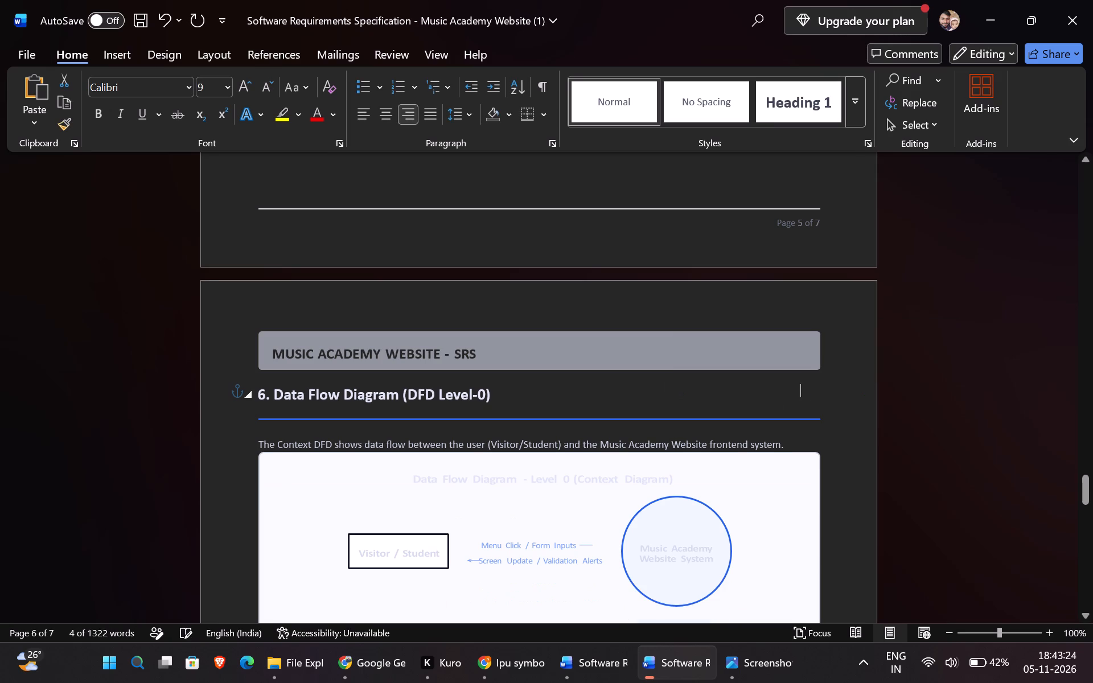
{"action": "key", "text": "ctrl+z"}
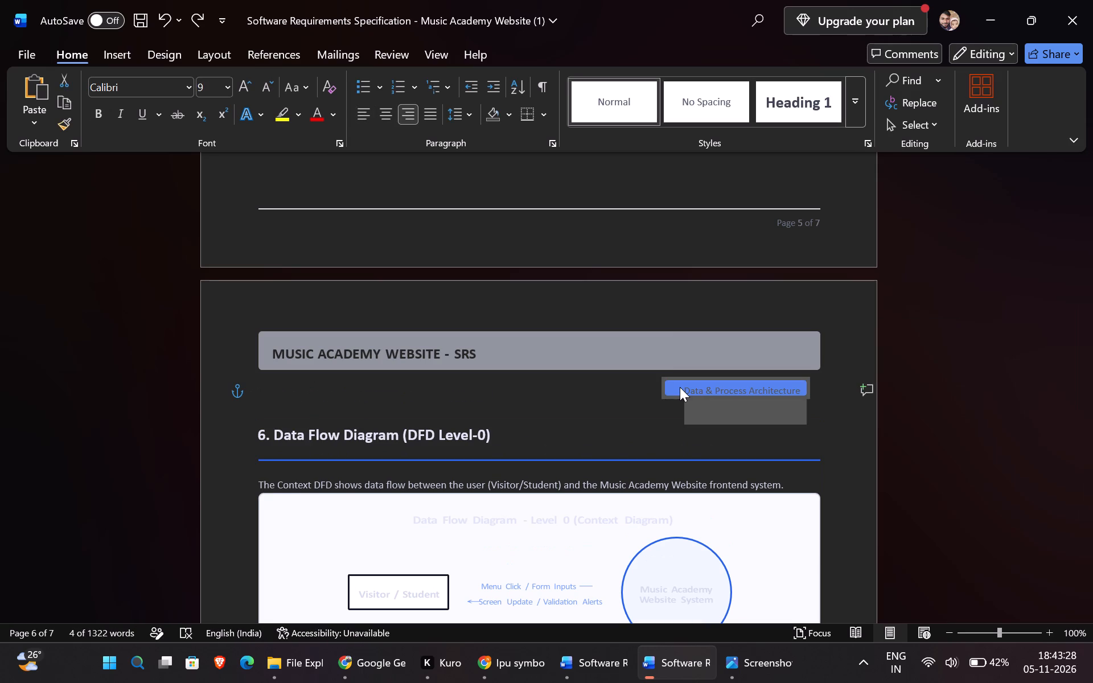
{"action": "key", "text": "BackSpace"}
Review the pages from section 5 back up to the cover, checking page headers, section labels, tables and diagrams.
{"action": "scroll", "coordinate": [680, 394], "scroll_direction": "up", "scroll_amount": 1}
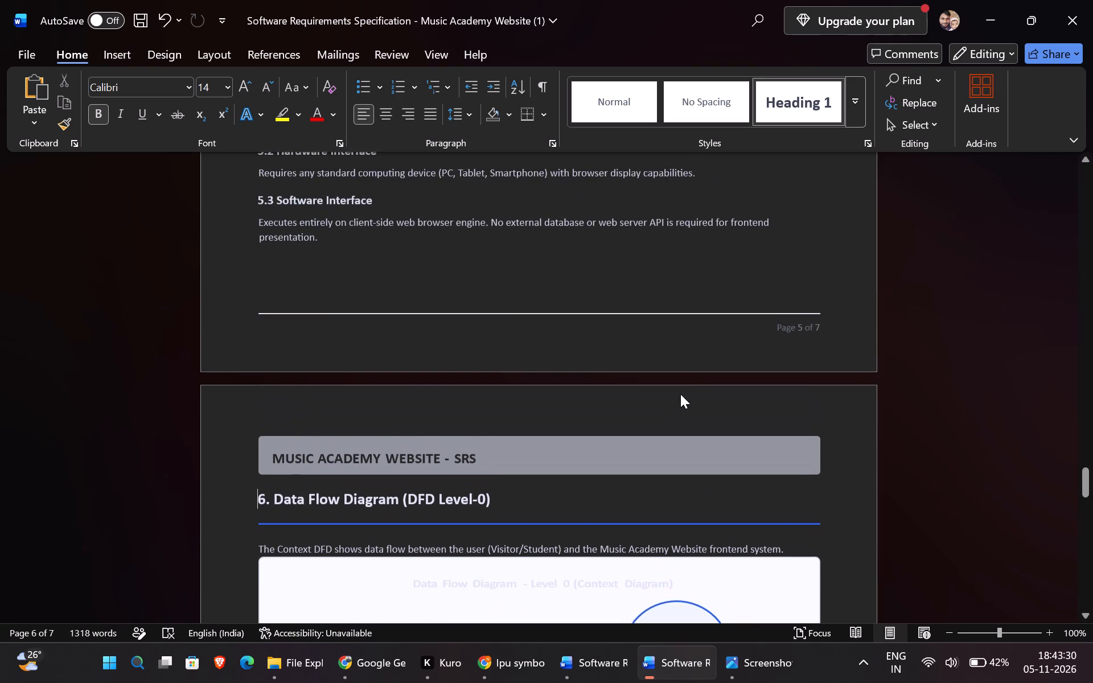
{"action": "scroll", "coordinate": [680, 394], "scroll_direction": "up", "scroll_amount": 3}
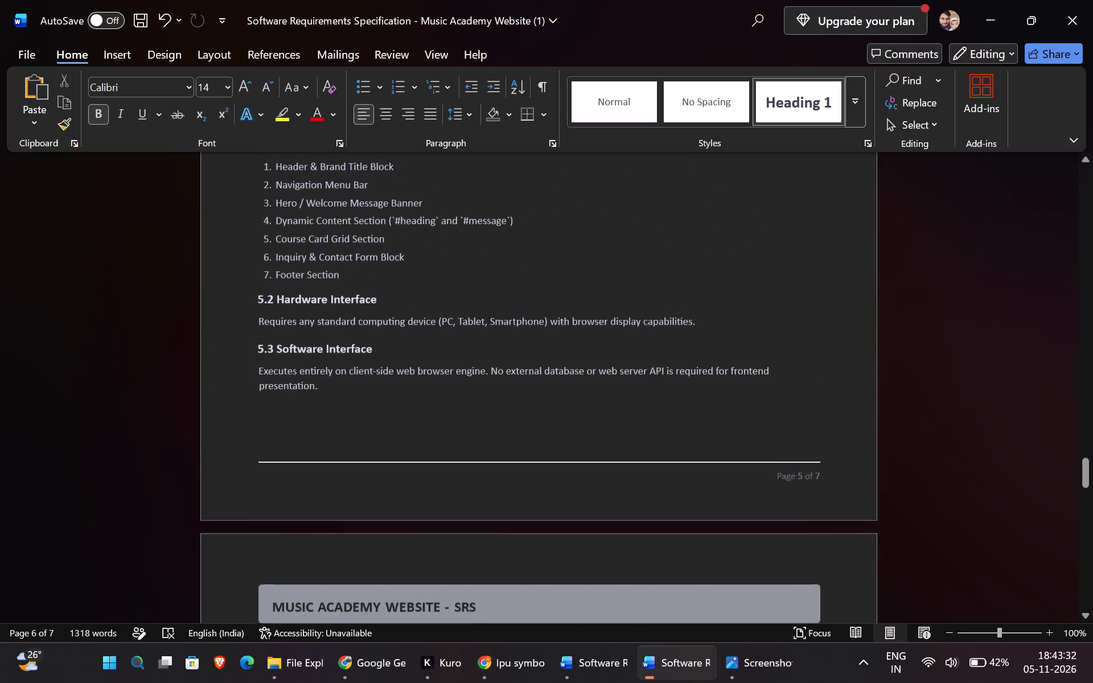
{"action": "scroll", "coordinate": [680, 394], "scroll_direction": "up", "scroll_amount": 2}
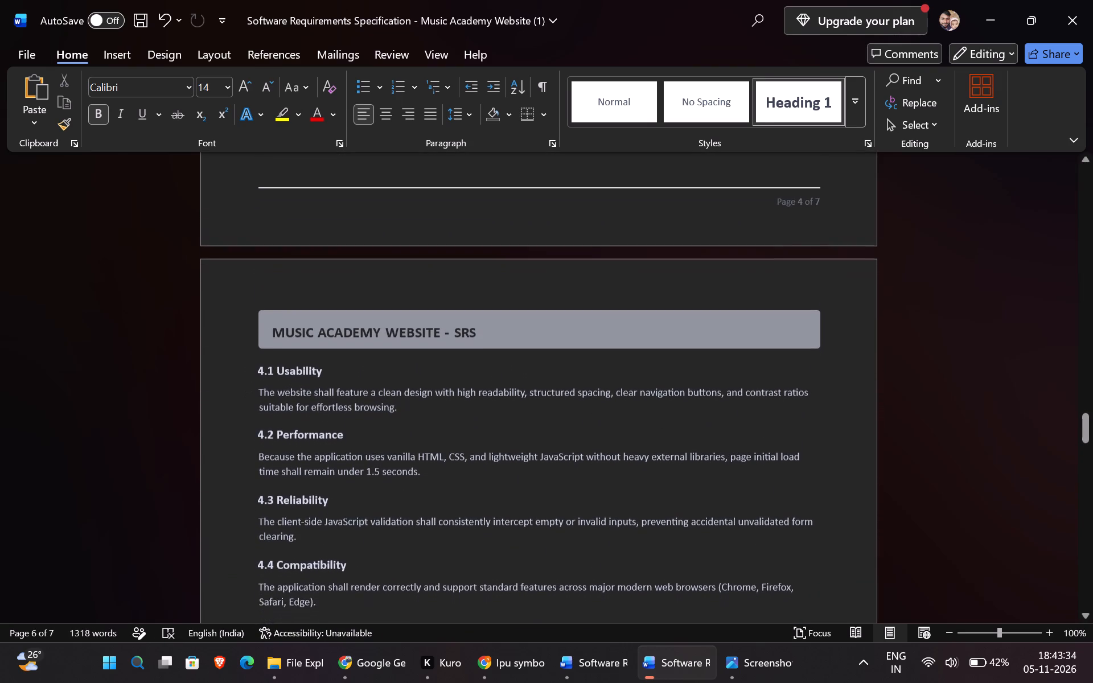
{"action": "scroll", "coordinate": [680, 394], "scroll_direction": "up", "scroll_amount": 1}
{"action": "scroll", "coordinate": [575, 341], "scroll_direction": "up", "scroll_amount": 1}
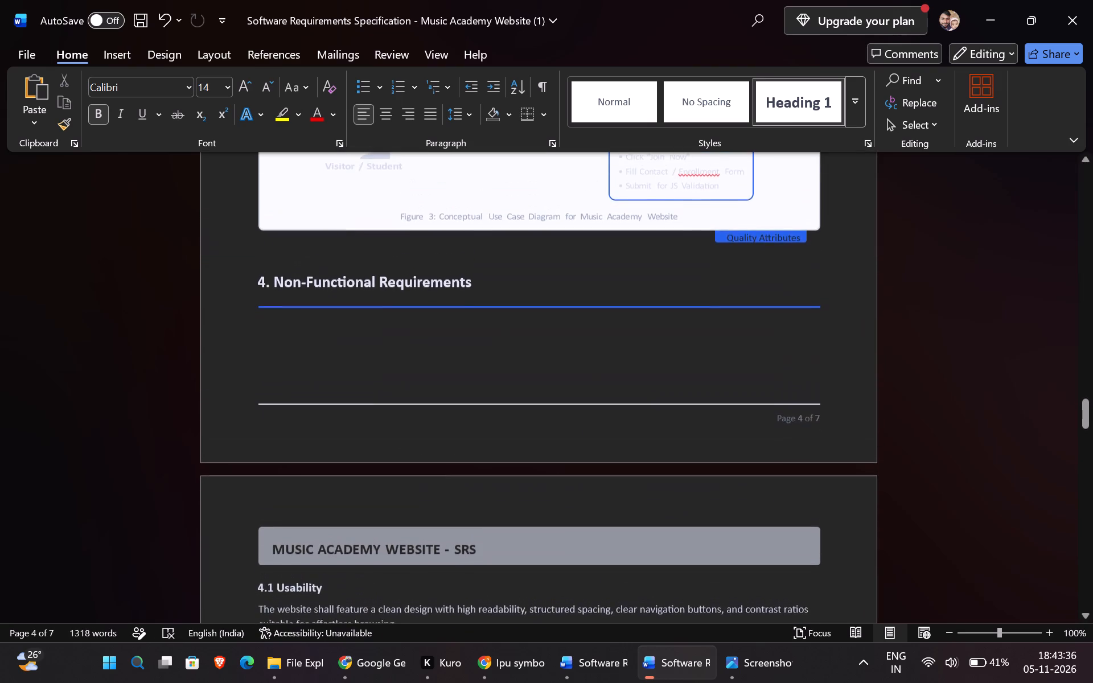
{"action": "scroll", "coordinate": [575, 341], "scroll_direction": "up", "scroll_amount": 2}
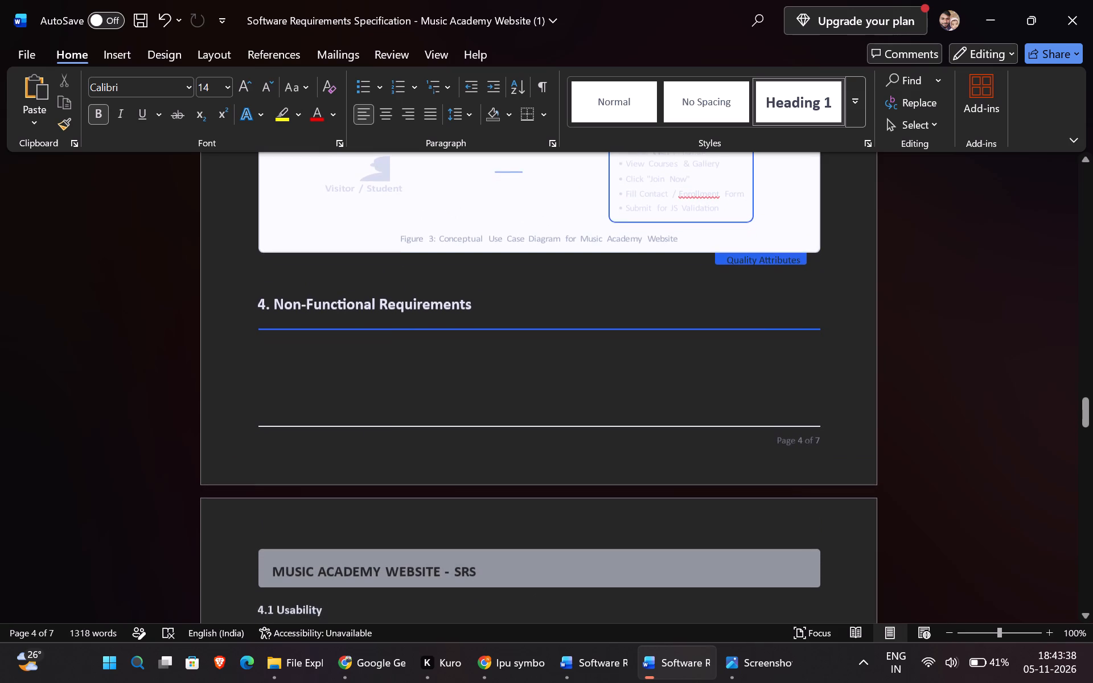
{"action": "scroll", "coordinate": [575, 341], "scroll_direction": "up", "scroll_amount": 2}
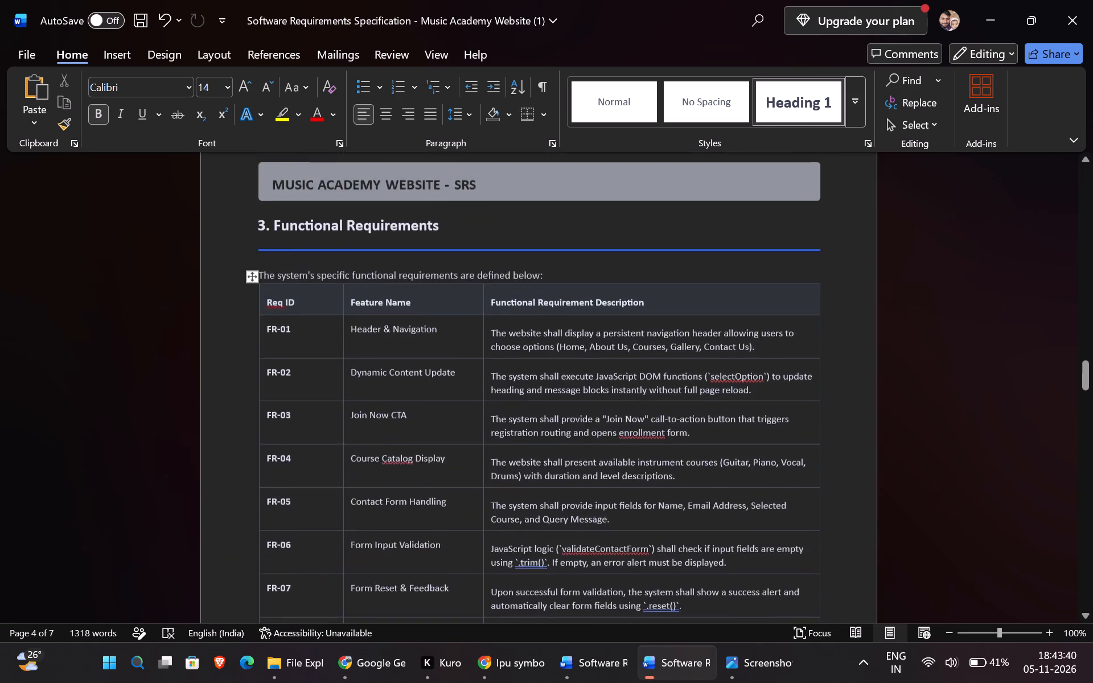
{"action": "scroll", "coordinate": [575, 341], "scroll_direction": "up", "scroll_amount": 4}
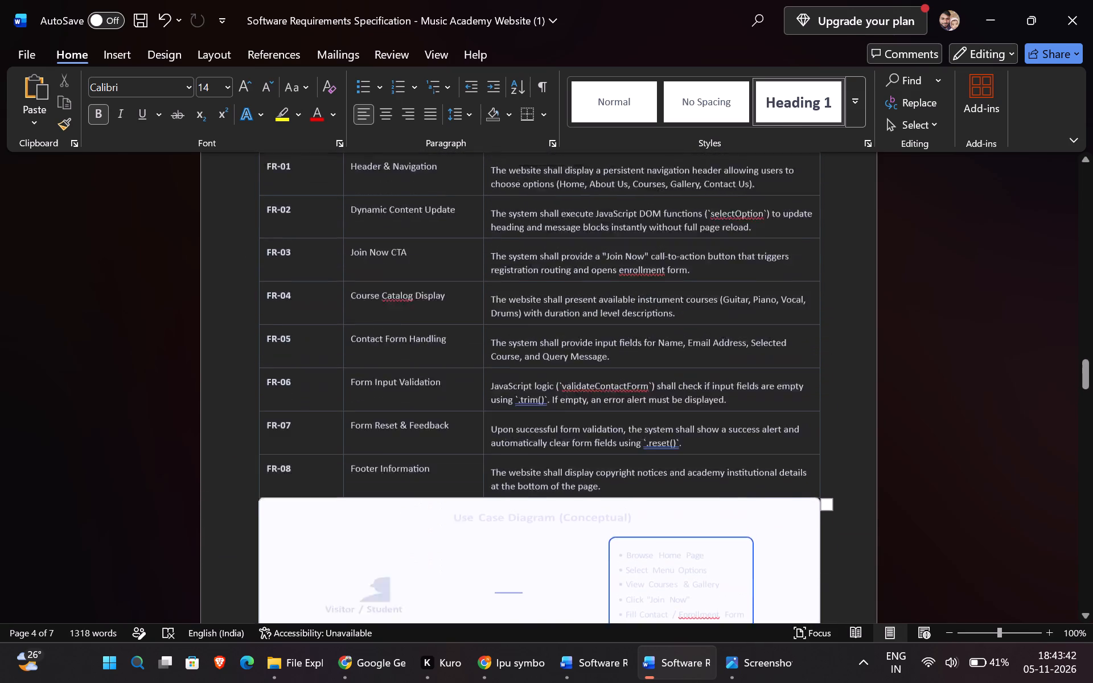
{"action": "scroll", "coordinate": [575, 341], "scroll_direction": "up", "scroll_amount": 10}
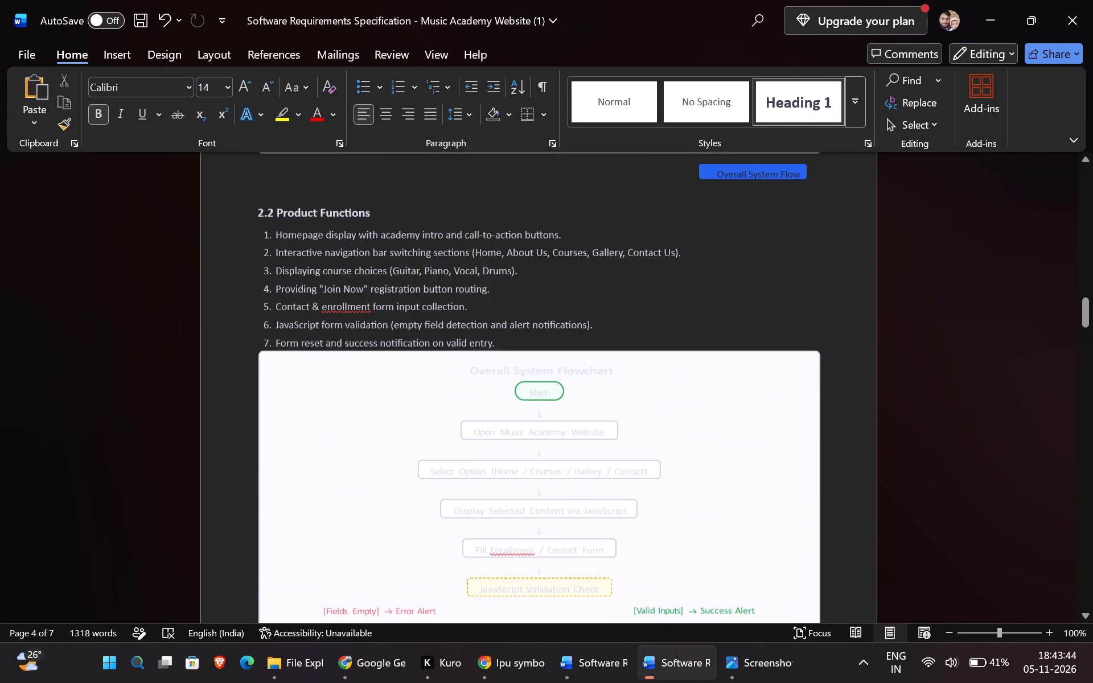
{"action": "scroll", "coordinate": [575, 341], "scroll_direction": "up", "scroll_amount": 11}
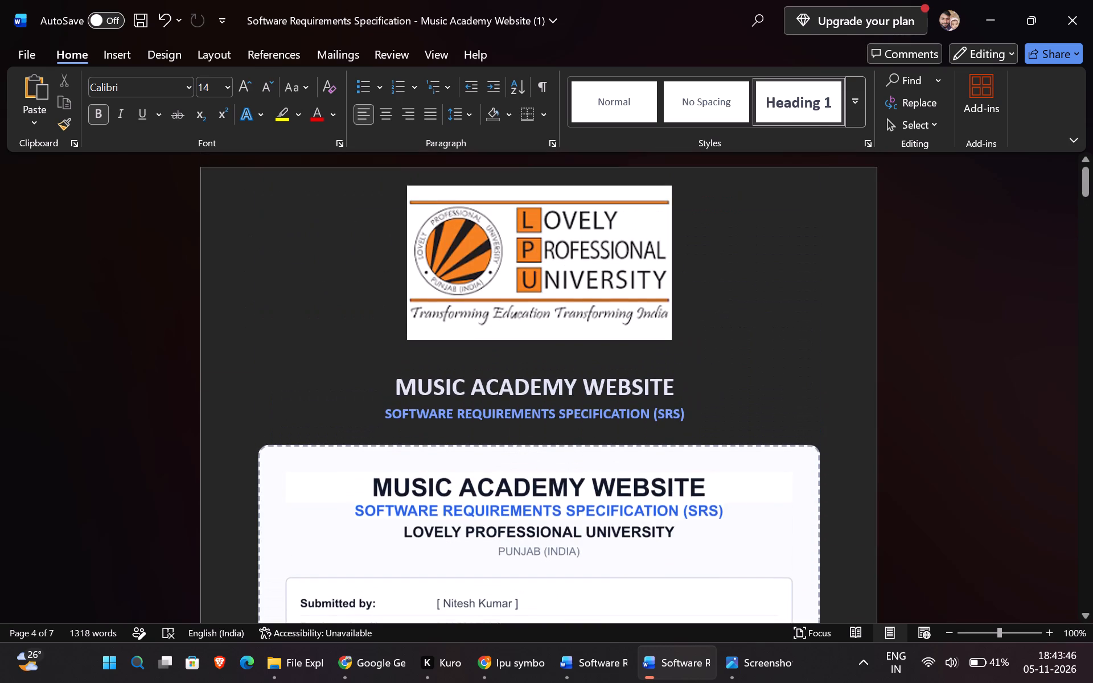
{"action": "scroll", "coordinate": [575, 341], "scroll_direction": "down", "scroll_amount": 2}
{"action": "scroll", "coordinate": [575, 341], "scroll_direction": "right", "scroll_amount": 1}
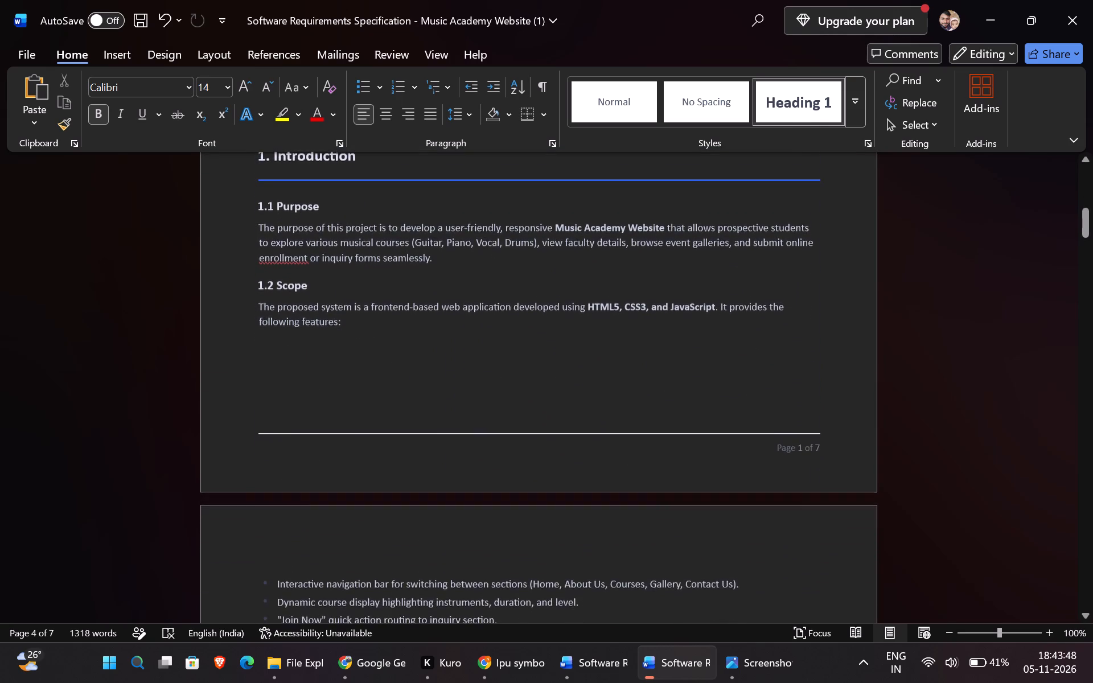
{"action": "scroll", "coordinate": [575, 341], "scroll_direction": "right", "scroll_amount": 1}
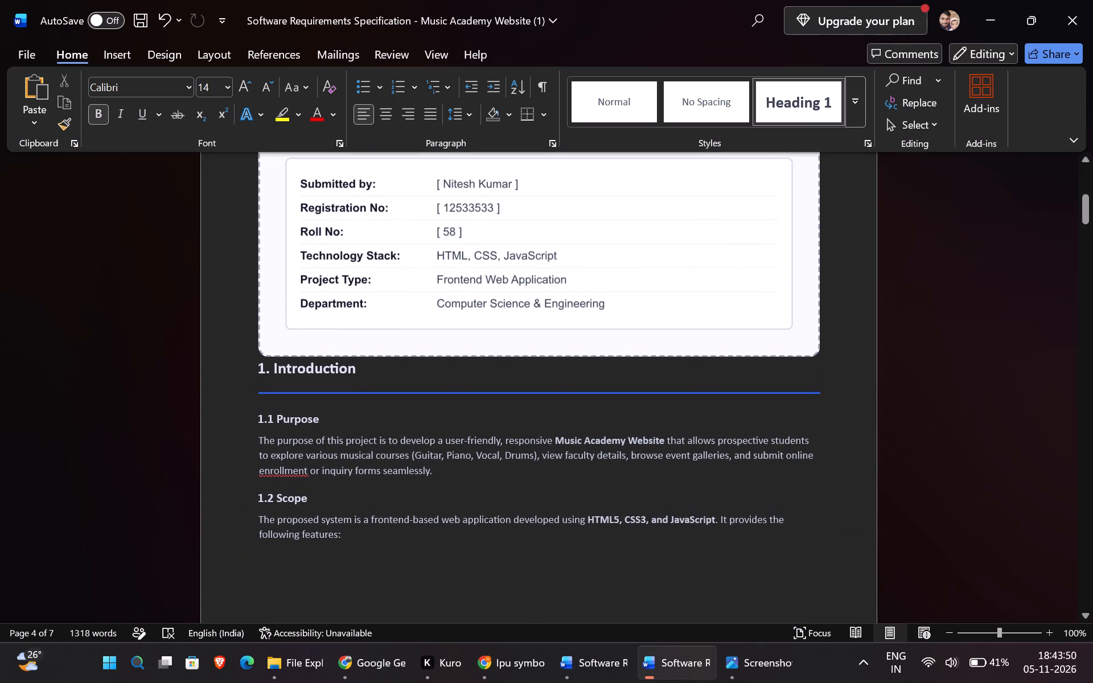
Check whether the text inside the student details card on the cover can be selected separately from the card.
{"action": "left_click_drag", "start_coordinate": [833, 353], "coordinate": [662, 290]}
{"action": "left_click_drag", "start_coordinate": [662, 290], "coordinate": [663, 290]}
{"action": "left_click", "coordinate": [704, 254]}
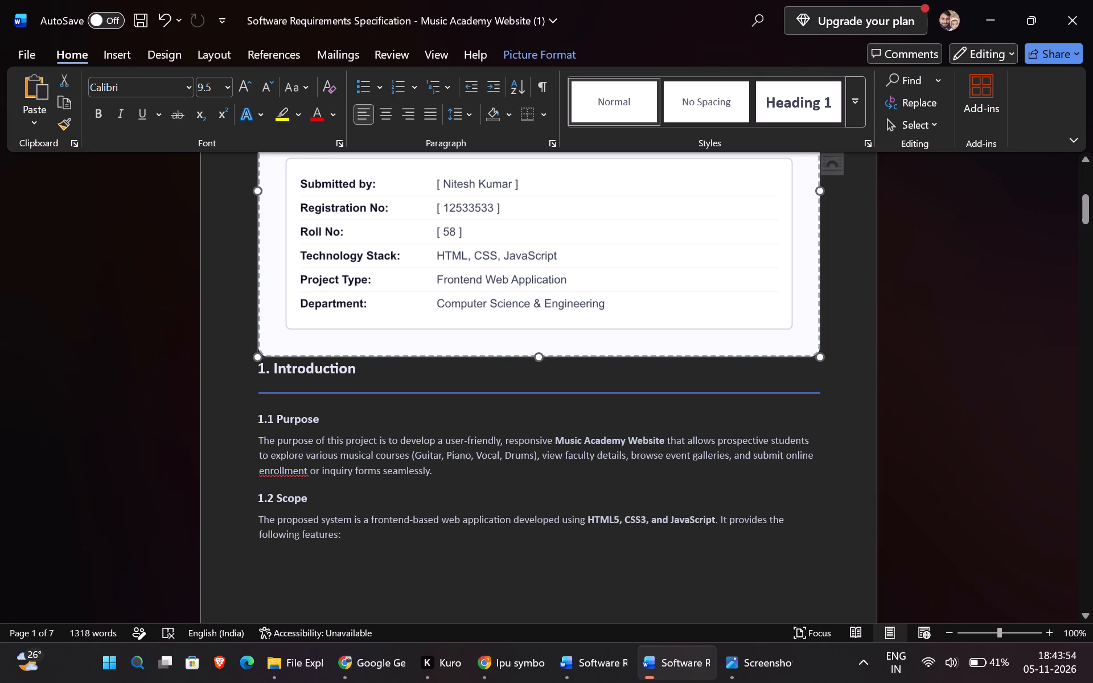
{"action": "scroll", "coordinate": [704, 254], "scroll_direction": "up", "scroll_amount": 2}
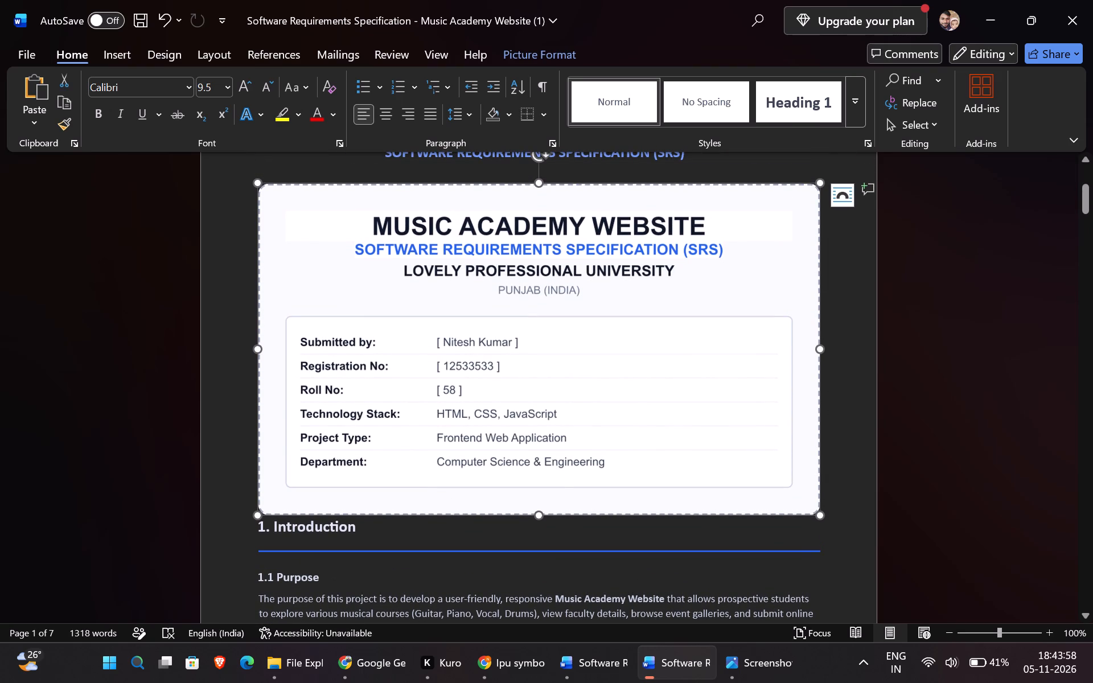
{"action": "left_click", "coordinate": [621, 322]}
{"action": "left_click", "coordinate": [676, 423]}
Insert a blank line directly above the student details card on the cover page.
{"action": "left_click", "coordinate": [797, 252]}
{"action": "key", "text": "Return"}
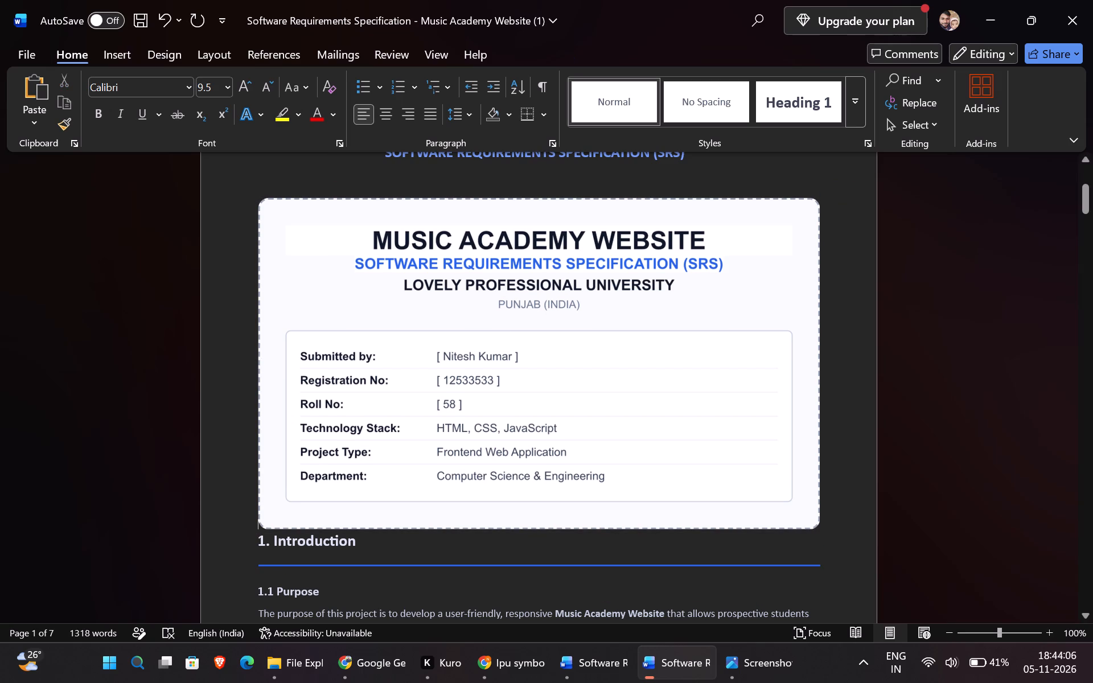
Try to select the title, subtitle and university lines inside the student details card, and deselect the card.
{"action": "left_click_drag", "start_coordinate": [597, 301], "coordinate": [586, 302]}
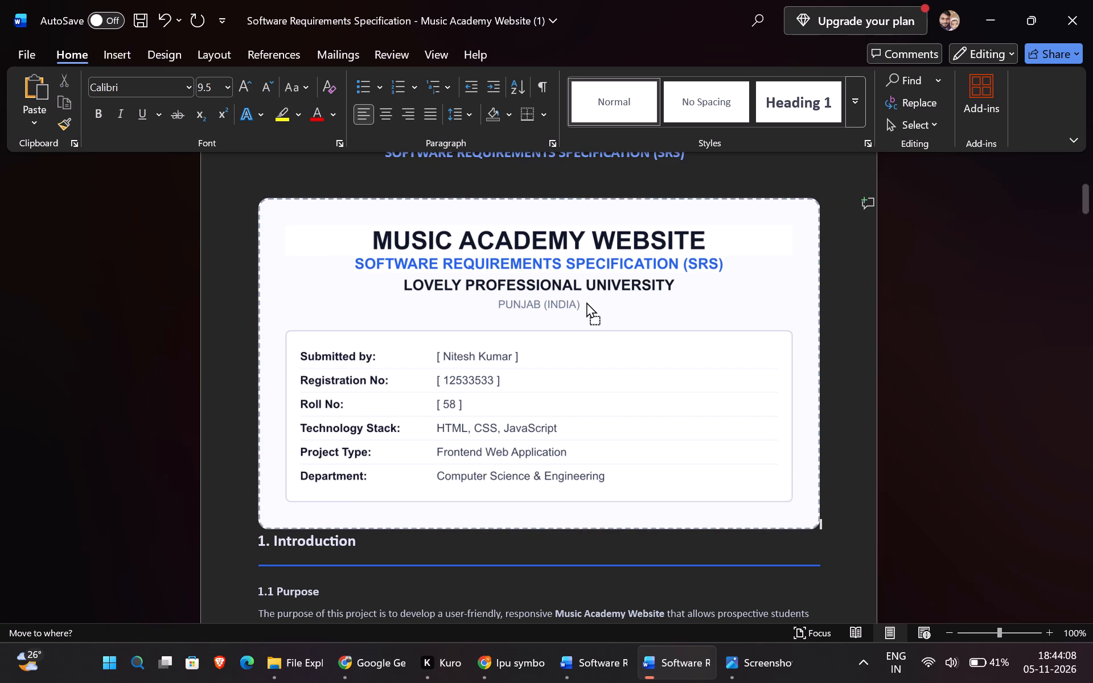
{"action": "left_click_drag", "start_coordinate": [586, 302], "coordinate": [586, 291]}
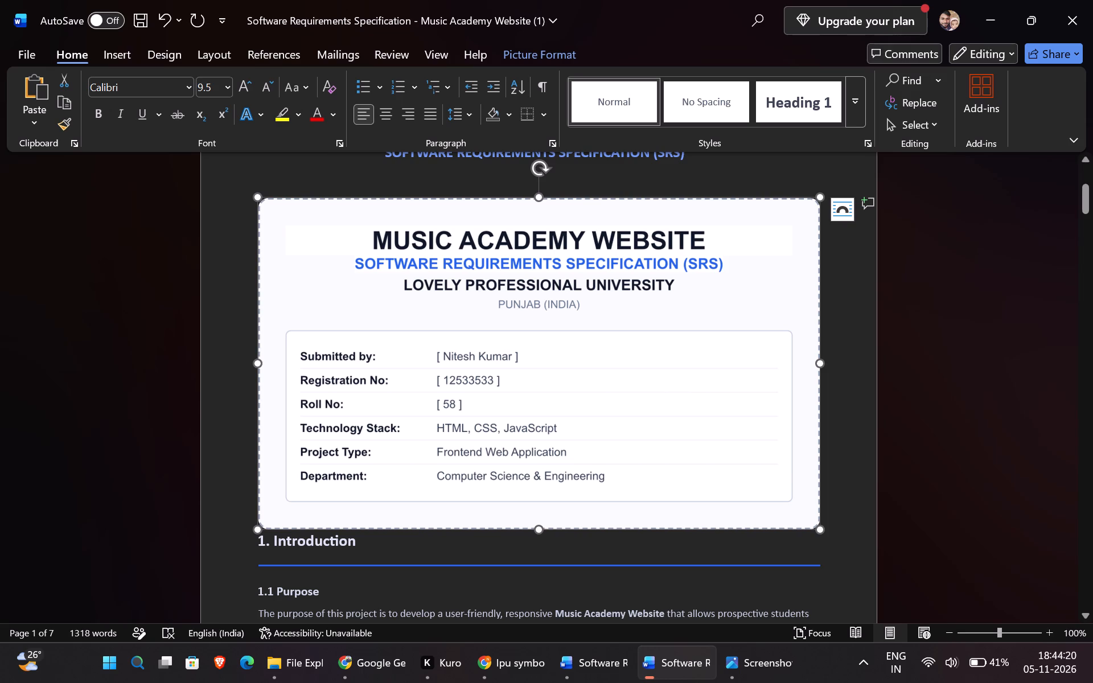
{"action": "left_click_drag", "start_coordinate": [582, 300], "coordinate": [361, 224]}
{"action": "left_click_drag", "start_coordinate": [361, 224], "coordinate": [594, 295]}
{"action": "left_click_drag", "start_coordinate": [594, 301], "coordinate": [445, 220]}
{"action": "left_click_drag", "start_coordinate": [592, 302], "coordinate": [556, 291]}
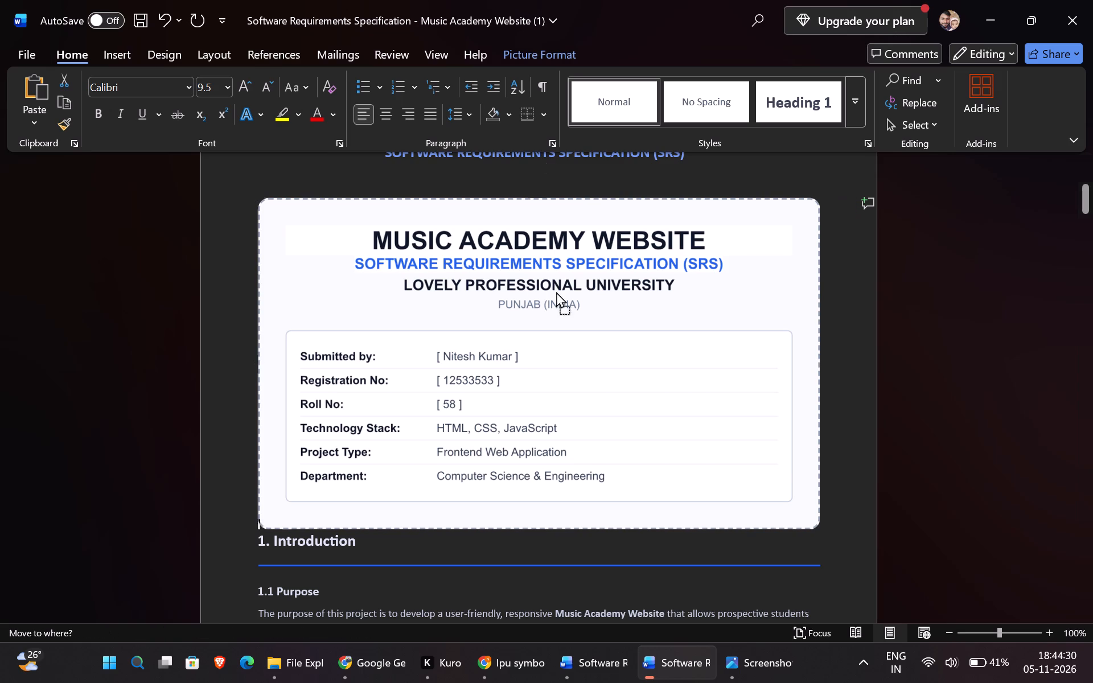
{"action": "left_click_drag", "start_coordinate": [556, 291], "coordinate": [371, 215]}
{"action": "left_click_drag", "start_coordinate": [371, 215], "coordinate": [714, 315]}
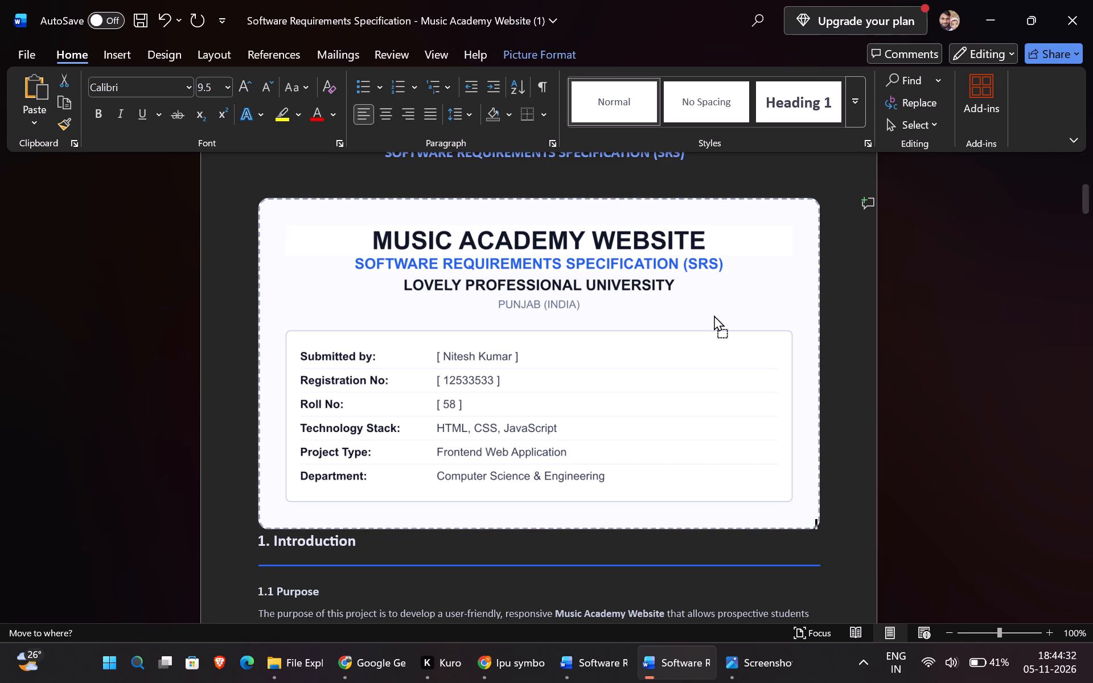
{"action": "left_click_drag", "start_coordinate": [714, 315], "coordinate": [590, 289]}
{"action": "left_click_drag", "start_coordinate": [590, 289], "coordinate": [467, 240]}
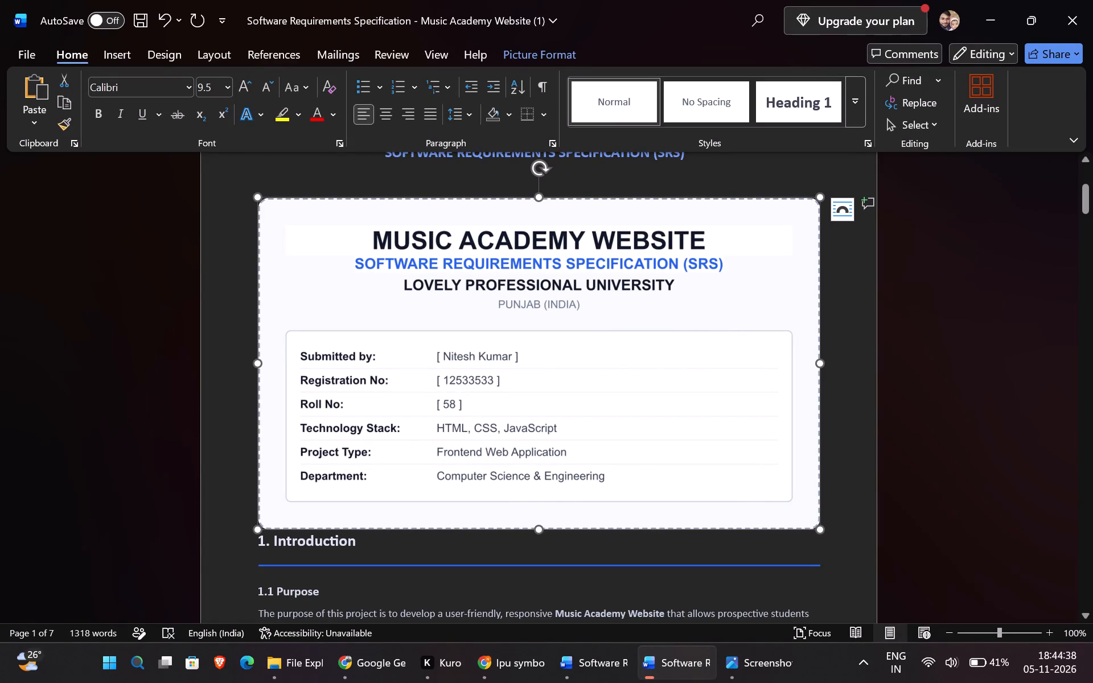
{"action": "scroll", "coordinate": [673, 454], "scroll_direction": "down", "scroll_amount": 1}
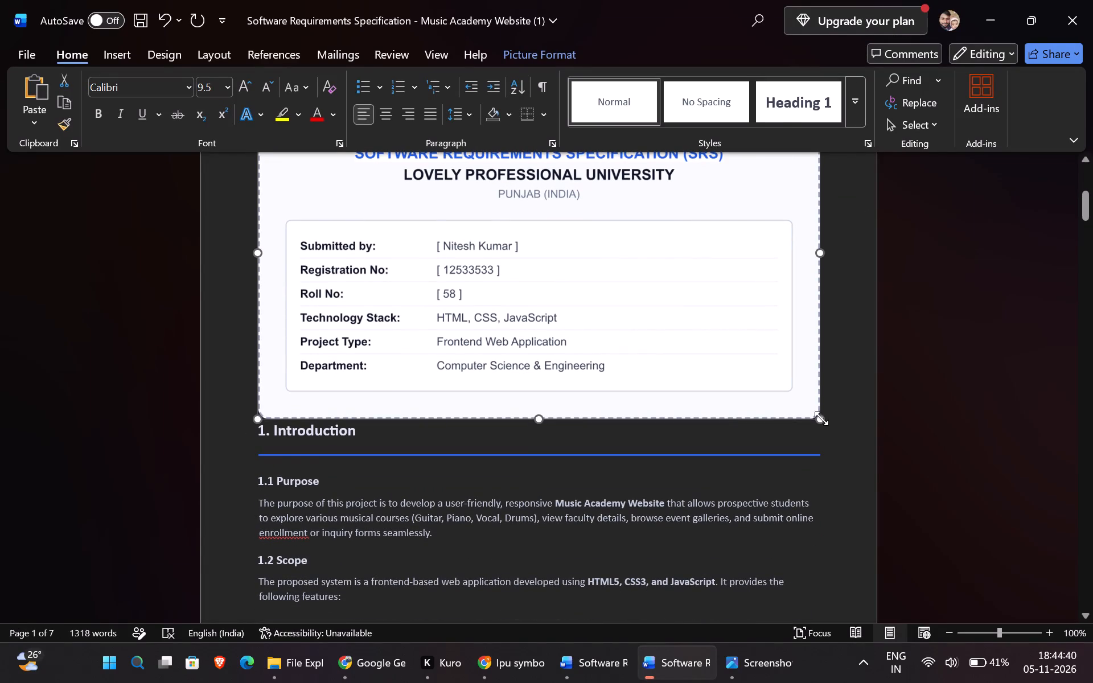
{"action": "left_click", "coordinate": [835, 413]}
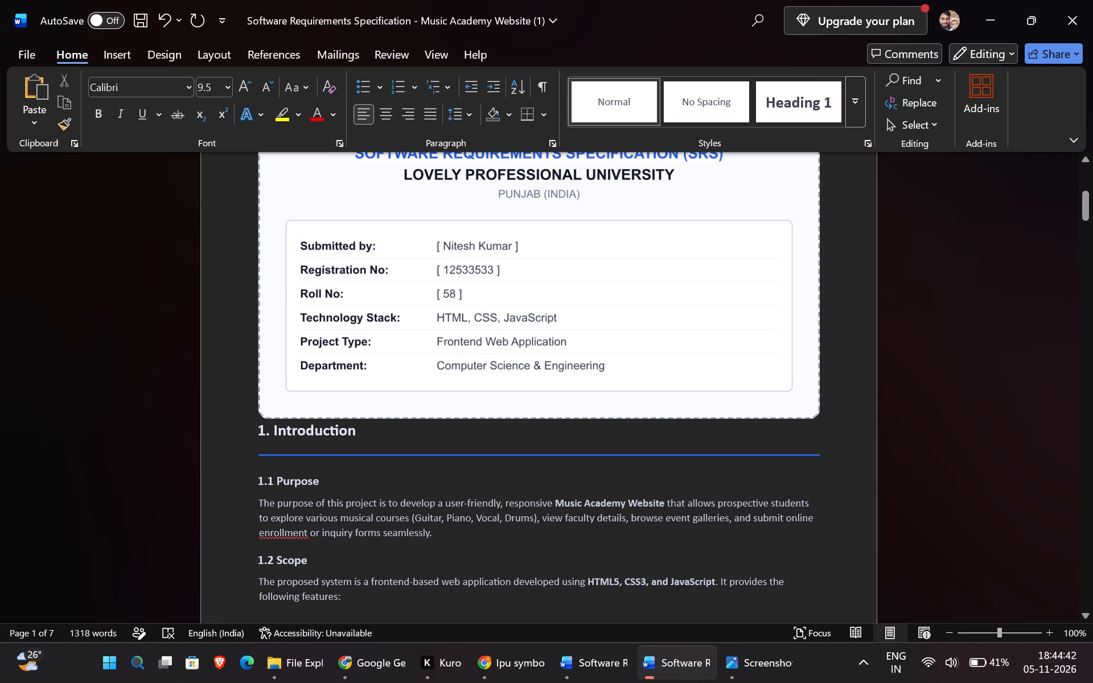
Insert three blank lines between the student details card and the 1. Introduction heading.
{"action": "key", "text": "Return"}
{"action": "key", "text": "Return"}
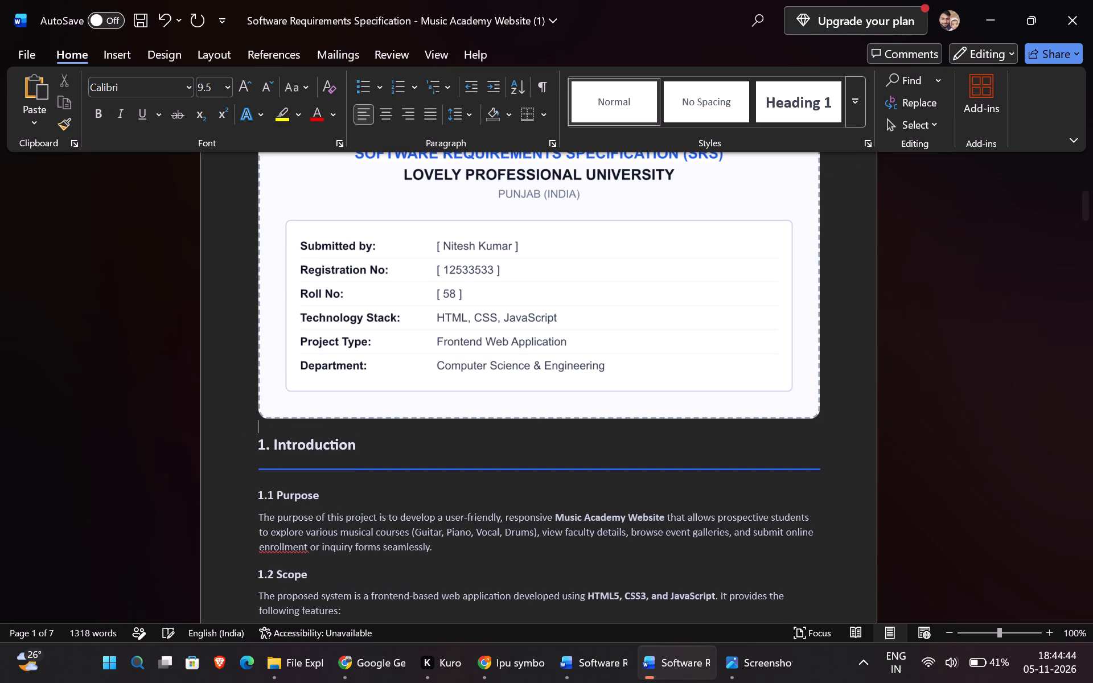
{"action": "key", "text": "Return"}
{"action": "scroll", "coordinate": [686, 347], "scroll_direction": "up", "scroll_amount": 1}
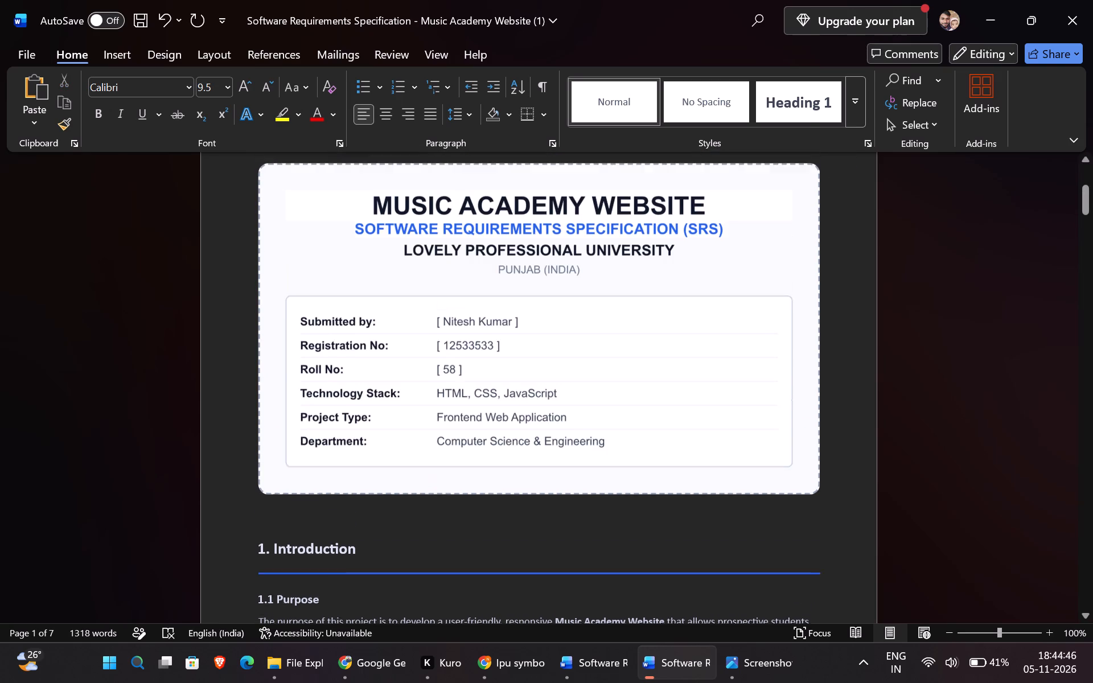
{"action": "scroll", "coordinate": [686, 347], "scroll_direction": "up", "scroll_amount": 1}
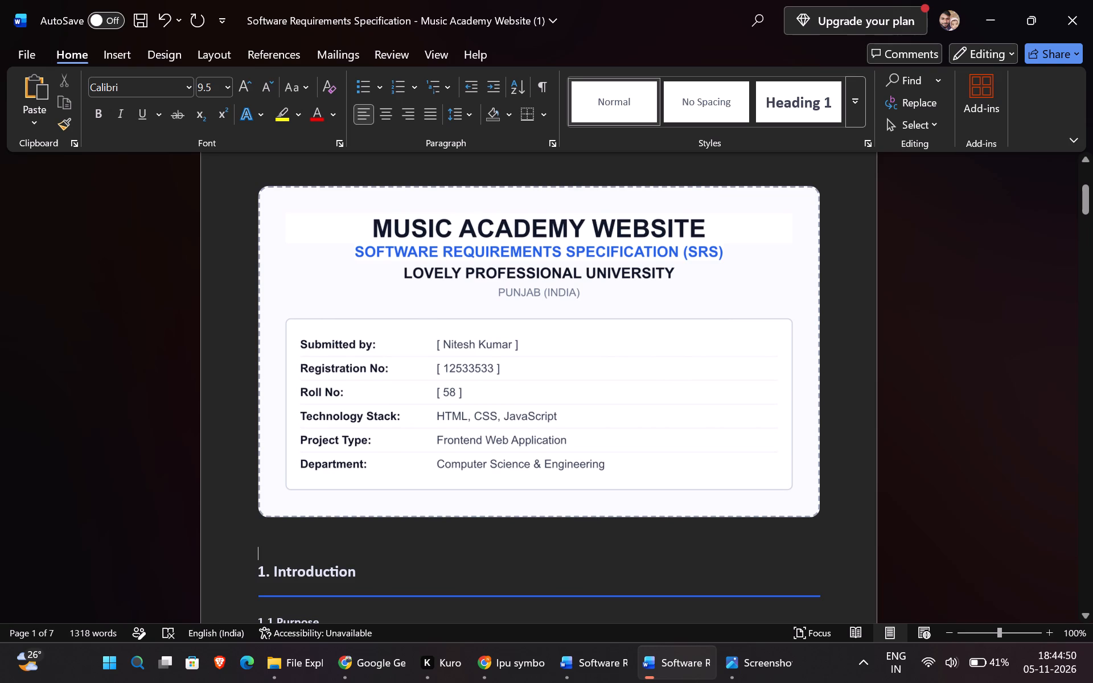
Enter the title MUSIC ACADEMY WEBSITE on the blank line directly above the 1. Introduction heading.
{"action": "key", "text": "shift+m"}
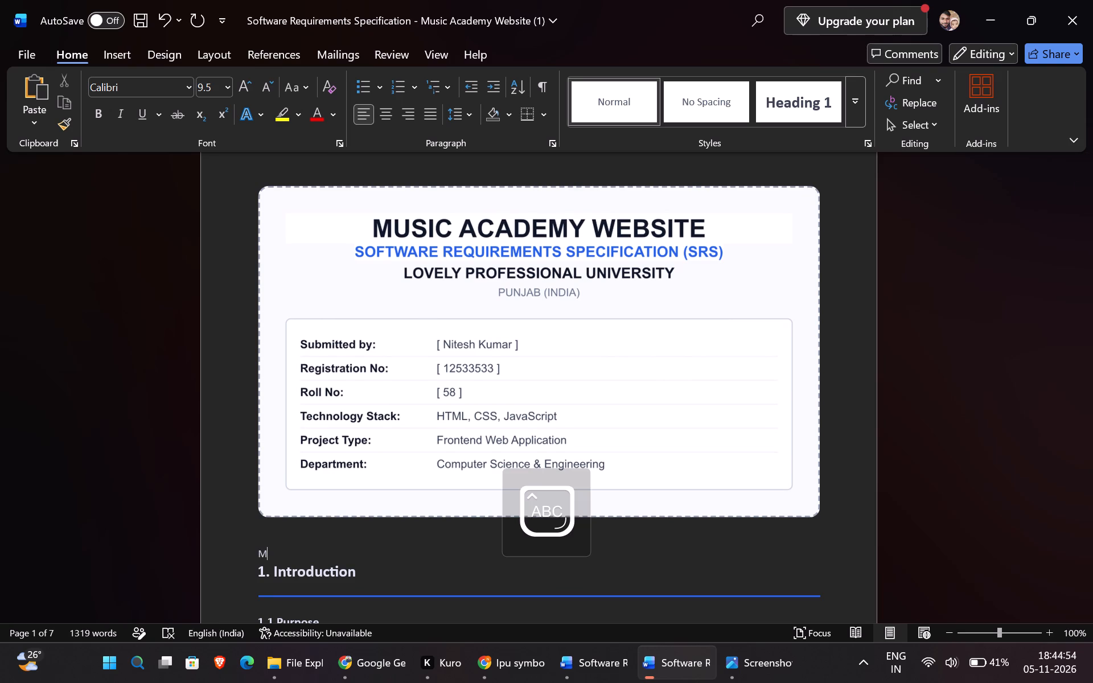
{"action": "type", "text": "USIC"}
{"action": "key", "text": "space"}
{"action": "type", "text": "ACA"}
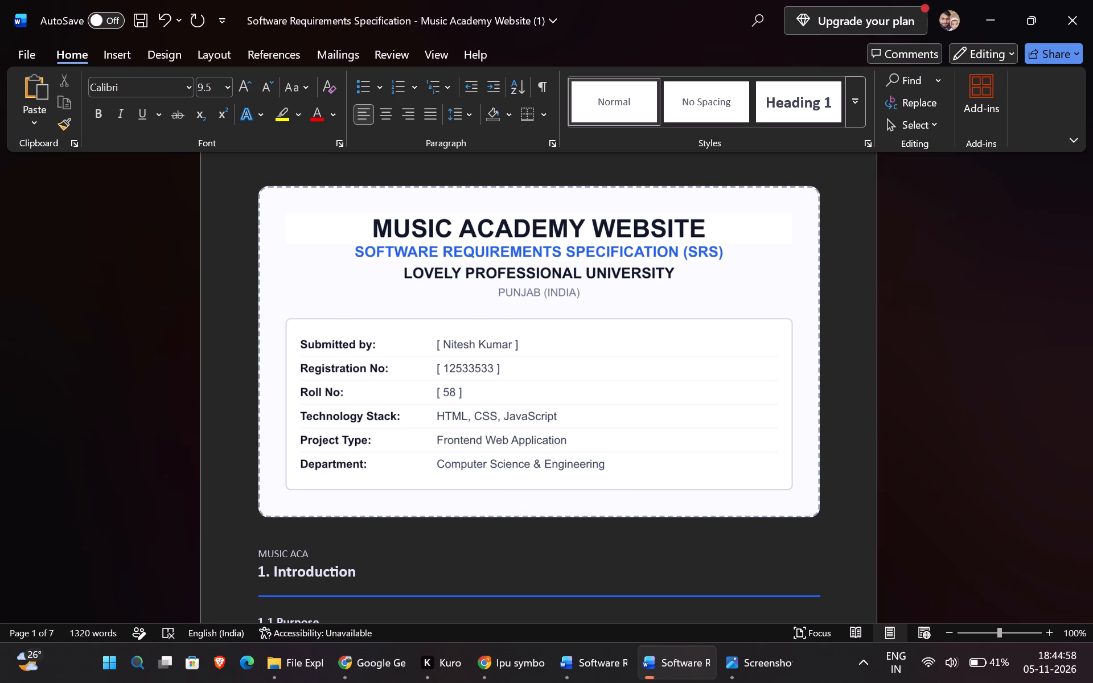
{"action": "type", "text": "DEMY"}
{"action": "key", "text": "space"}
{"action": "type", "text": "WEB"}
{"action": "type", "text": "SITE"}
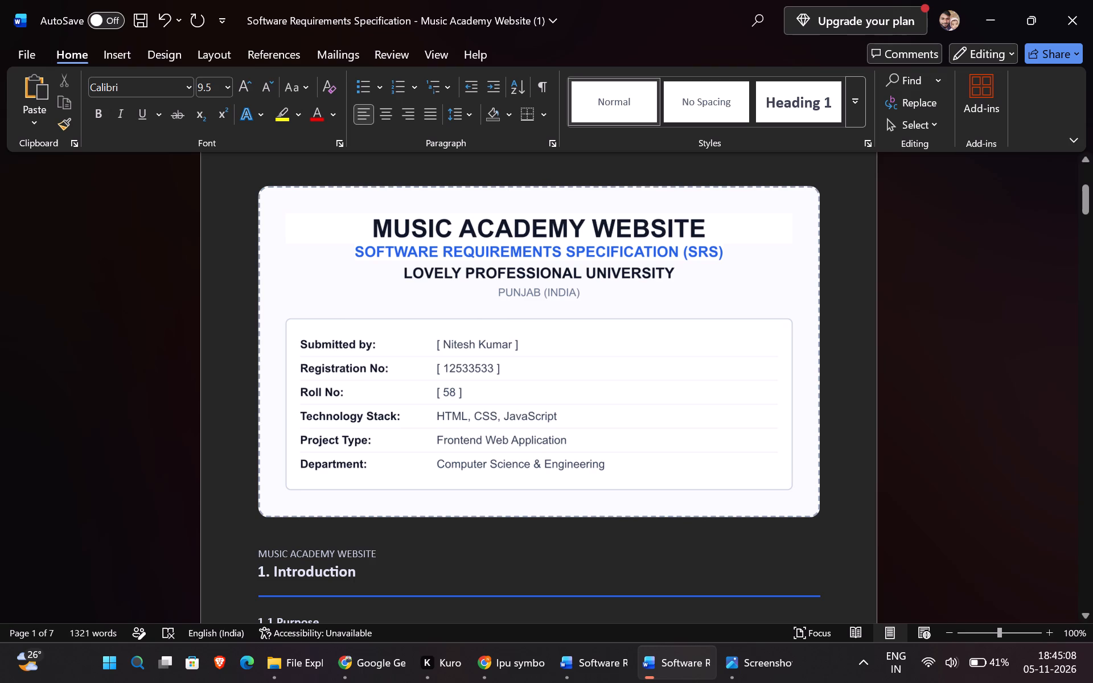
Add the line SOFTWARE REQUIREMENTS SPECIFICATION (SRS) below the new MUSIC ACADEMY WEBSITE line.
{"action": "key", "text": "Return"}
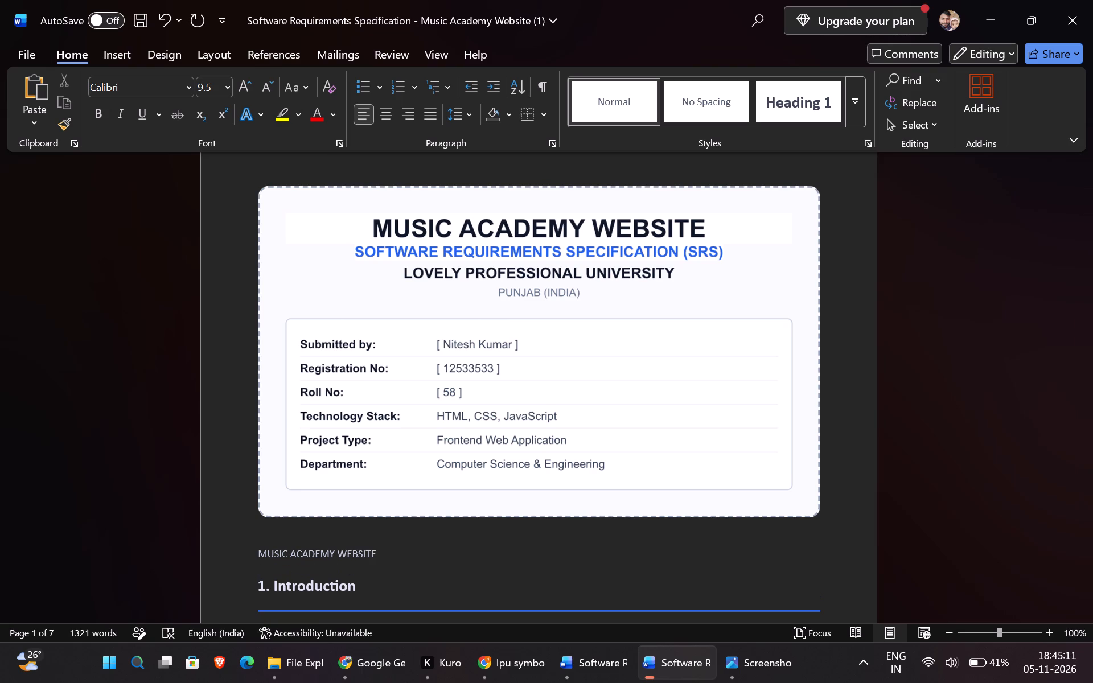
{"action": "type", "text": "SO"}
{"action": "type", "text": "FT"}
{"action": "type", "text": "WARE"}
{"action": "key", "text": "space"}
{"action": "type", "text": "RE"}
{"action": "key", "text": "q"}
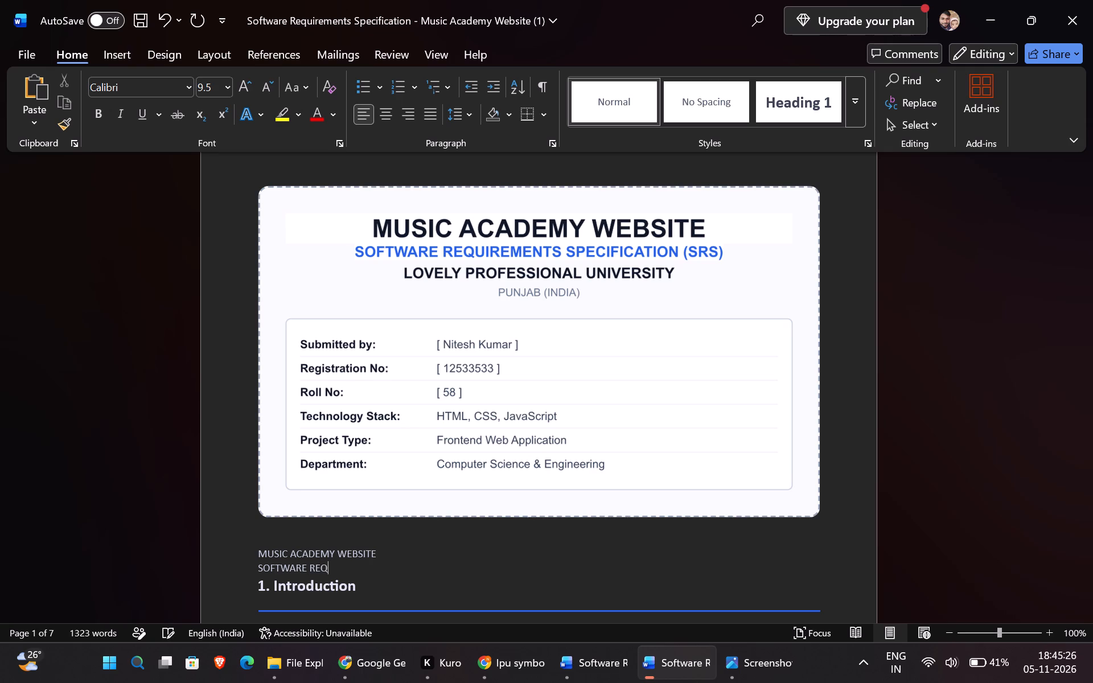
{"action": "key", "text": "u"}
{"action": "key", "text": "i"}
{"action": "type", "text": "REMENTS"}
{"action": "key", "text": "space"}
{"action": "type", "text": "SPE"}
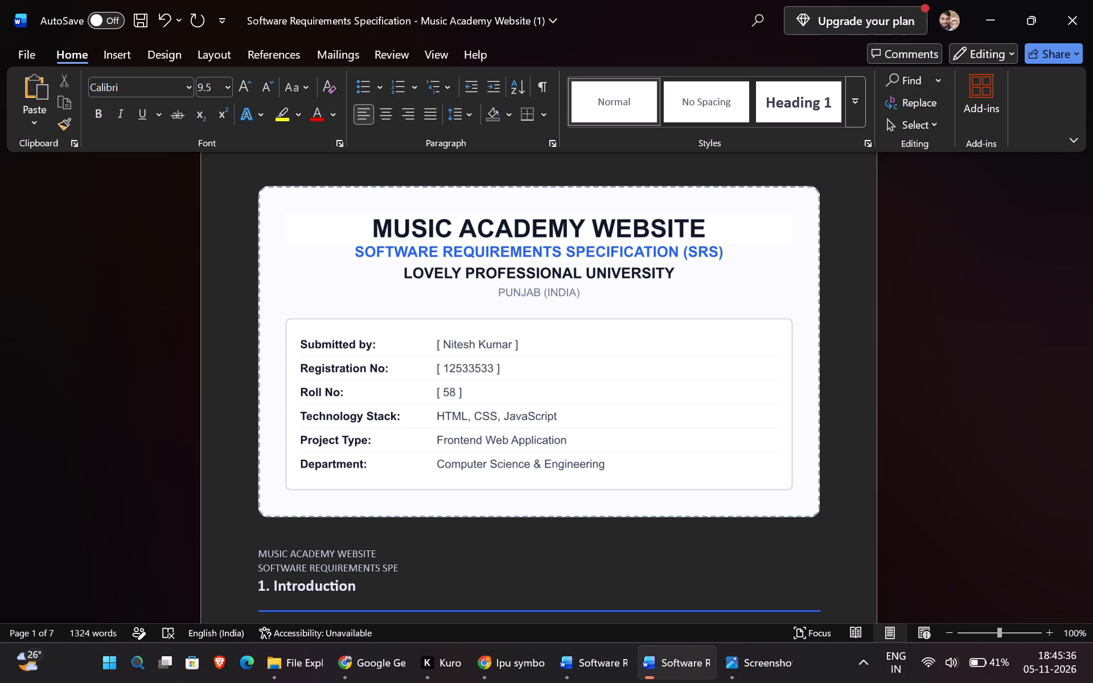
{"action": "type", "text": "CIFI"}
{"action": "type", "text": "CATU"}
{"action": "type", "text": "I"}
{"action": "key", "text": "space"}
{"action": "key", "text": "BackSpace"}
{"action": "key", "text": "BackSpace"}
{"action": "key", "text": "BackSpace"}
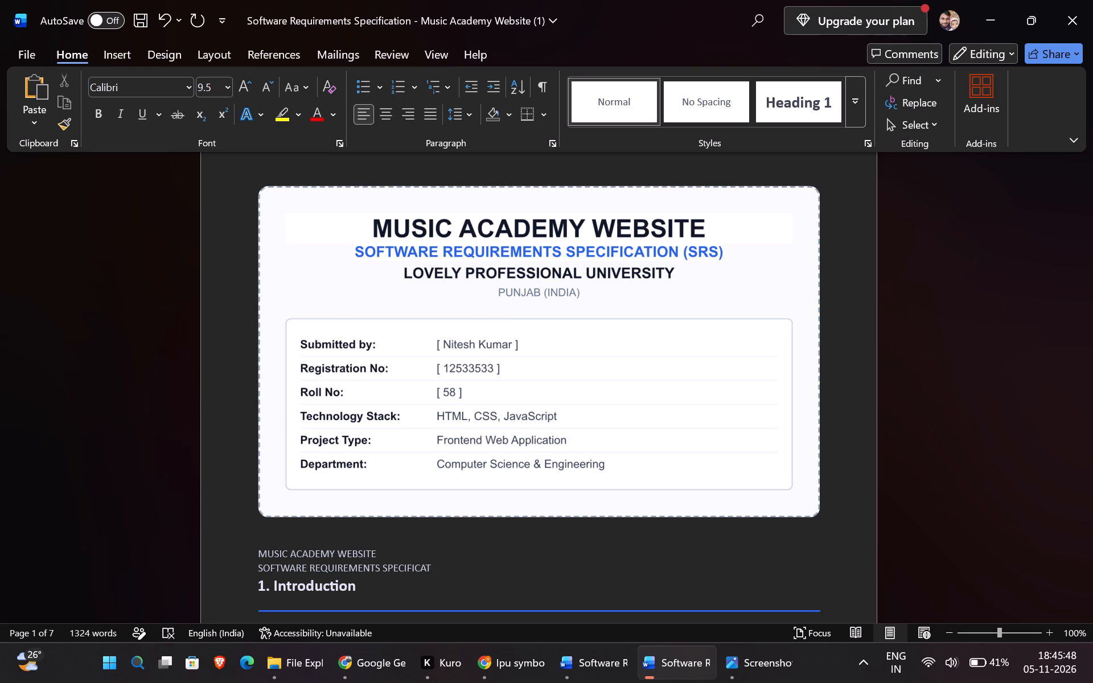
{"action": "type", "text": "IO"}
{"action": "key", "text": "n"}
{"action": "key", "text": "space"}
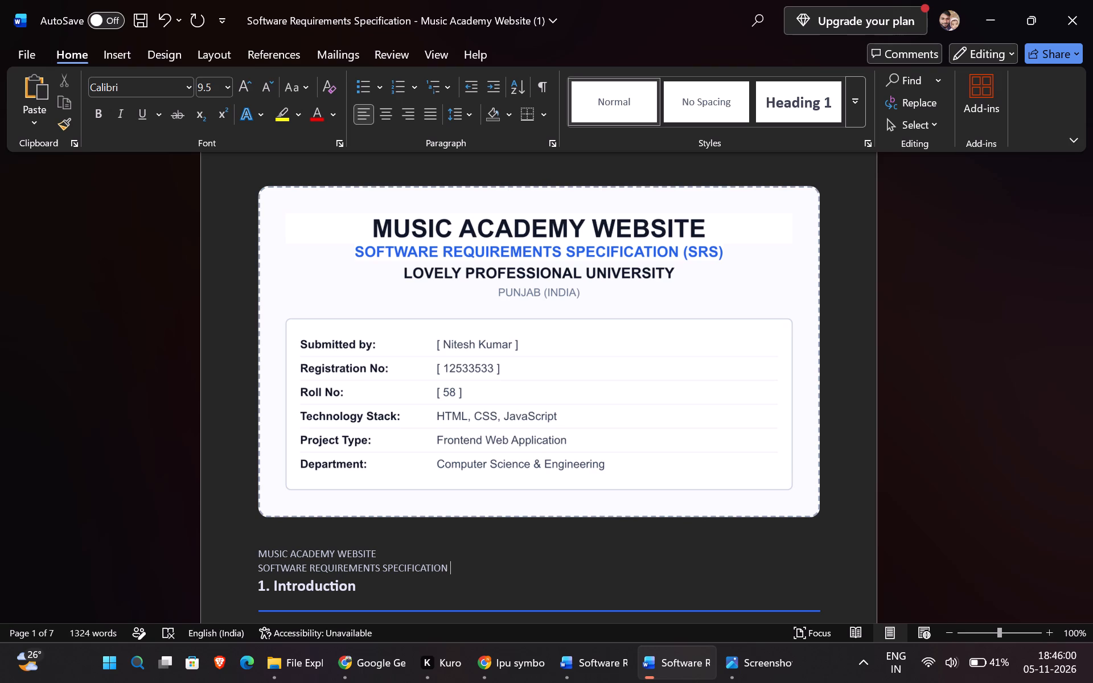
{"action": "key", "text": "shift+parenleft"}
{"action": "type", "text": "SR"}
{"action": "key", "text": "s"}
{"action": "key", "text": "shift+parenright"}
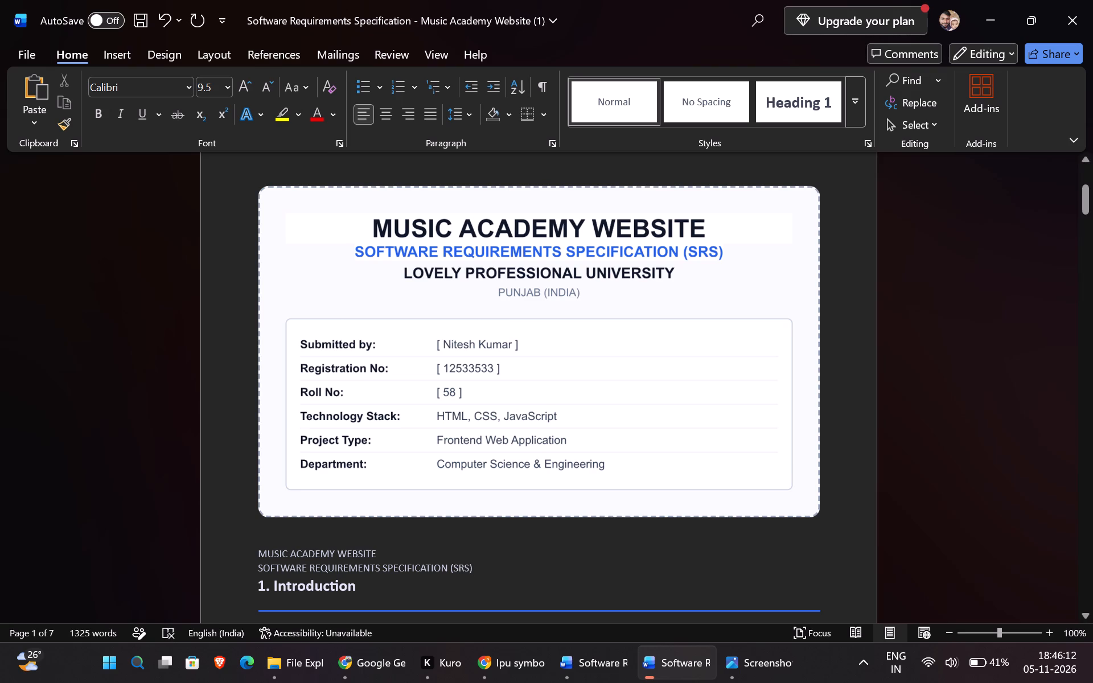
Compare the new title lines under the details card with the titles under the logo and inside the card, checking the upper subtitle's formatting.
{"action": "scroll", "coordinate": [543, 468], "scroll_direction": "up", "scroll_amount": 2}
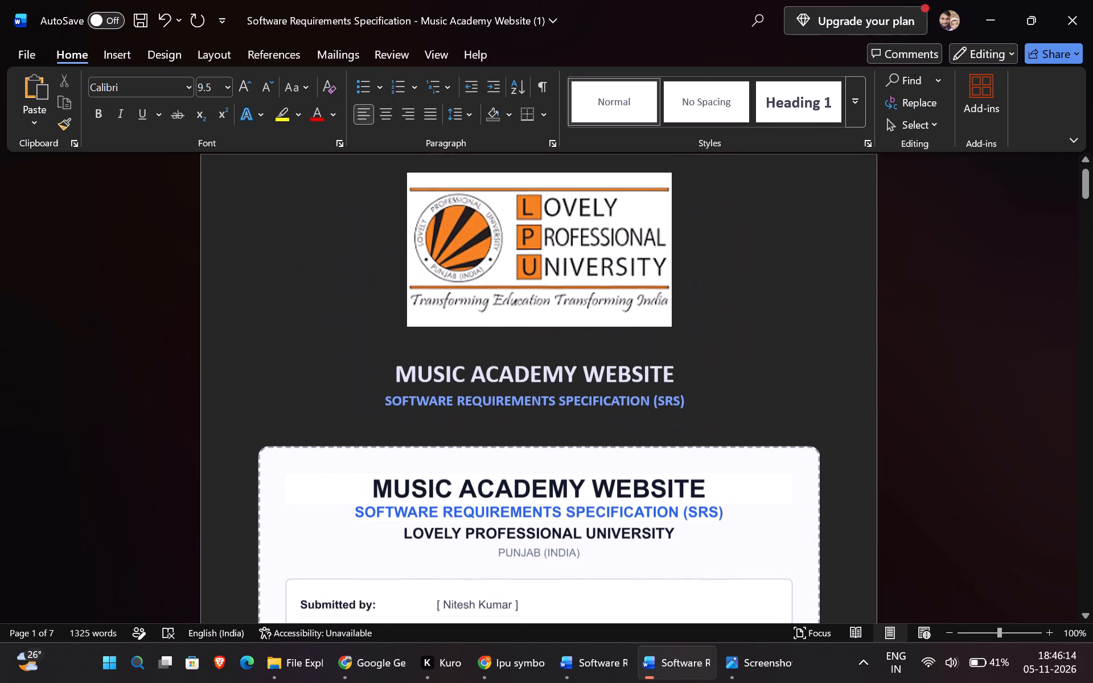
{"action": "scroll", "coordinate": [543, 468], "scroll_direction": "up", "scroll_amount": 1}
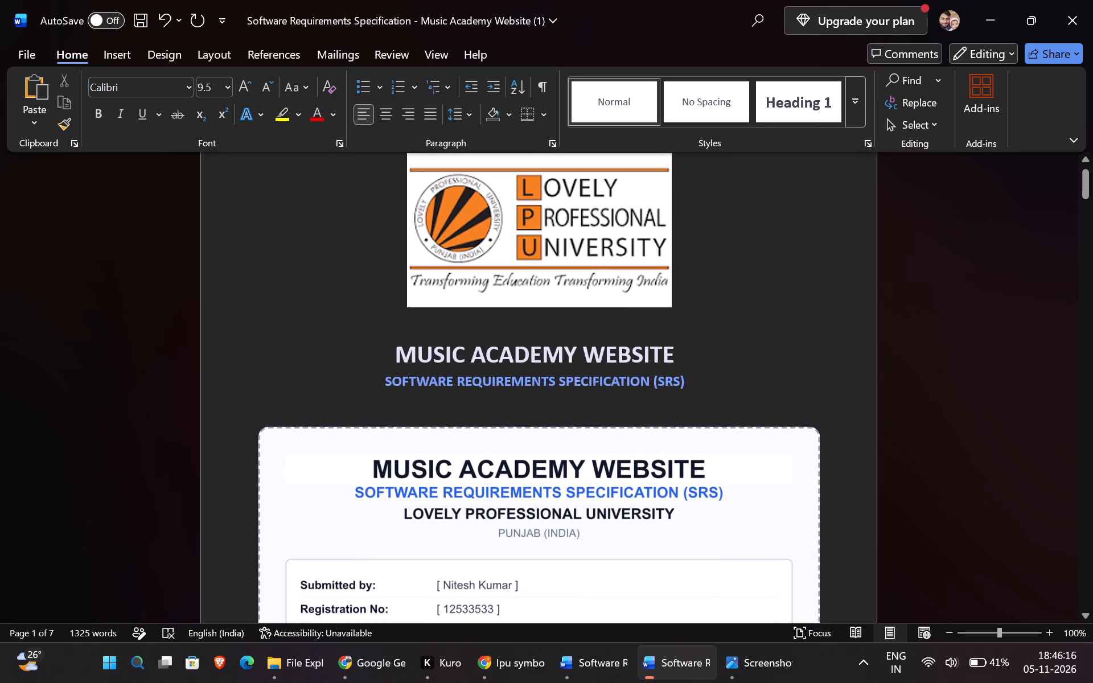
{"action": "scroll", "coordinate": [640, 389], "scroll_direction": "down", "scroll_amount": 1}
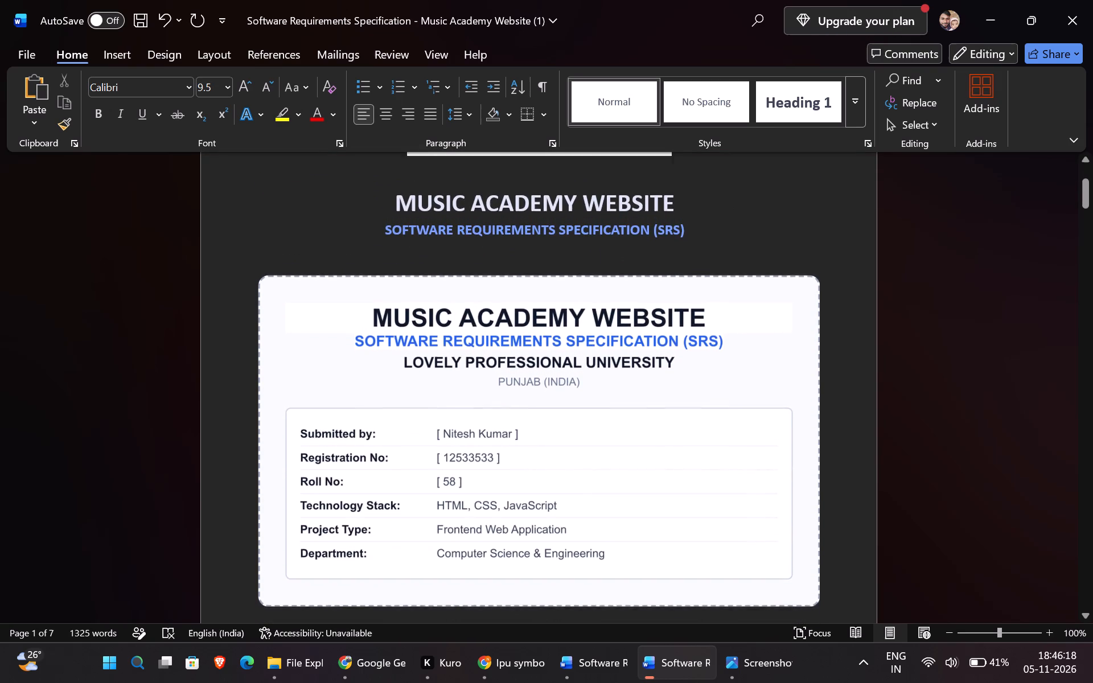
{"action": "scroll", "coordinate": [640, 389], "scroll_direction": "down", "scroll_amount": 1}
{"action": "left_click", "coordinate": [636, 241]}
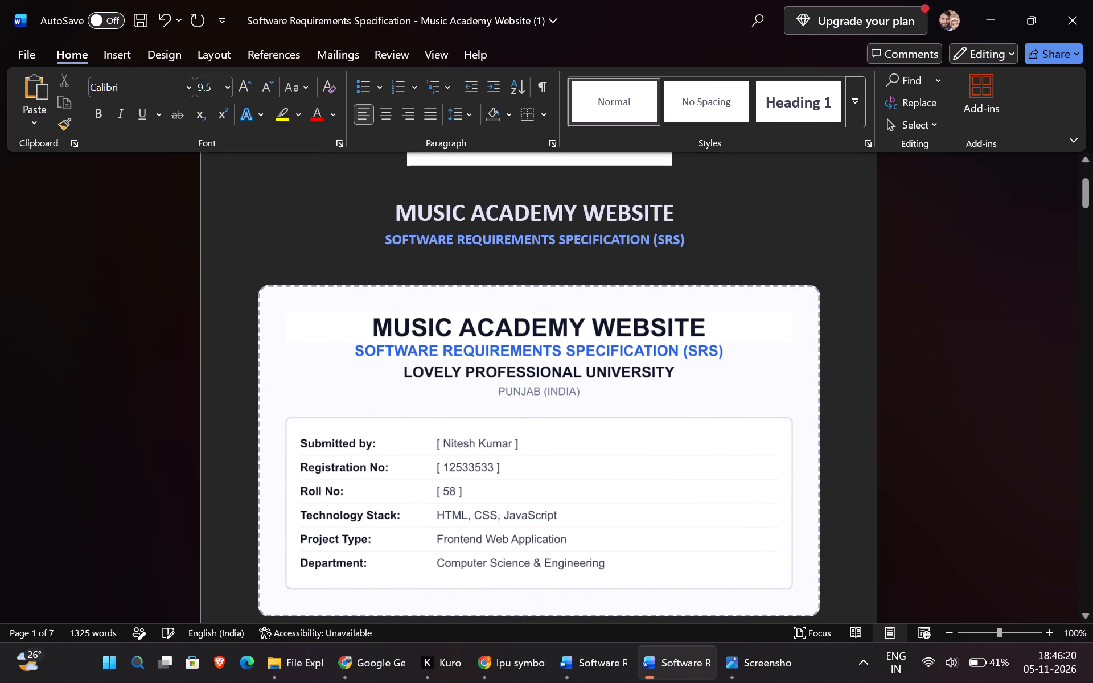
{"action": "scroll", "coordinate": [654, 275], "scroll_direction": "right", "scroll_amount": 1}
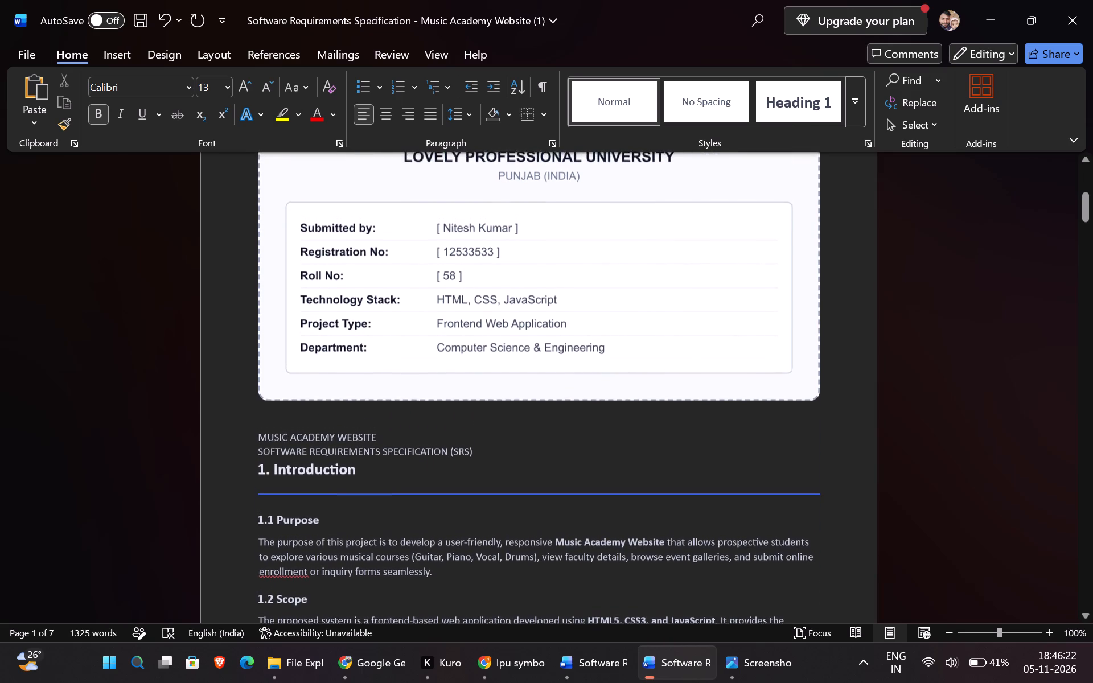
{"action": "scroll", "coordinate": [654, 275], "scroll_direction": "right", "scroll_amount": 1}
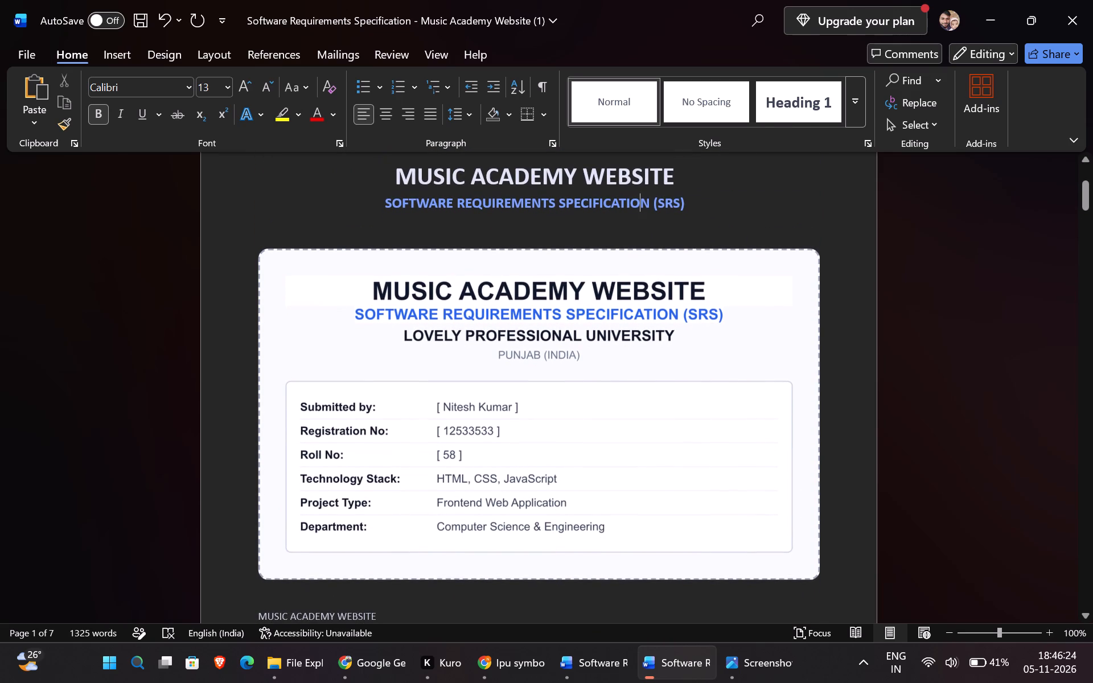
{"action": "scroll", "coordinate": [654, 275], "scroll_direction": "right", "scroll_amount": 1}
{"action": "scroll", "coordinate": [654, 275], "scroll_direction": "up", "scroll_amount": 1}
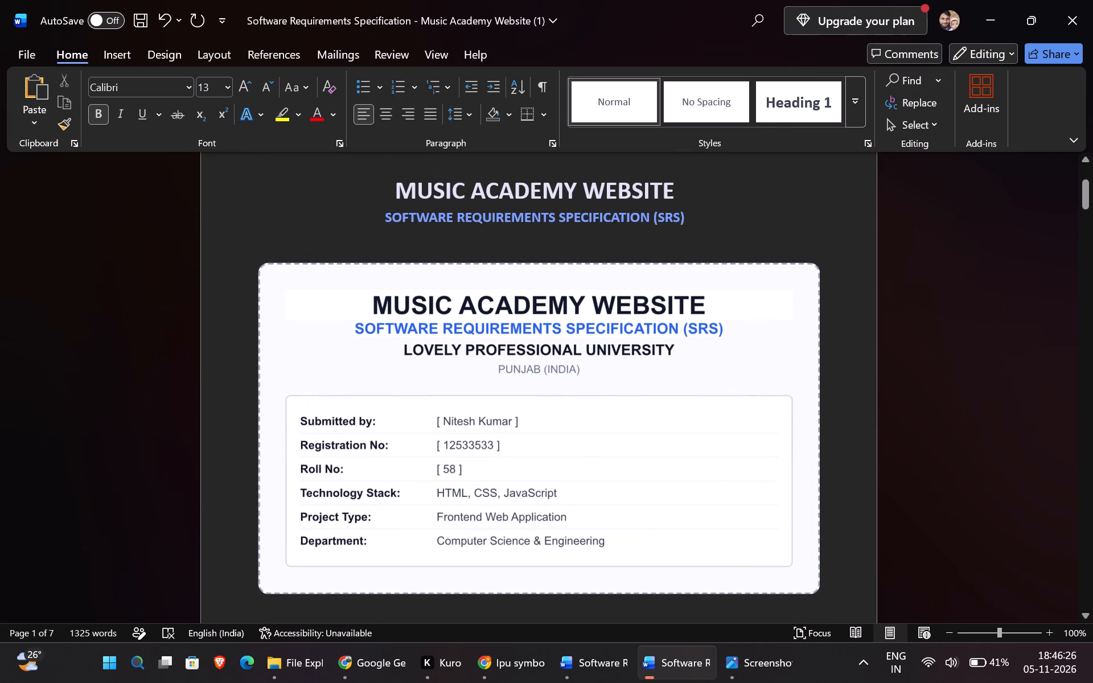
{"action": "scroll", "coordinate": [654, 275], "scroll_direction": "up", "scroll_amount": 1}
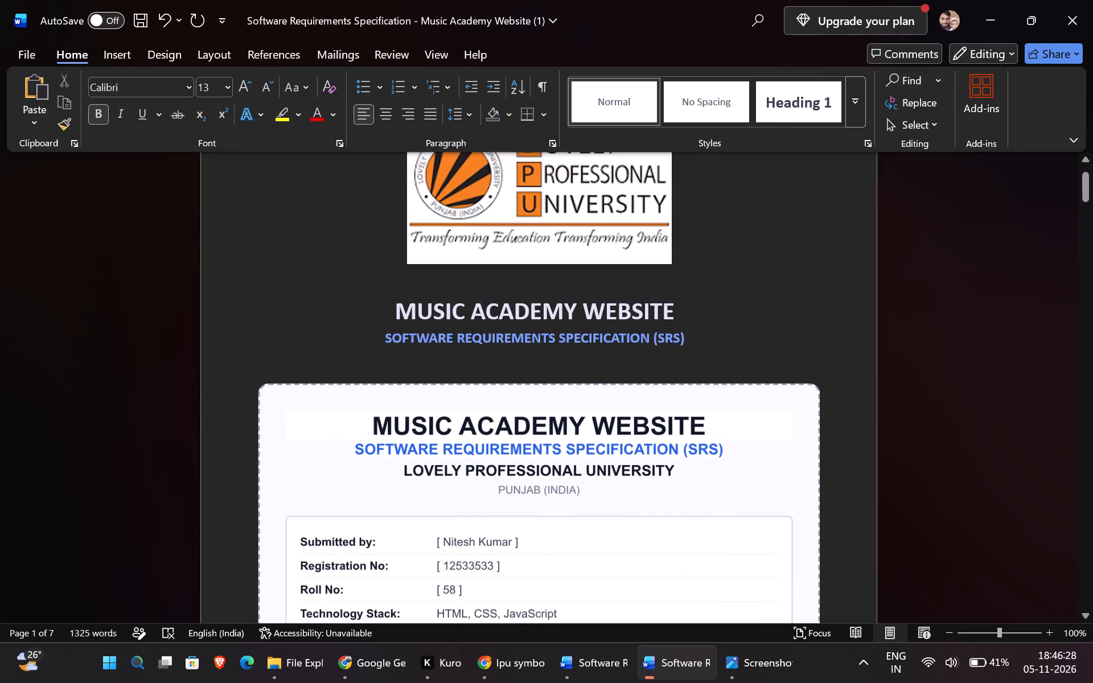
{"action": "scroll", "coordinate": [661, 392], "scroll_direction": "down", "scroll_amount": 1}
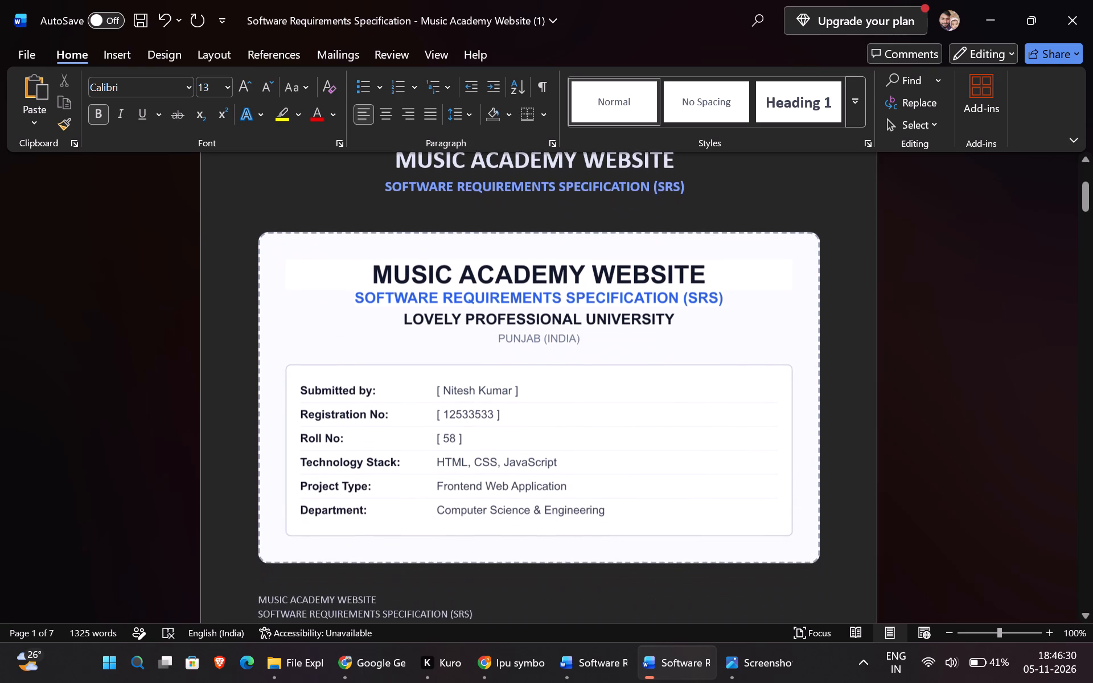
{"action": "scroll", "coordinate": [661, 392], "scroll_direction": "down", "scroll_amount": 1}
{"action": "scroll", "coordinate": [547, 568], "scroll_direction": "down", "scroll_amount": 1}
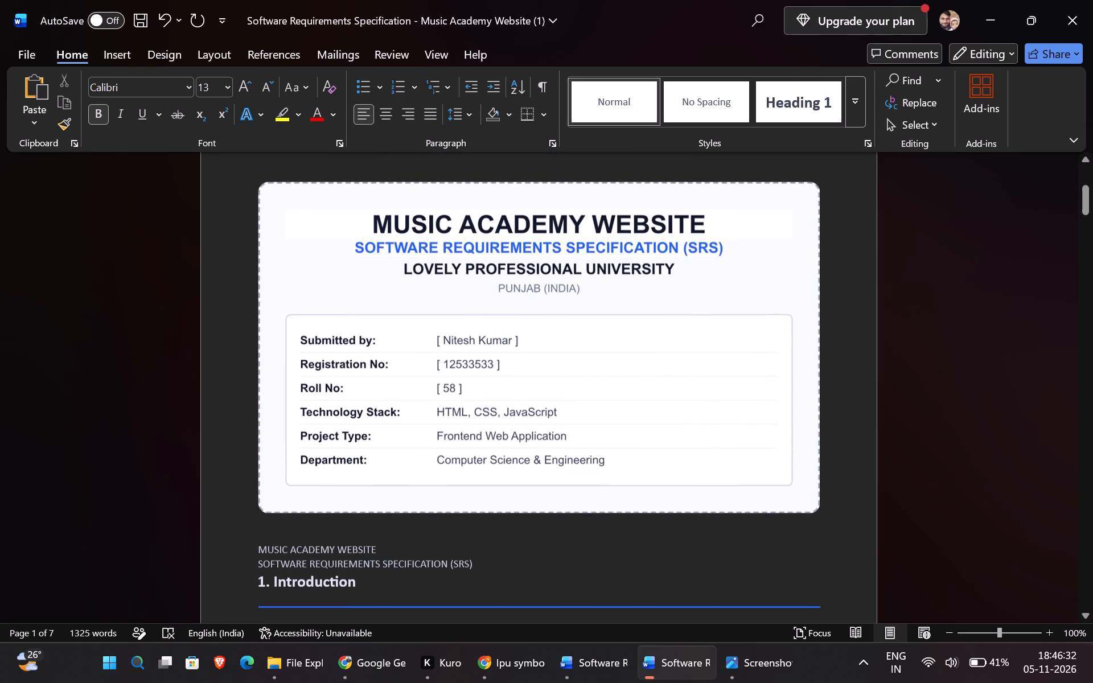
Leave a blank line below the plain SOFTWARE REQUIREMENTS SPECIFICATION (SRS) line and add the label Submitted by:.
{"action": "scroll", "coordinate": [547, 568], "scroll_direction": "down", "scroll_amount": 1}
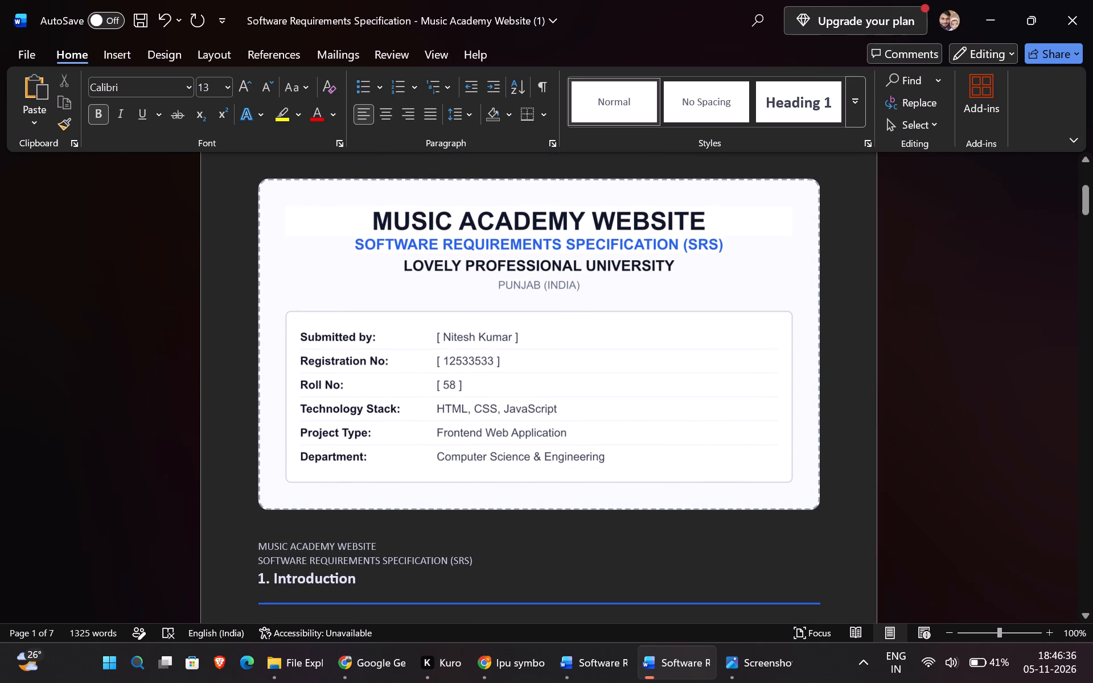
{"action": "left_click", "coordinate": [488, 563]}
{"action": "key", "text": "Return"}
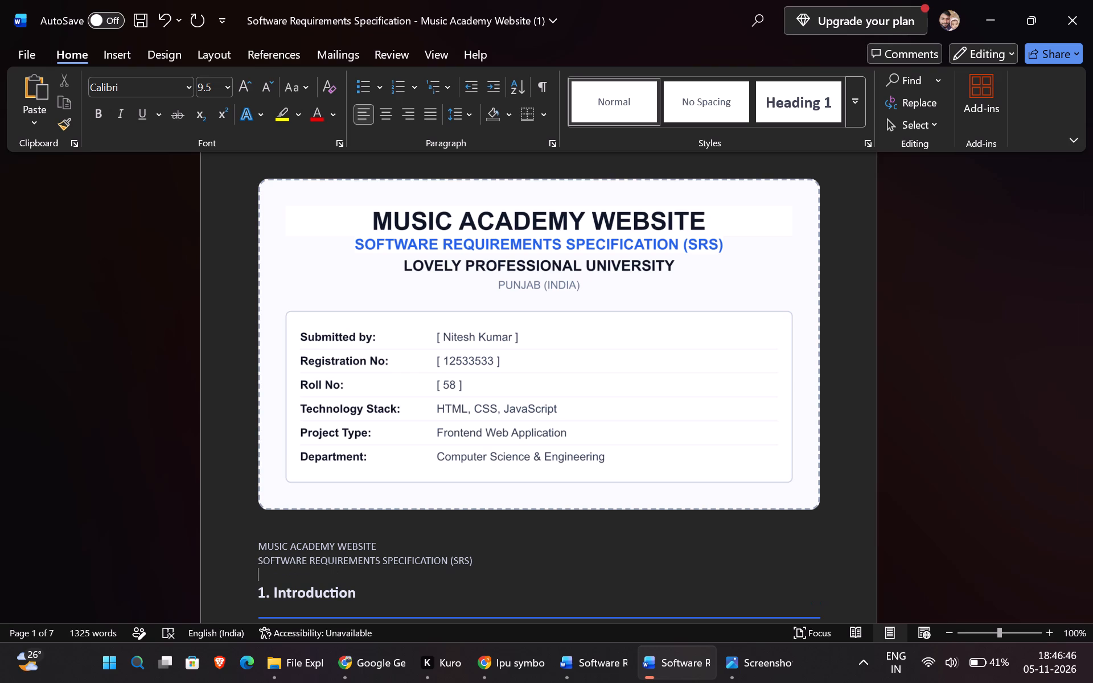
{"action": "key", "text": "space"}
{"action": "key", "text": "Return"}
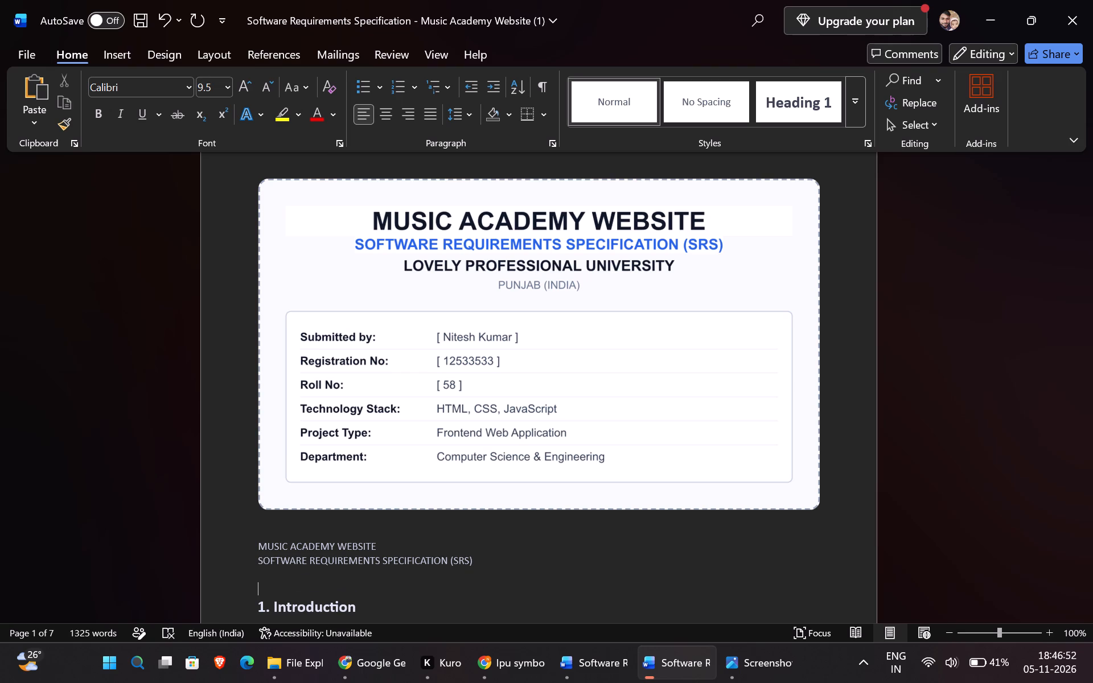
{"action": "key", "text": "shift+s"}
{"action": "key", "text": "BackSpace"}
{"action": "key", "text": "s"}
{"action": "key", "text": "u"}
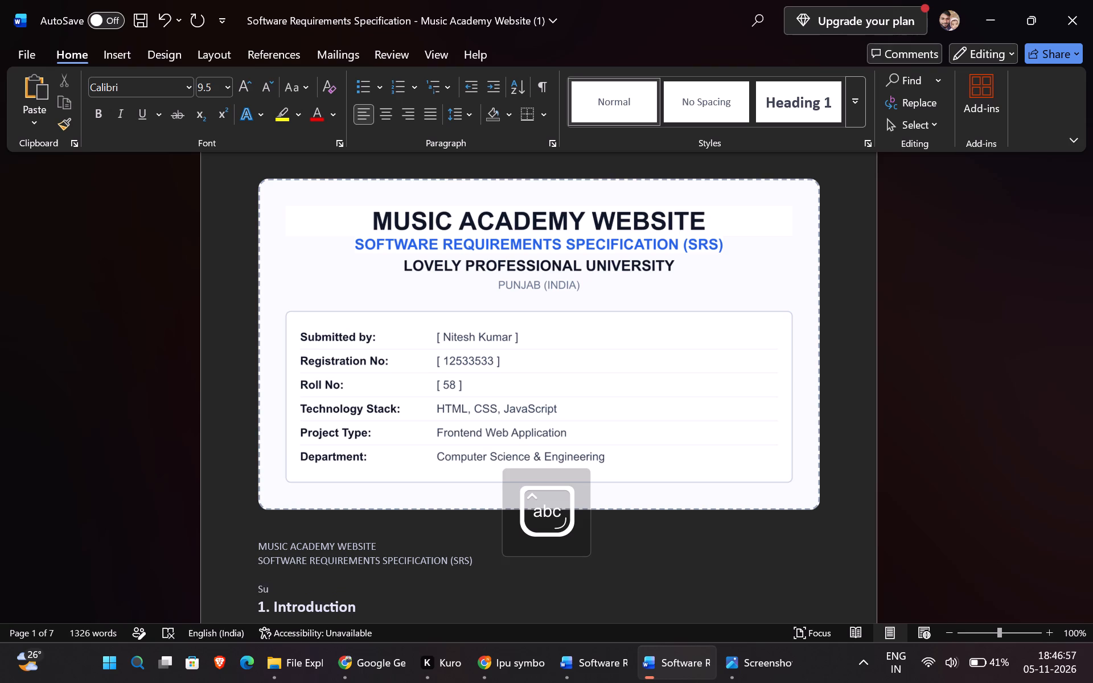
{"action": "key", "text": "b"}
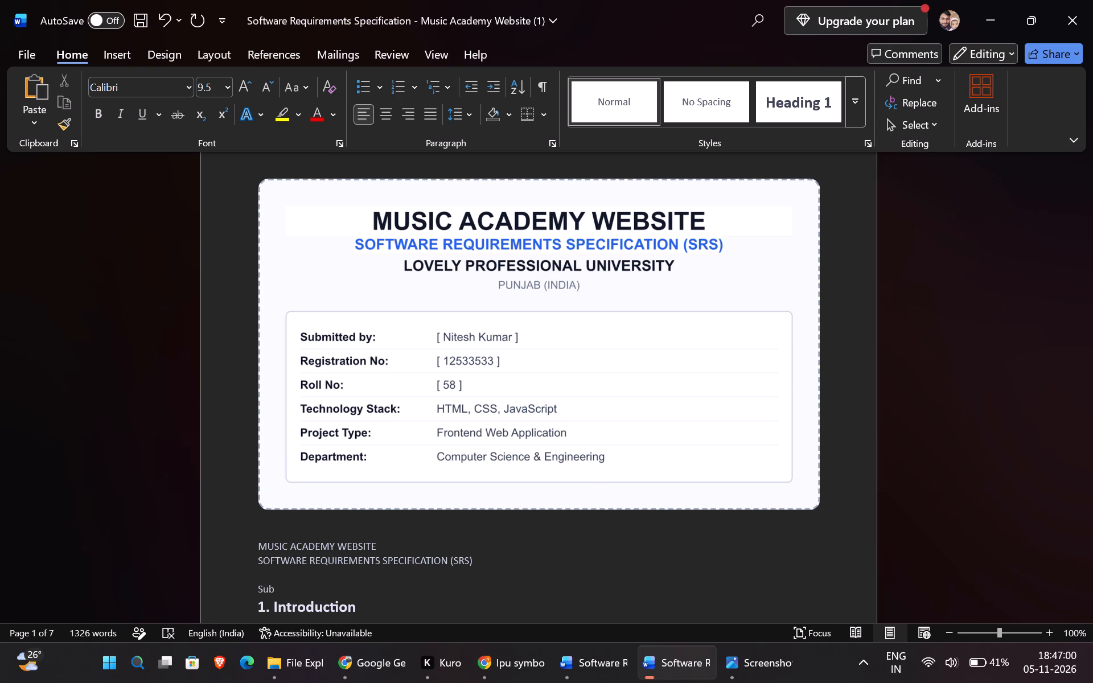
Complete the partly entered label directly above the 1. Introduction heading so it reads Submitted by:.
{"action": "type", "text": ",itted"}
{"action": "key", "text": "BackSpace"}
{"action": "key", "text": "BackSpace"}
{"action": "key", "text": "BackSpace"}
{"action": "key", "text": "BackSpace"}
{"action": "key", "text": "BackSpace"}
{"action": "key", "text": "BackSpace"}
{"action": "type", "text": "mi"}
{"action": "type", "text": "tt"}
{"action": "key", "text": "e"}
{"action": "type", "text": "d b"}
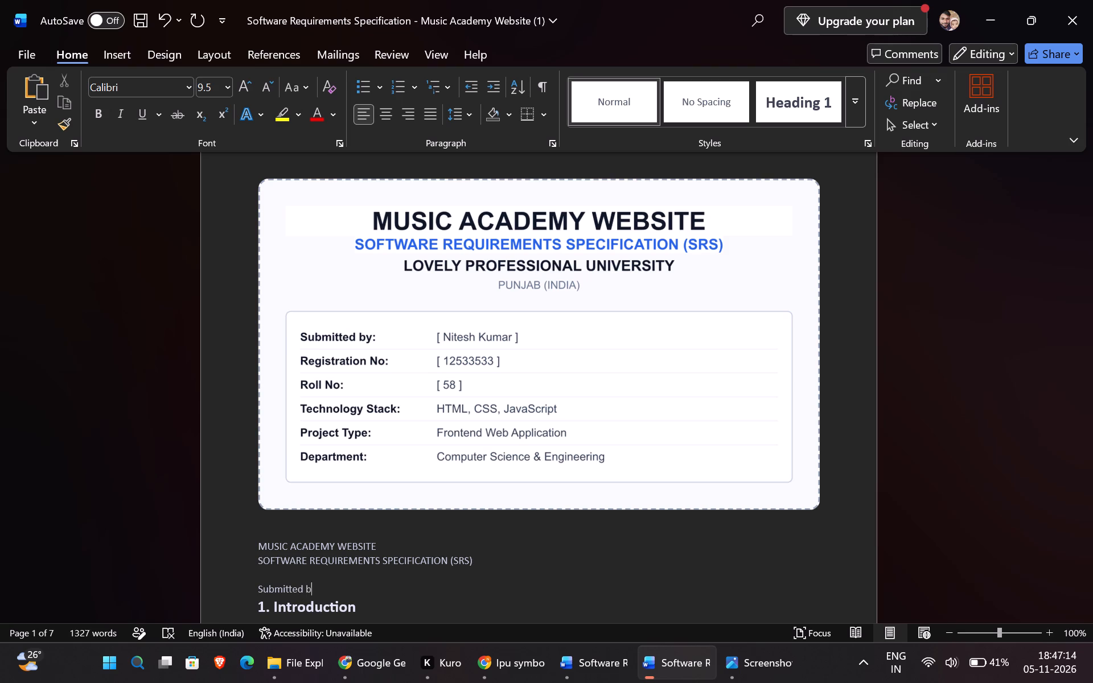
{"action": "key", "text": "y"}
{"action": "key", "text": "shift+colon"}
Start a new line below Submitted by: and enter the Registration label, matching the wording in the details card.
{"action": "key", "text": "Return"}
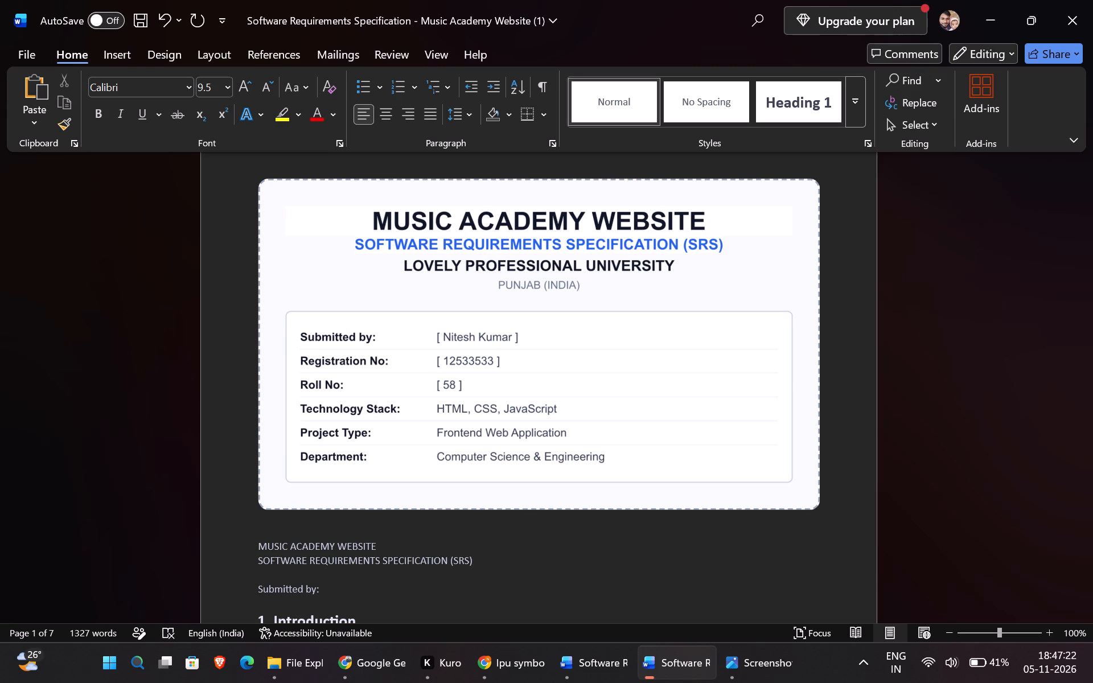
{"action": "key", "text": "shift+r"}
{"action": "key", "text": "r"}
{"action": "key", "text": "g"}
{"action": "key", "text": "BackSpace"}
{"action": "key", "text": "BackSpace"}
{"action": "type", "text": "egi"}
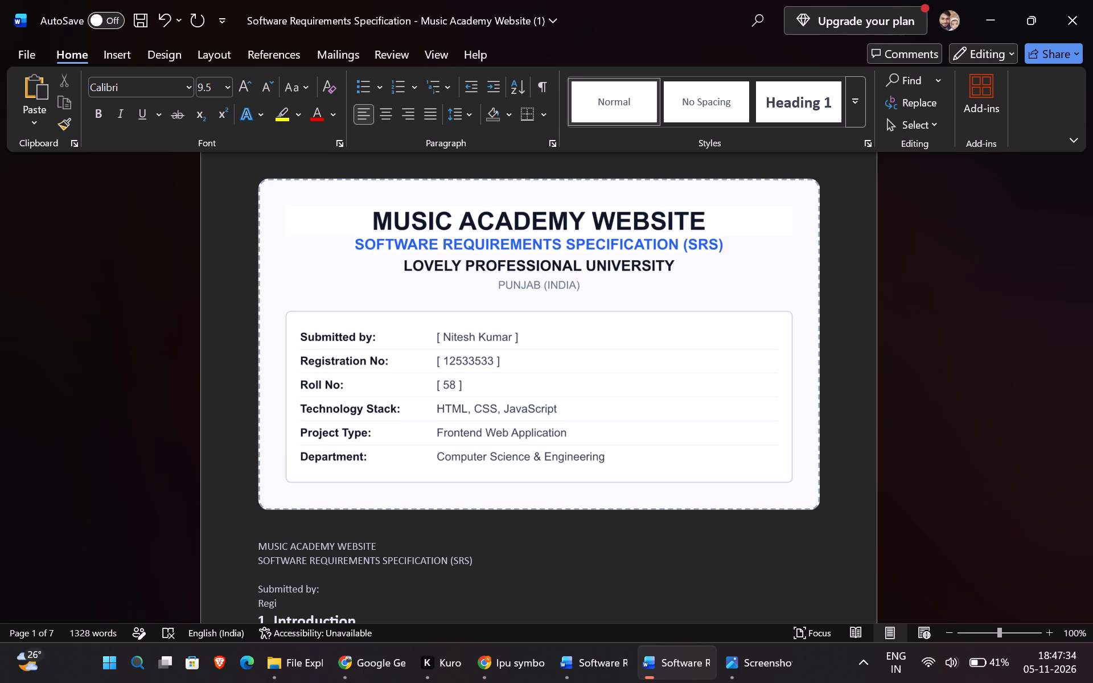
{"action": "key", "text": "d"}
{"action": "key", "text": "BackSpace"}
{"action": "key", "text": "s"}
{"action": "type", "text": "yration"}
Correct the misspelled Registration under Submitted by: and complete that label as Registration No:.
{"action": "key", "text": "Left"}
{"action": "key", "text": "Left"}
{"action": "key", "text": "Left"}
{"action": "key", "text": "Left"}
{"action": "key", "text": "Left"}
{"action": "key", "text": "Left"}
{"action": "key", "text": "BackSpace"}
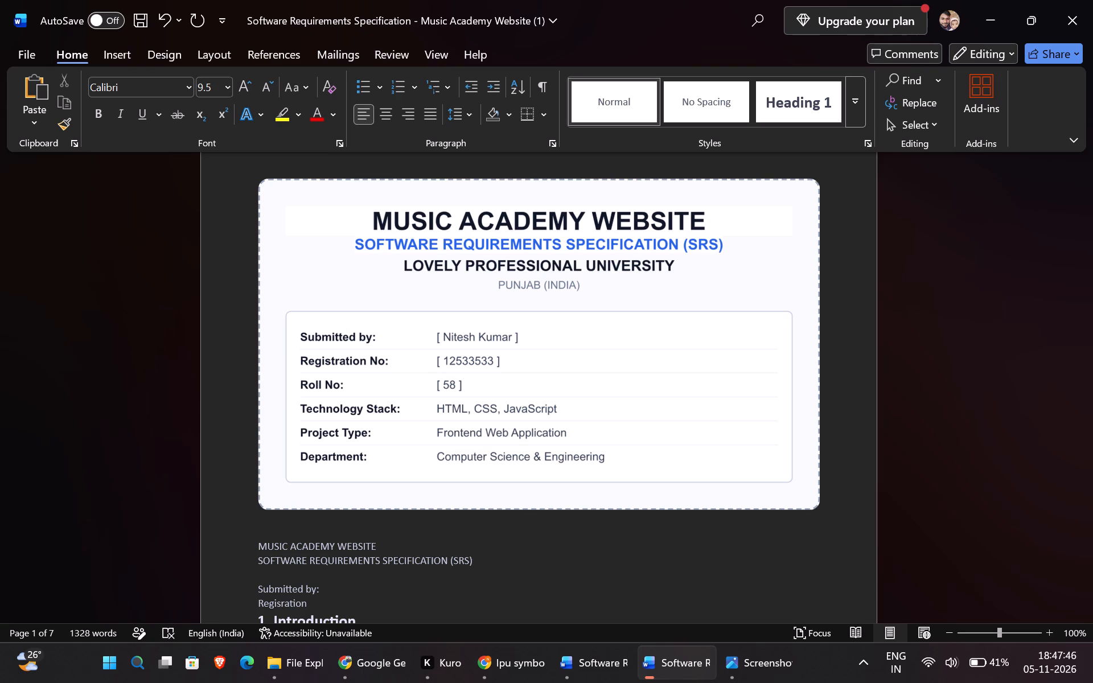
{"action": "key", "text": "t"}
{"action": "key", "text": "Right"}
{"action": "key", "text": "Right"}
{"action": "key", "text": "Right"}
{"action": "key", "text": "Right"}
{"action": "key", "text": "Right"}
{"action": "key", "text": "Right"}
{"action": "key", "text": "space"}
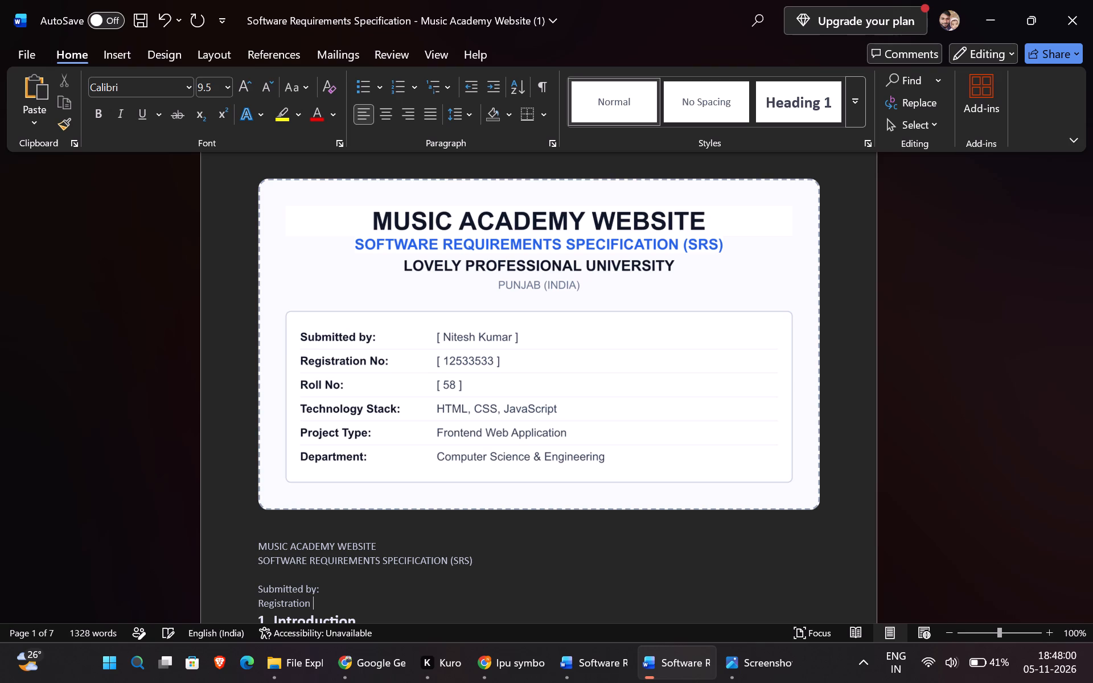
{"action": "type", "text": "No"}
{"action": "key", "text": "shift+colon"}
Add the label Roll No: on a new line below Registration No:.
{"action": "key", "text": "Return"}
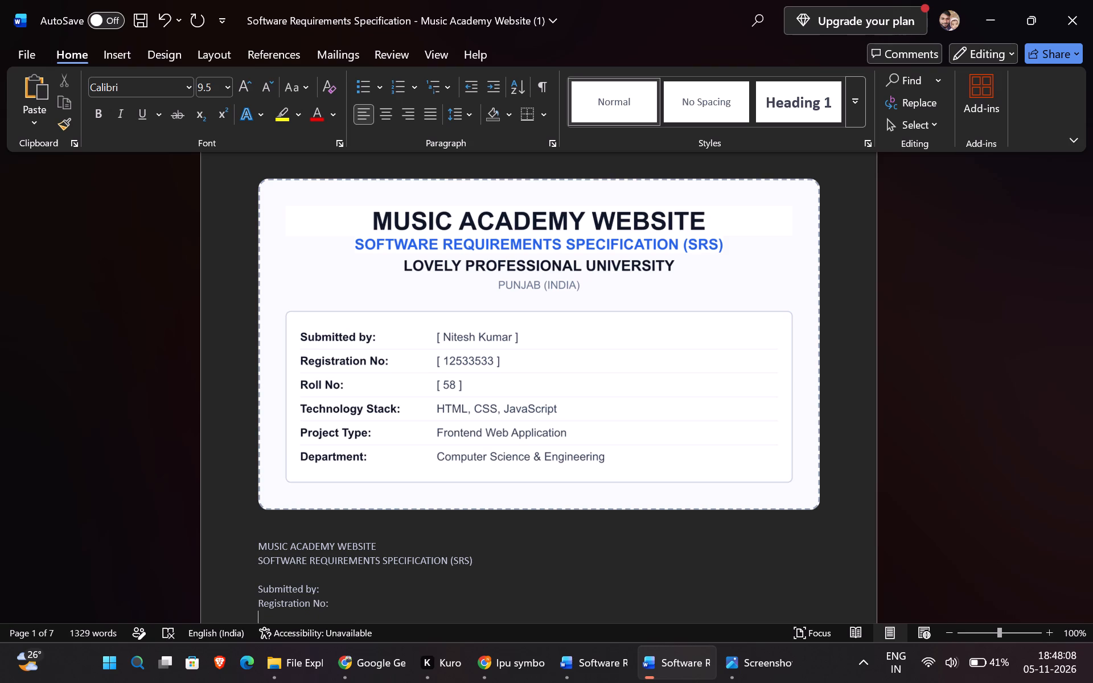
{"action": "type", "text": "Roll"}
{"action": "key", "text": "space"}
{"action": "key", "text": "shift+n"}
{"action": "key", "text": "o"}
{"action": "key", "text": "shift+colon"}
Add the label Technology Stack: on a new line below Roll No:.
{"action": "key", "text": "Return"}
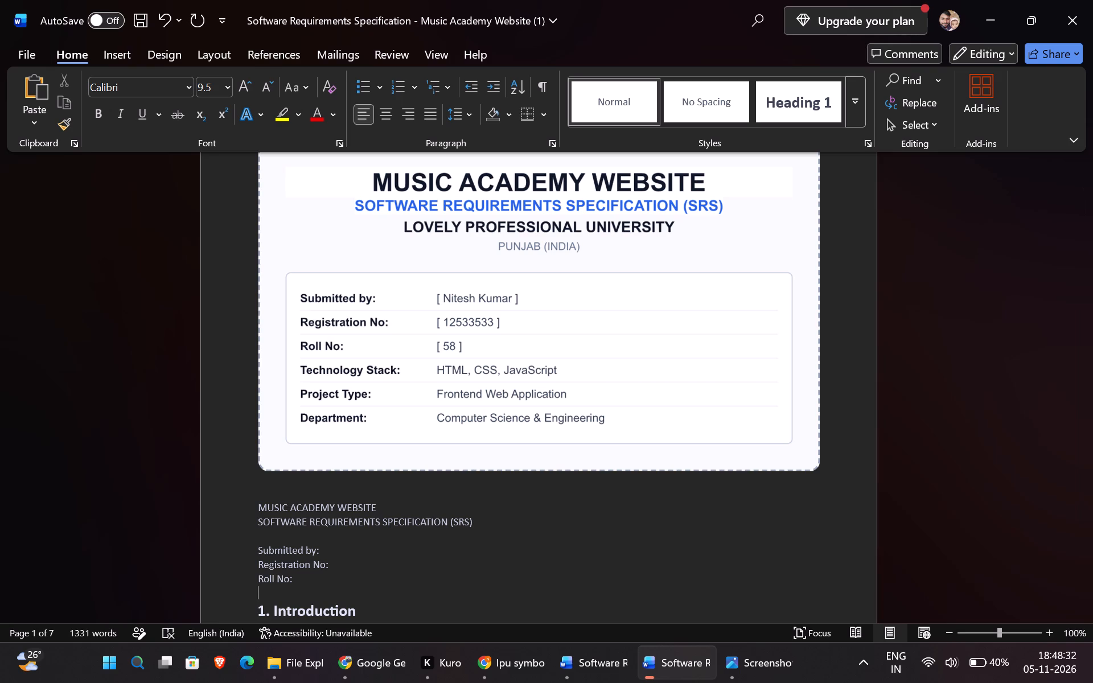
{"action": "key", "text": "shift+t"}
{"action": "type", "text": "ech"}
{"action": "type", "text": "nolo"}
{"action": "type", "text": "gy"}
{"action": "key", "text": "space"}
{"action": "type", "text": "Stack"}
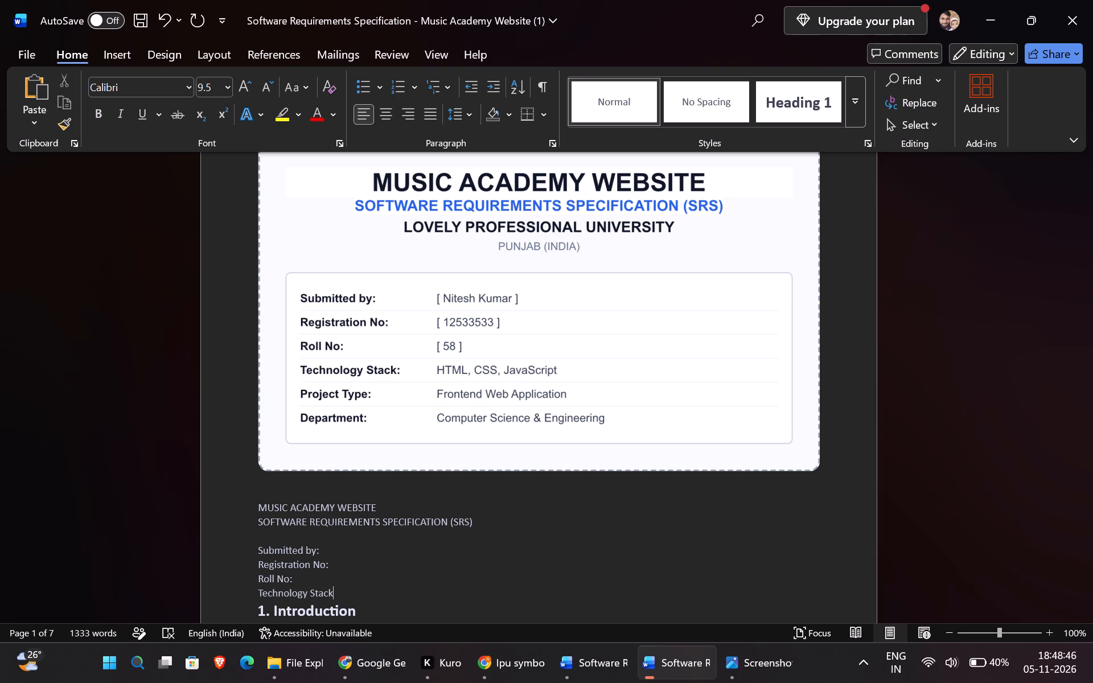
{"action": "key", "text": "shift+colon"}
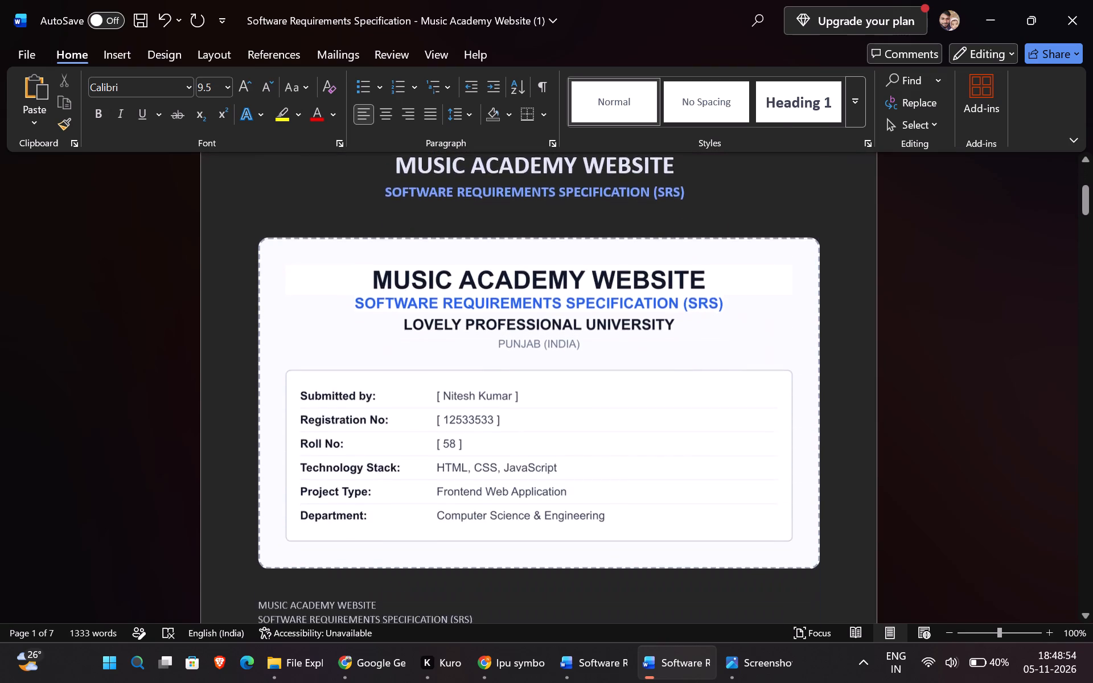
Delete the plain MUSIC ACADEMY WEBSITE and SOFTWARE REQUIREMENTS SPECIFICATION (SRS) lines below the details card.
{"action": "left_click_drag", "start_coordinate": [486, 541], "coordinate": [275, 526]}
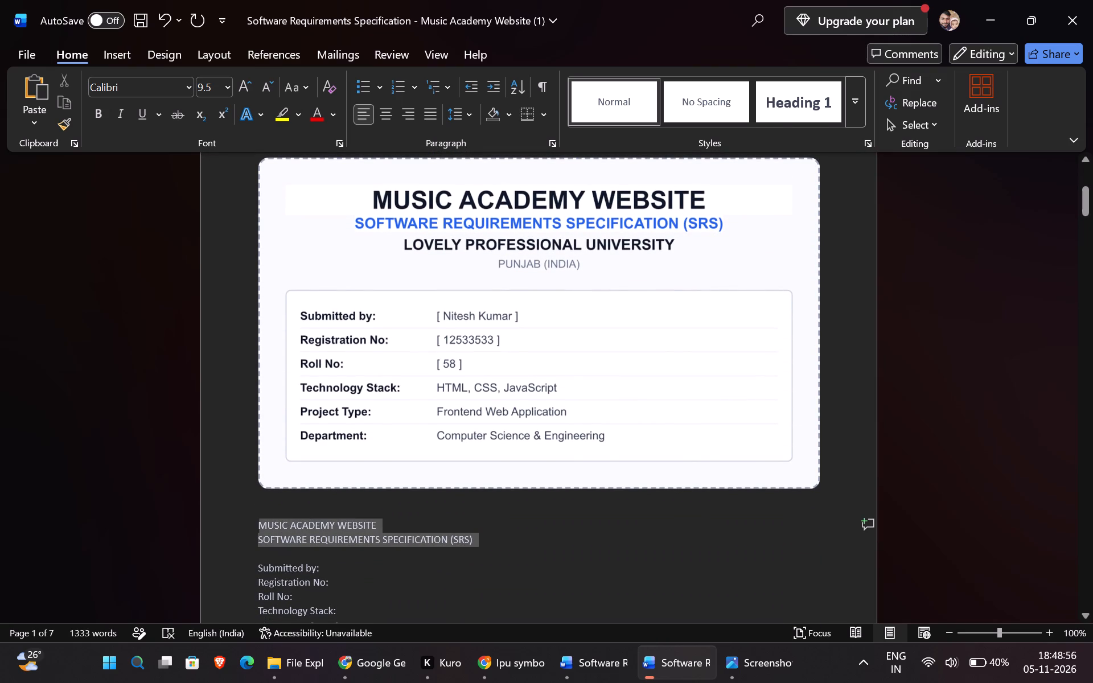
{"action": "left_click_drag", "start_coordinate": [275, 526], "coordinate": [252, 527]}
{"action": "key", "text": "BackSpace"}
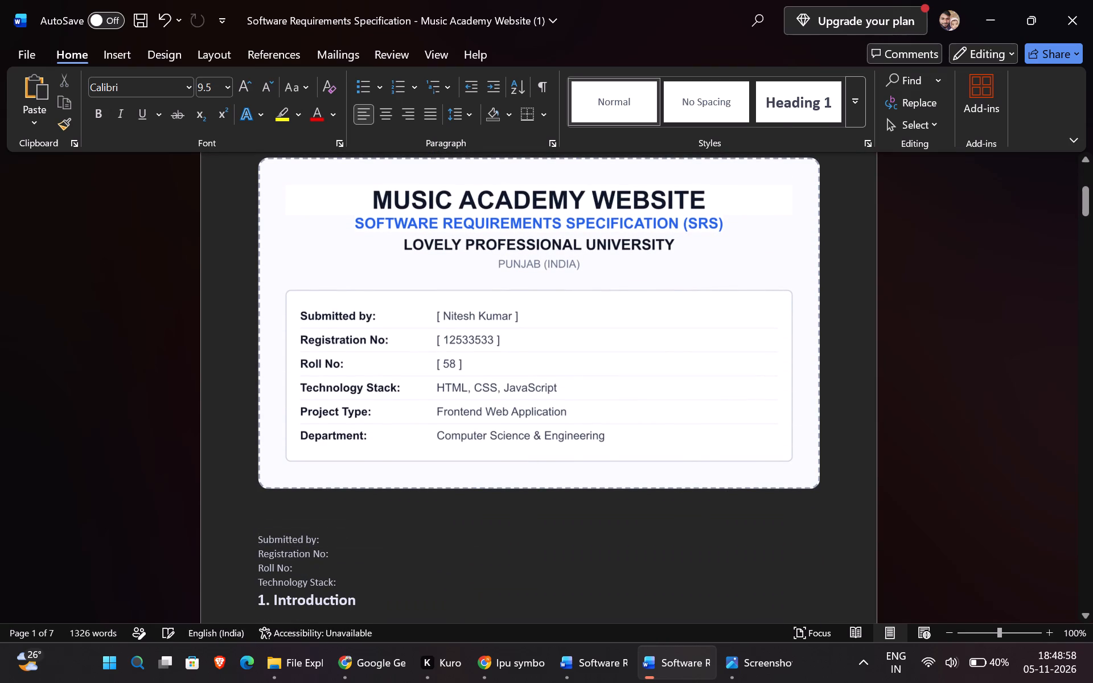
Add a new line below Technology Stack: and enter the word Project with a capital P.
{"action": "scroll", "coordinate": [397, 556], "scroll_direction": "down", "scroll_amount": 1}
{"action": "left_click", "coordinate": [360, 492]}
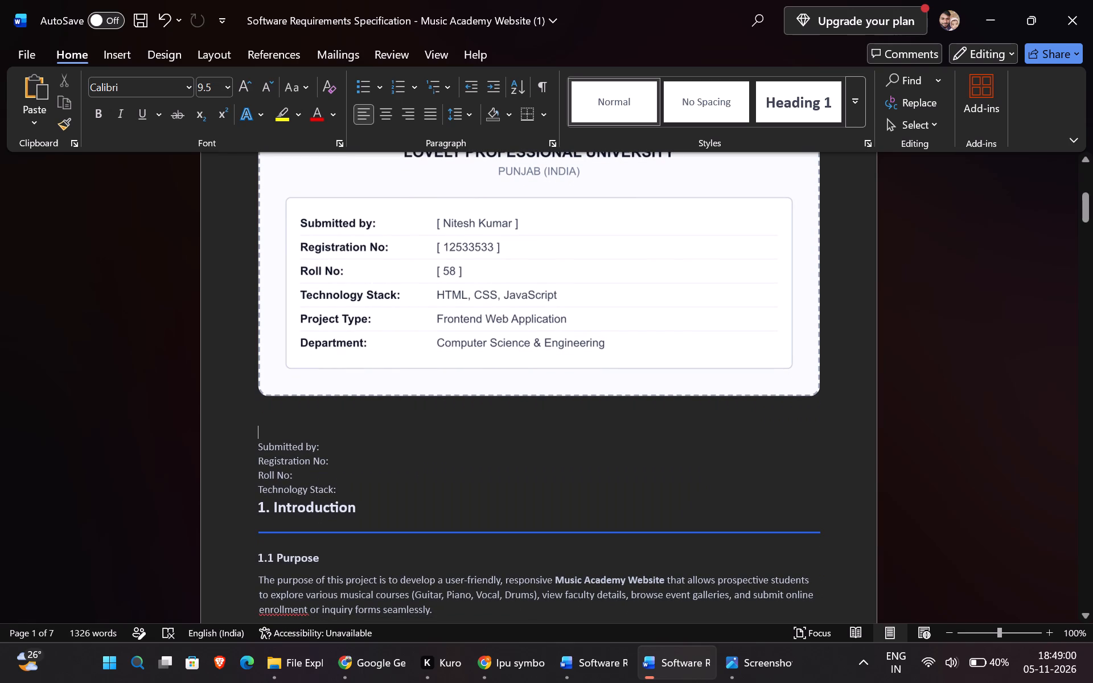
{"action": "key", "text": "Return"}
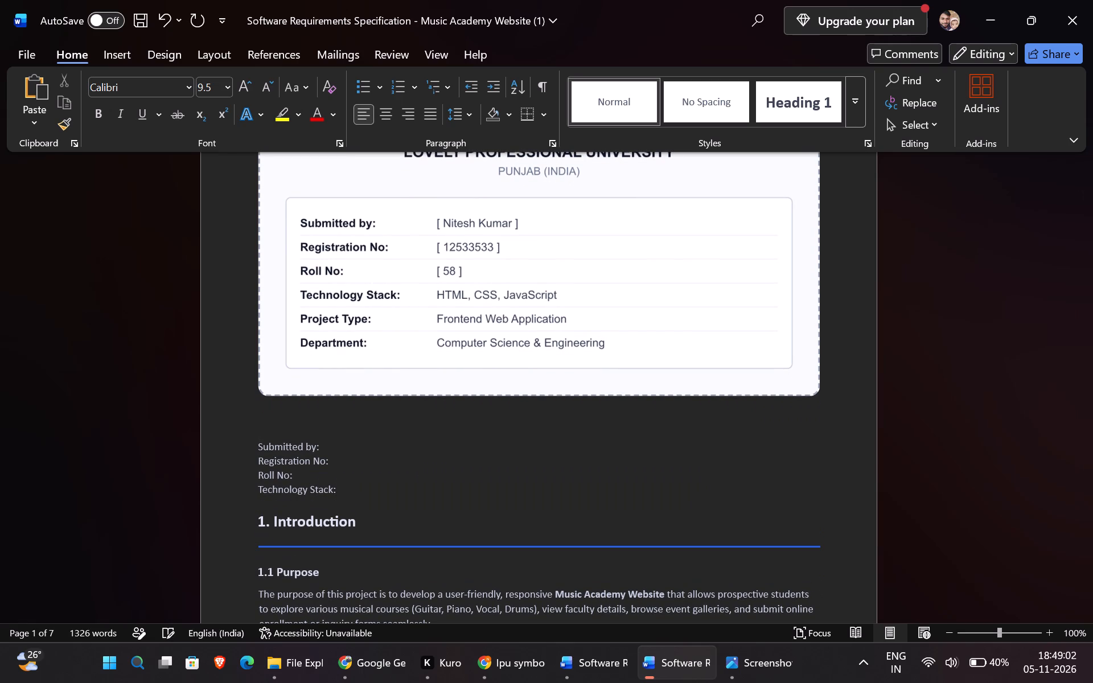
{"action": "scroll", "coordinate": [414, 491], "scroll_direction": "right", "scroll_amount": 1}
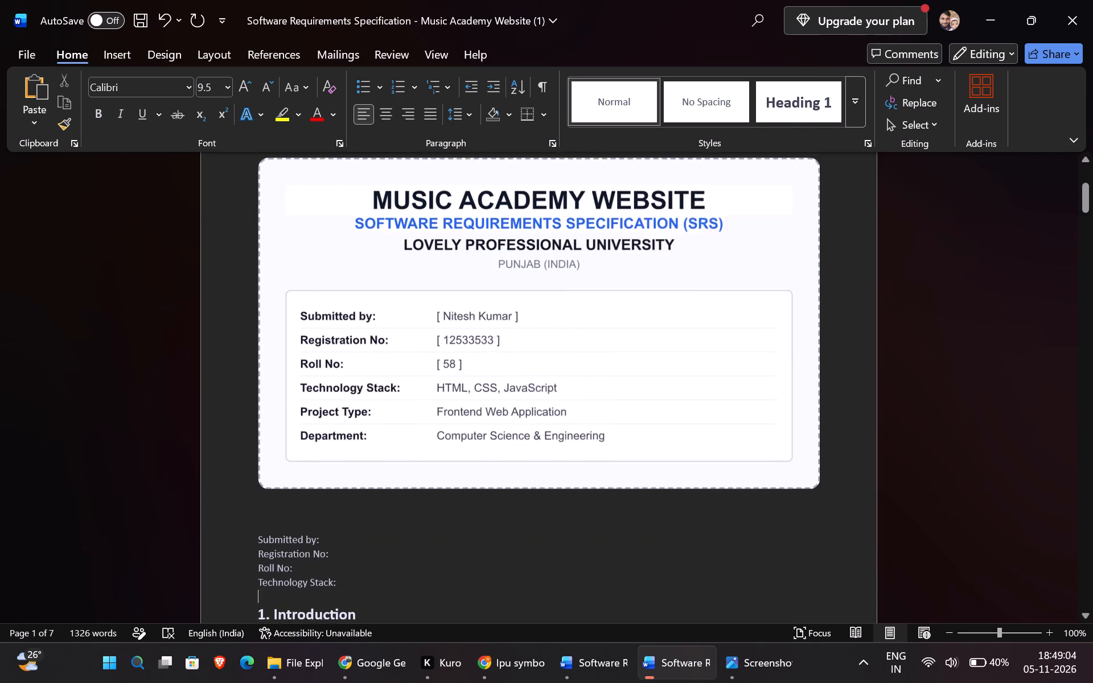
{"action": "scroll", "coordinate": [414, 491], "scroll_direction": "right", "scroll_amount": 1}
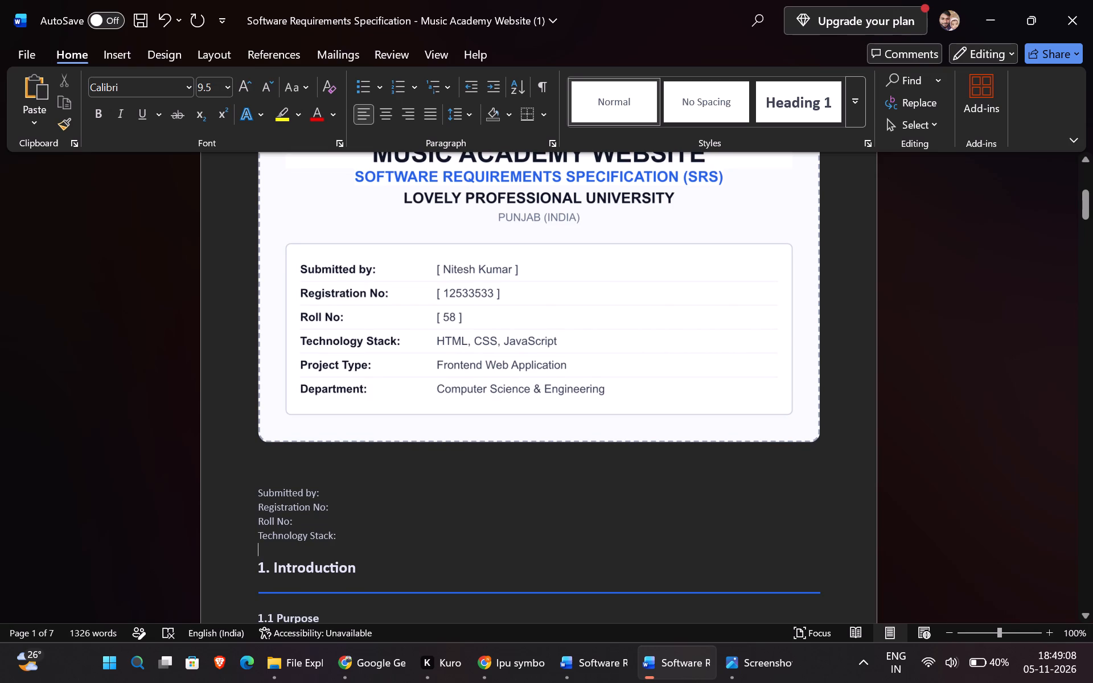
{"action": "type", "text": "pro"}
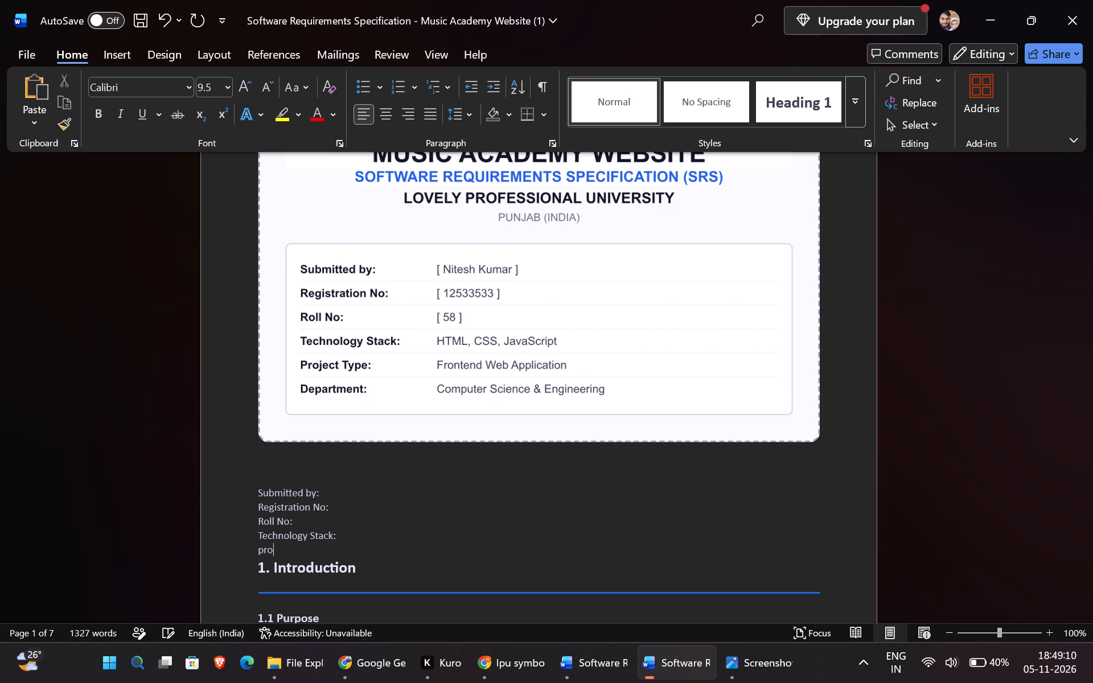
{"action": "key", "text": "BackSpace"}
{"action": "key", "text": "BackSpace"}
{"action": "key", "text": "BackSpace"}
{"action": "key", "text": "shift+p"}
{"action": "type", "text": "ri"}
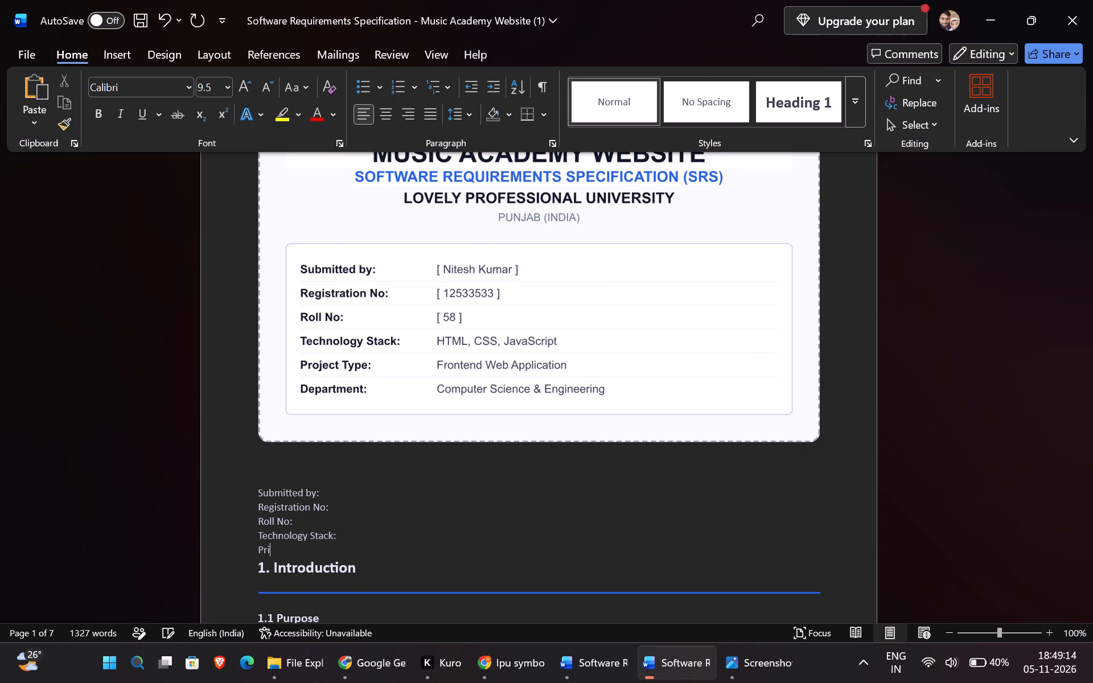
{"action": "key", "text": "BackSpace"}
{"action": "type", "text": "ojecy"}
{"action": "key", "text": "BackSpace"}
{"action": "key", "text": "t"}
Complete the unfinished Project line as the label Project Type: and start a new line below it.
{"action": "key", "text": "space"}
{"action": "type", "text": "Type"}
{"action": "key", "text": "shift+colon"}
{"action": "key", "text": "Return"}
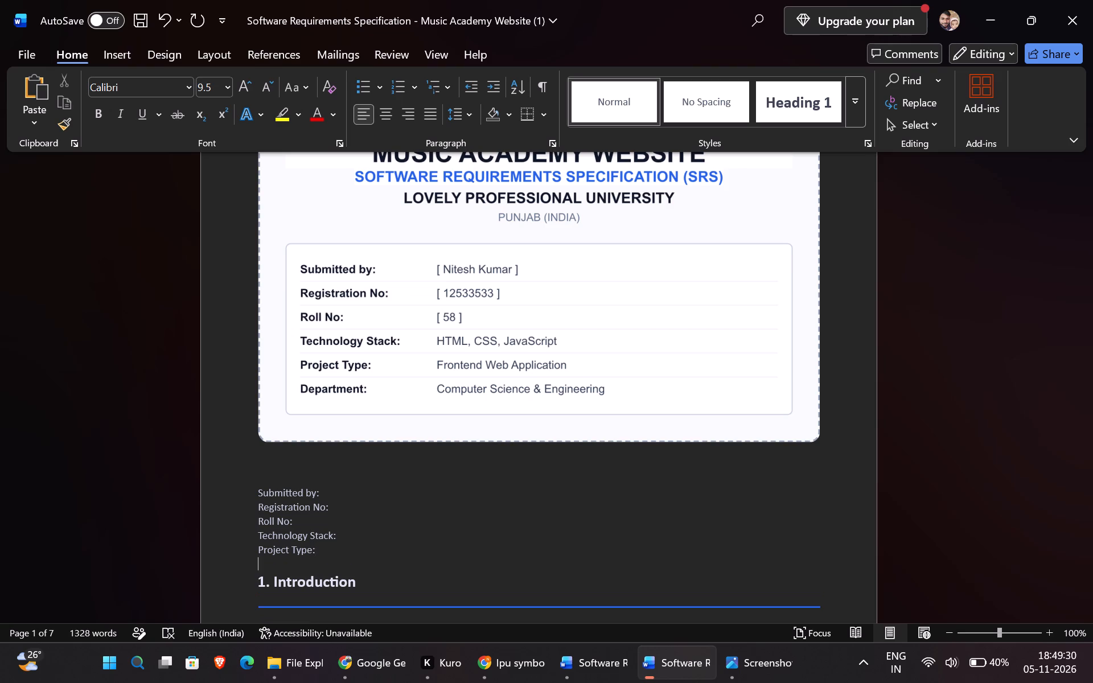
Add the label Department: below Project Type:, followed by a new empty line.
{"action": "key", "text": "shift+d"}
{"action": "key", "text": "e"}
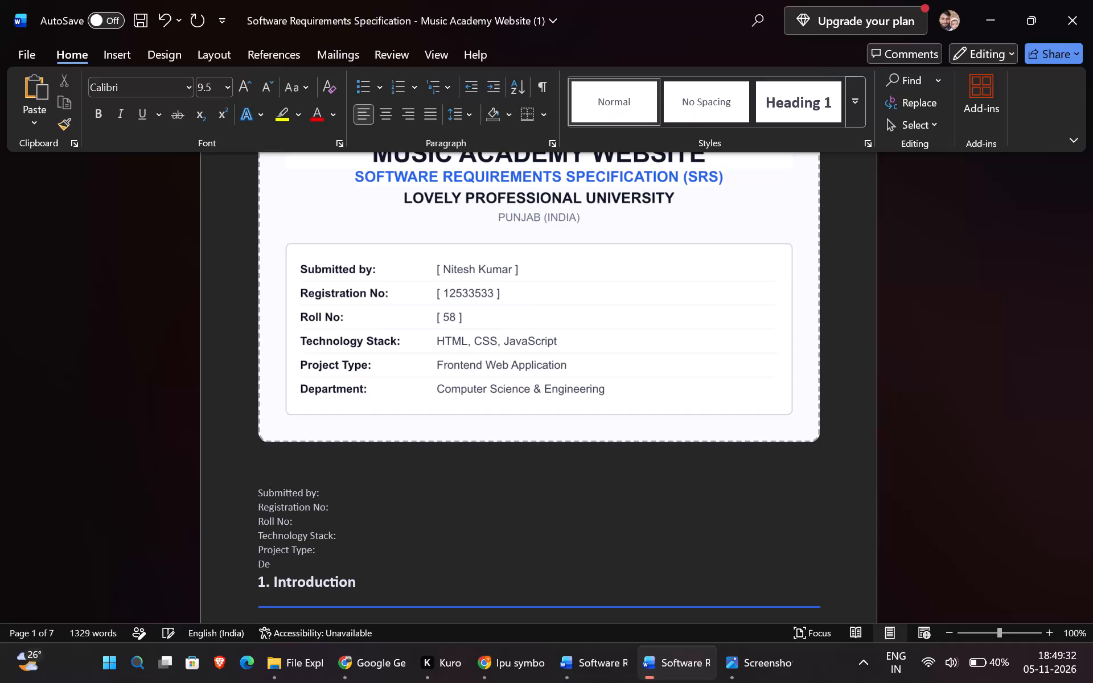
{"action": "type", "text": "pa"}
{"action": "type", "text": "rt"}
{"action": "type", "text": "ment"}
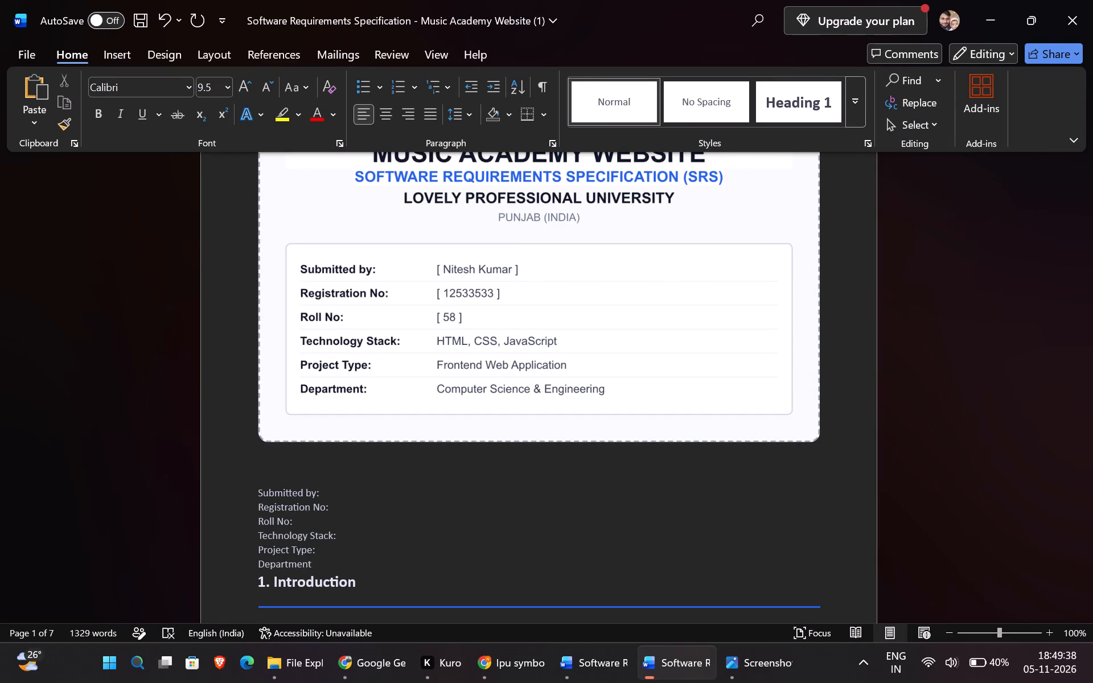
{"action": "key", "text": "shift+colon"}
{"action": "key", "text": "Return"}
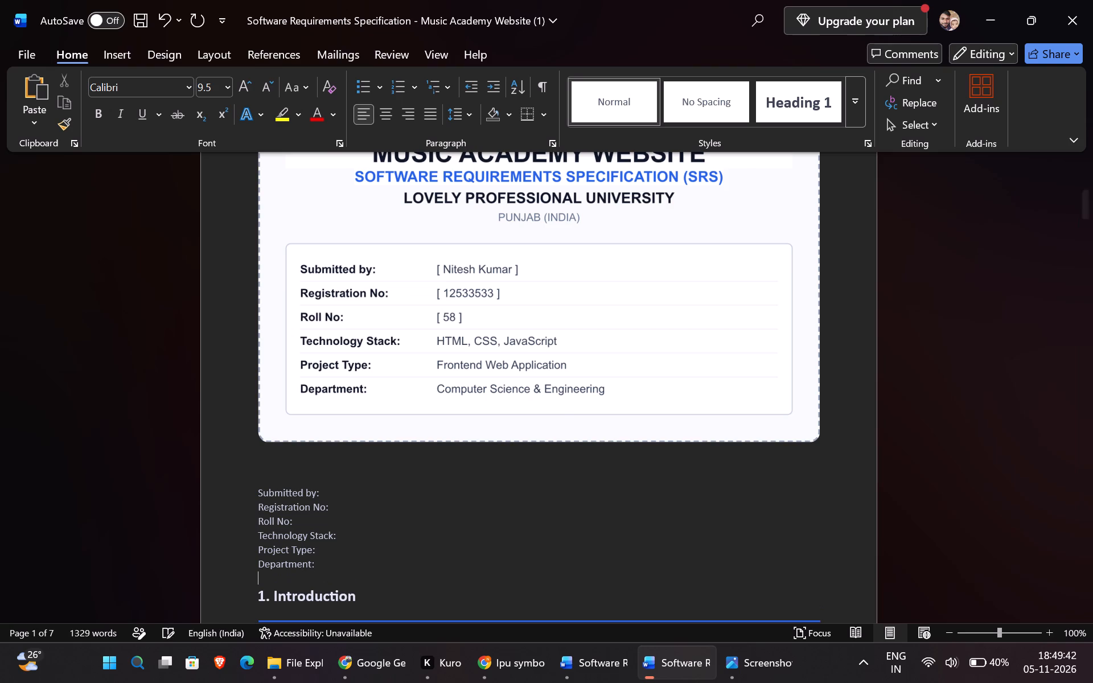
Set the font size of the six plain detail labels, from Submitted by: to Department:, to 16.
{"action": "left_click_drag", "start_coordinate": [319, 563], "coordinate": [287, 528]}
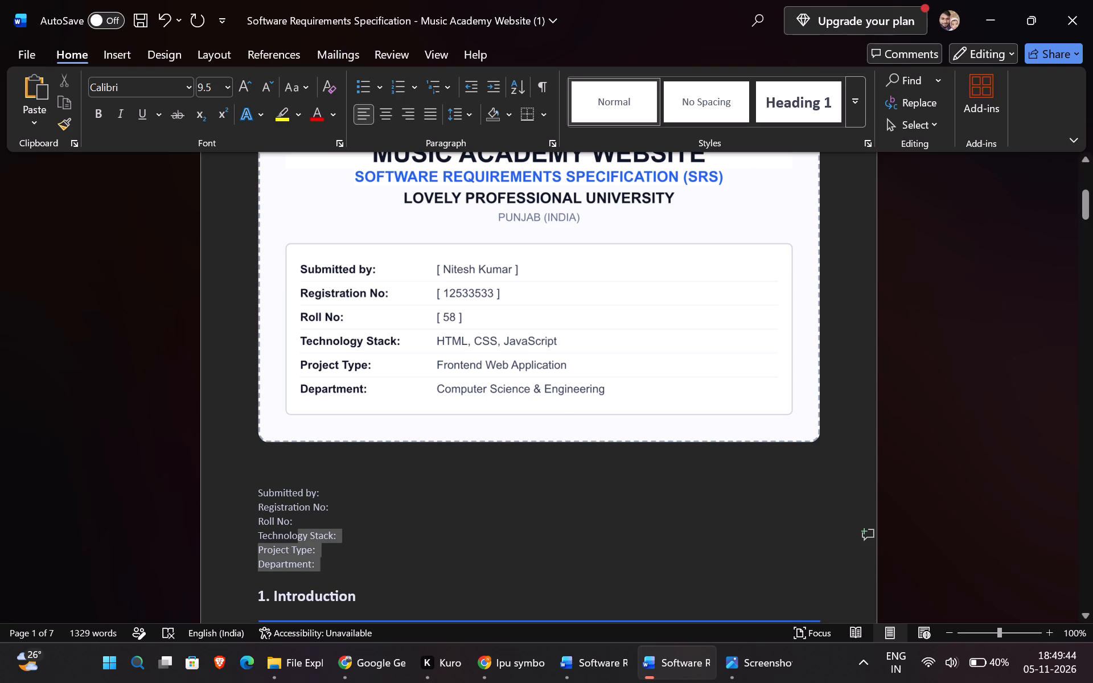
{"action": "left_click_drag", "start_coordinate": [287, 528], "coordinate": [248, 495]}
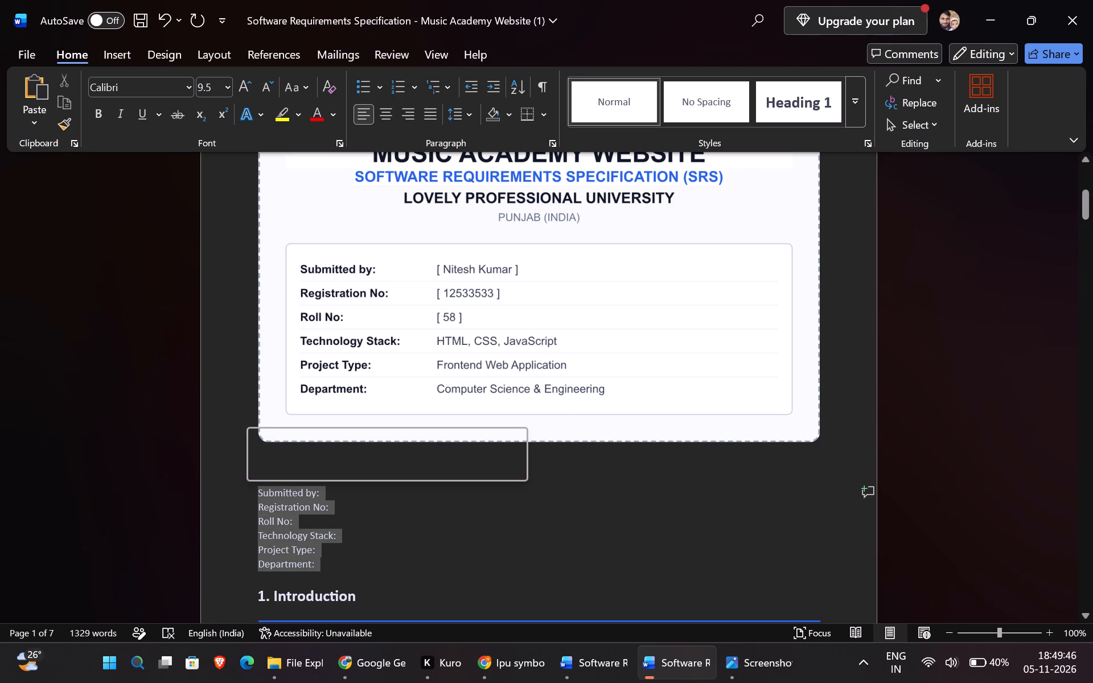
{"action": "left_click", "coordinate": [228, 89]}
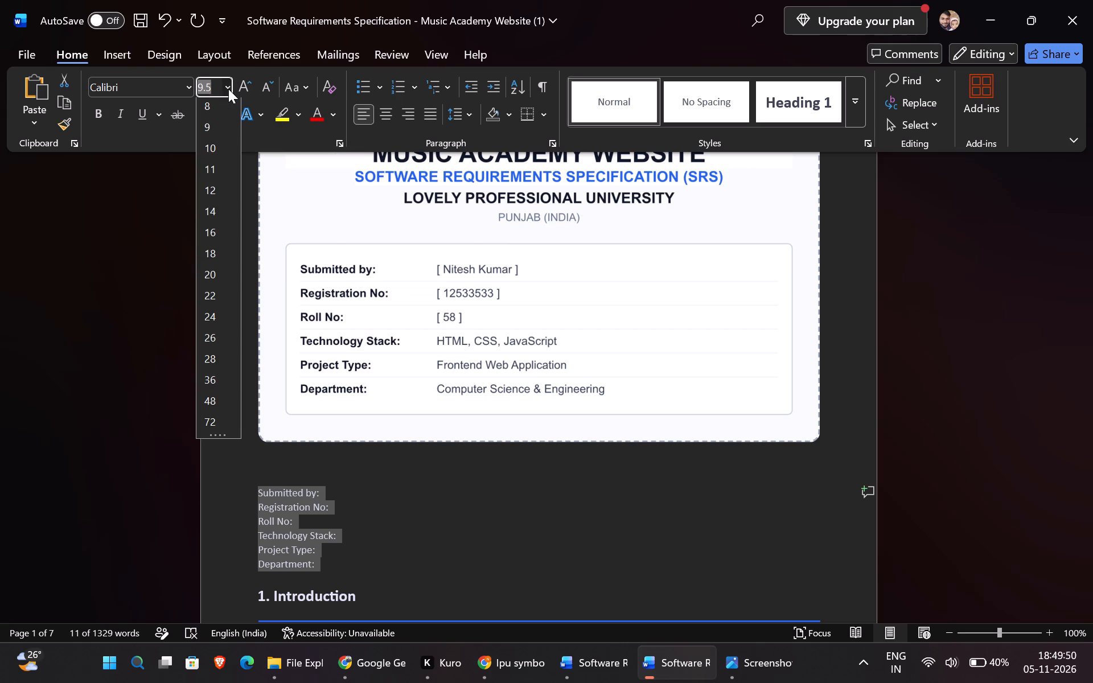
{"action": "left_click", "coordinate": [216, 241]}
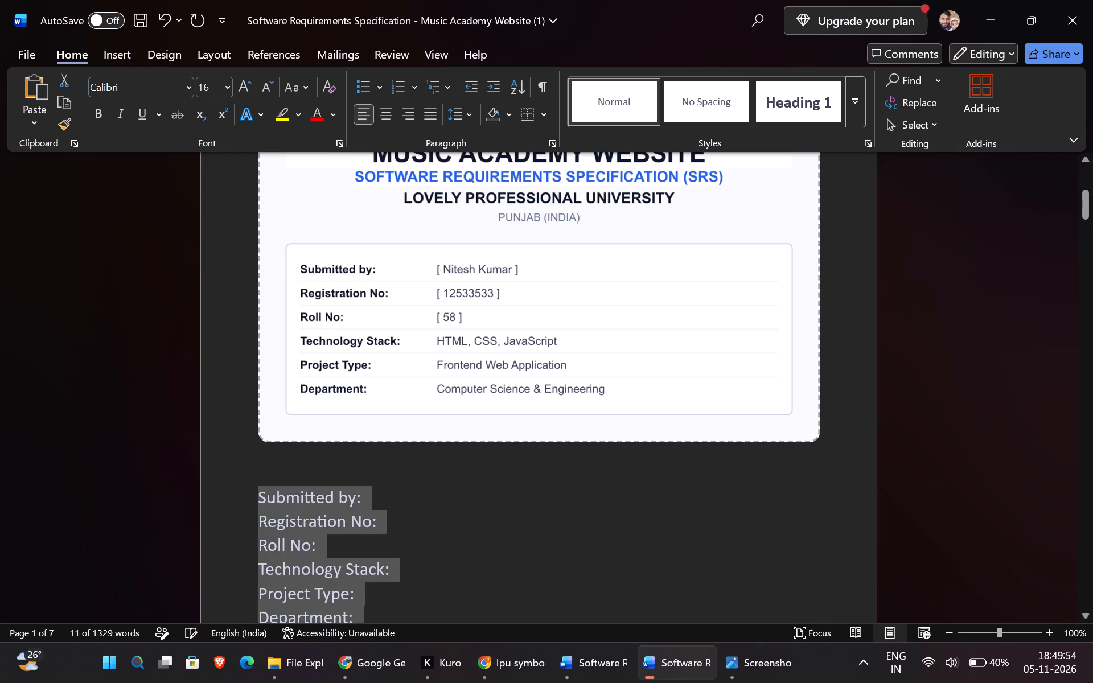
{"action": "left_click", "coordinate": [419, 470]}
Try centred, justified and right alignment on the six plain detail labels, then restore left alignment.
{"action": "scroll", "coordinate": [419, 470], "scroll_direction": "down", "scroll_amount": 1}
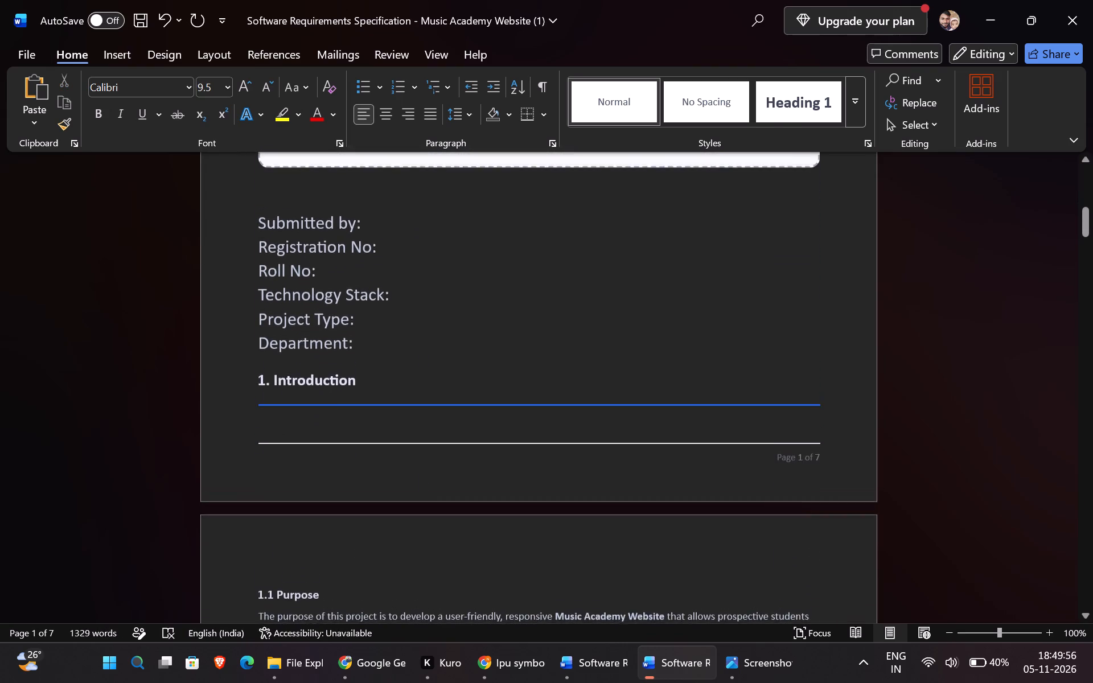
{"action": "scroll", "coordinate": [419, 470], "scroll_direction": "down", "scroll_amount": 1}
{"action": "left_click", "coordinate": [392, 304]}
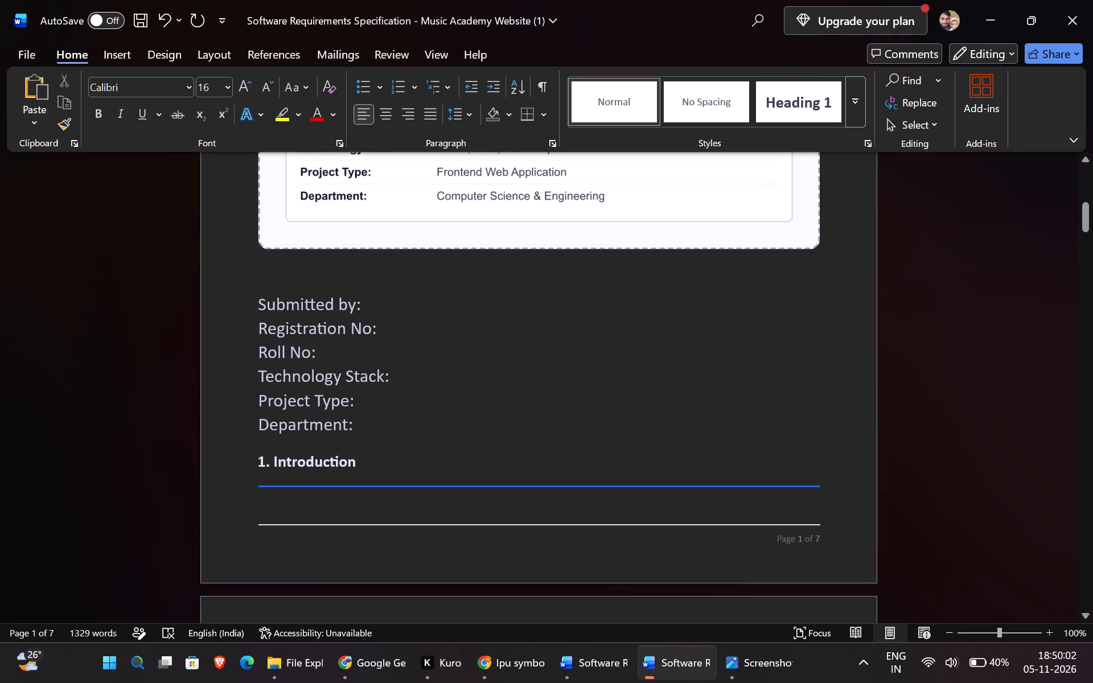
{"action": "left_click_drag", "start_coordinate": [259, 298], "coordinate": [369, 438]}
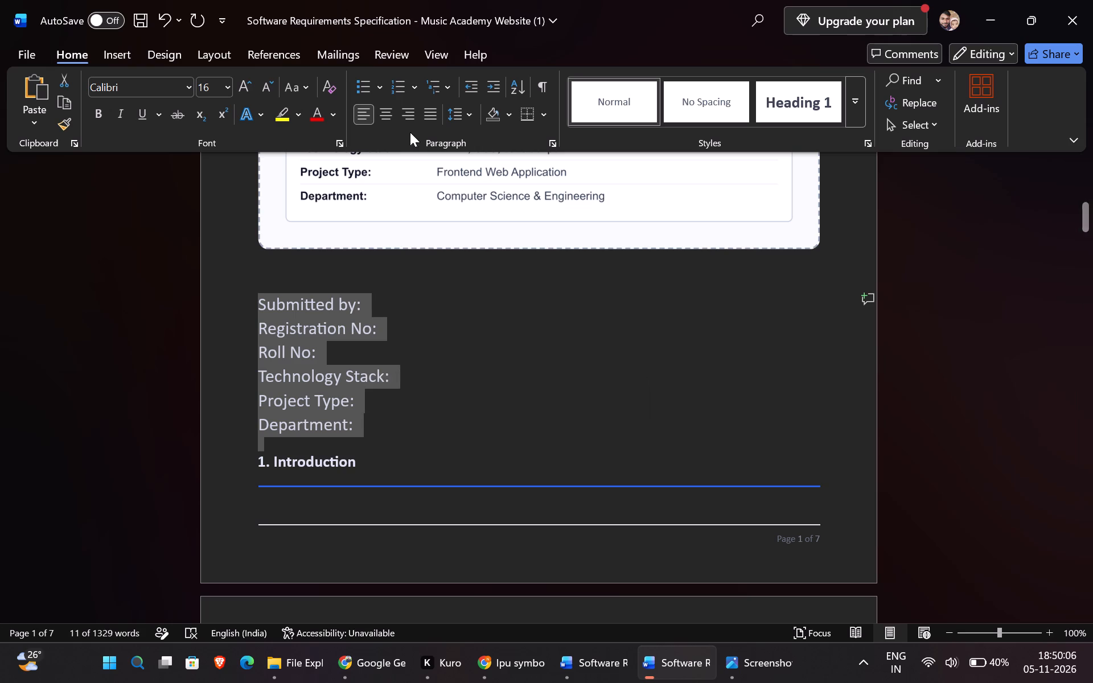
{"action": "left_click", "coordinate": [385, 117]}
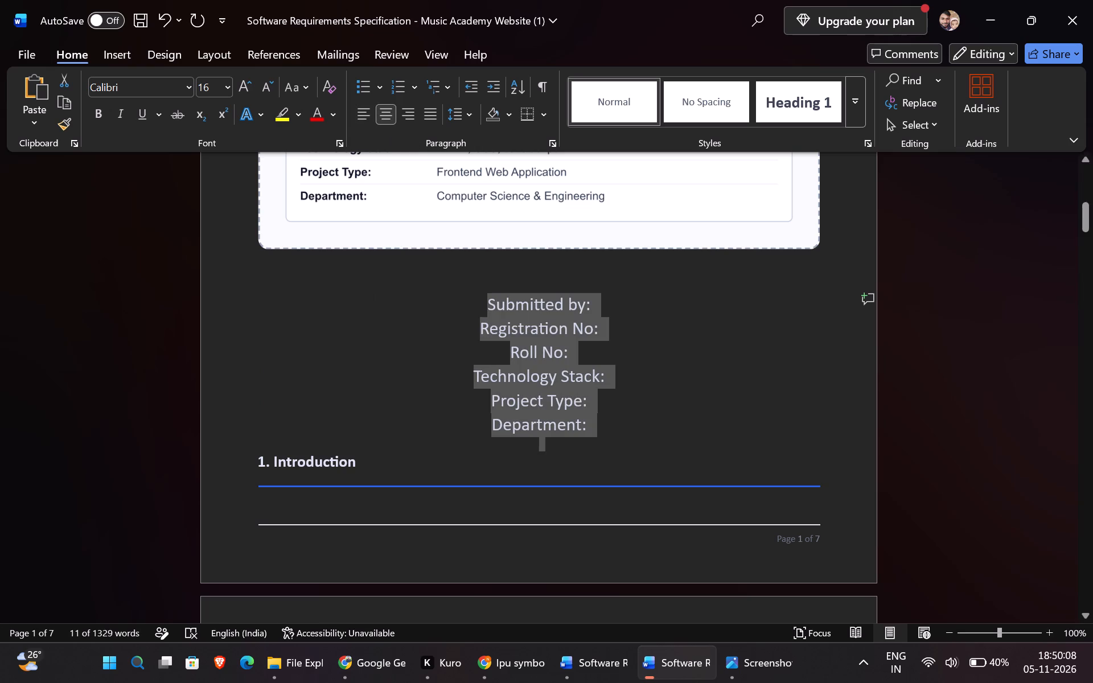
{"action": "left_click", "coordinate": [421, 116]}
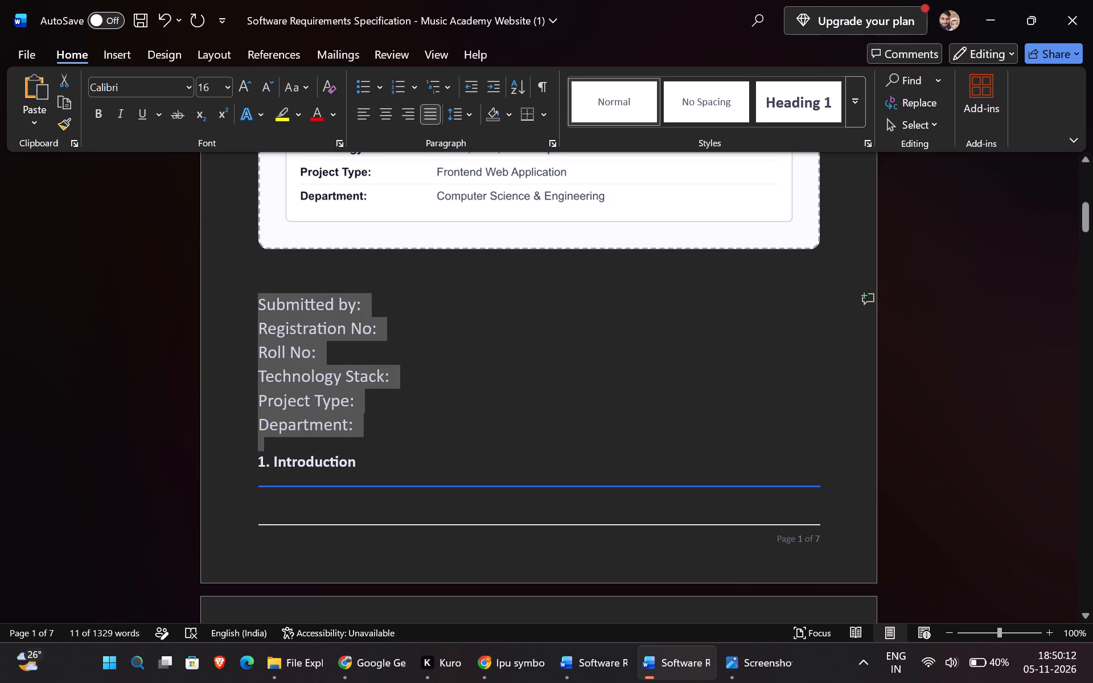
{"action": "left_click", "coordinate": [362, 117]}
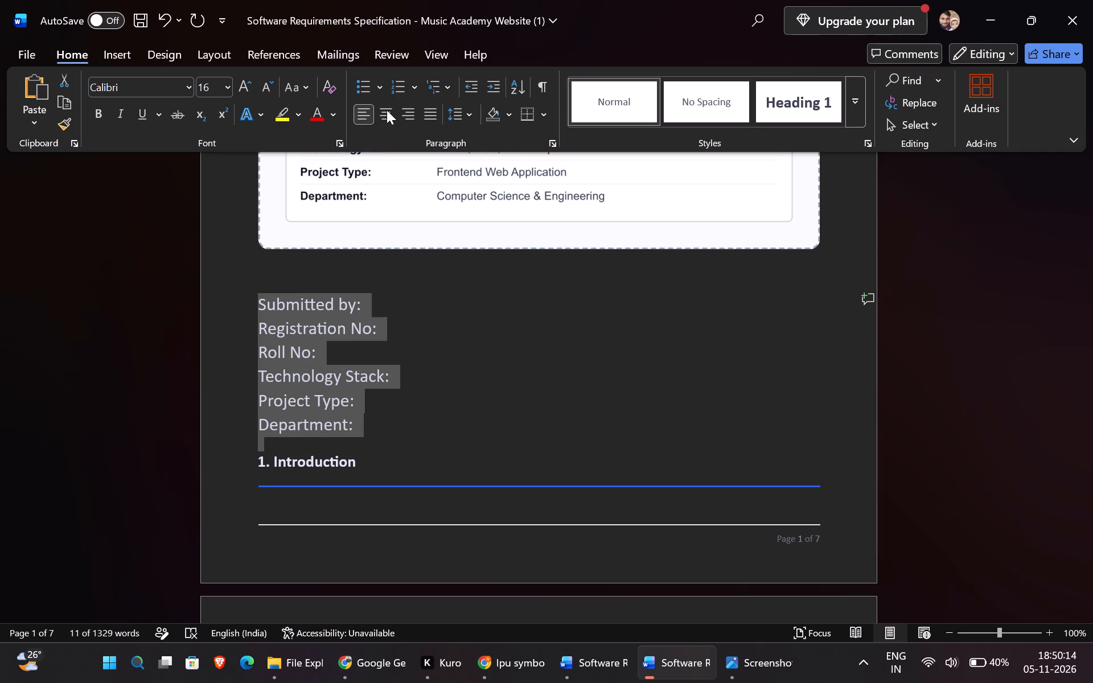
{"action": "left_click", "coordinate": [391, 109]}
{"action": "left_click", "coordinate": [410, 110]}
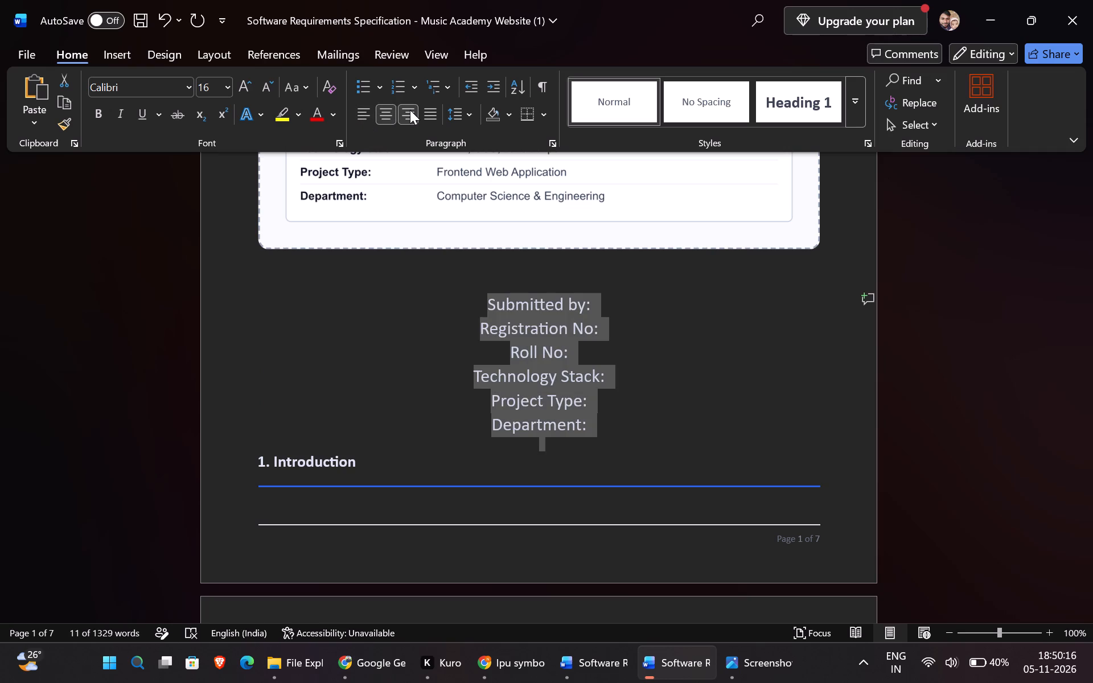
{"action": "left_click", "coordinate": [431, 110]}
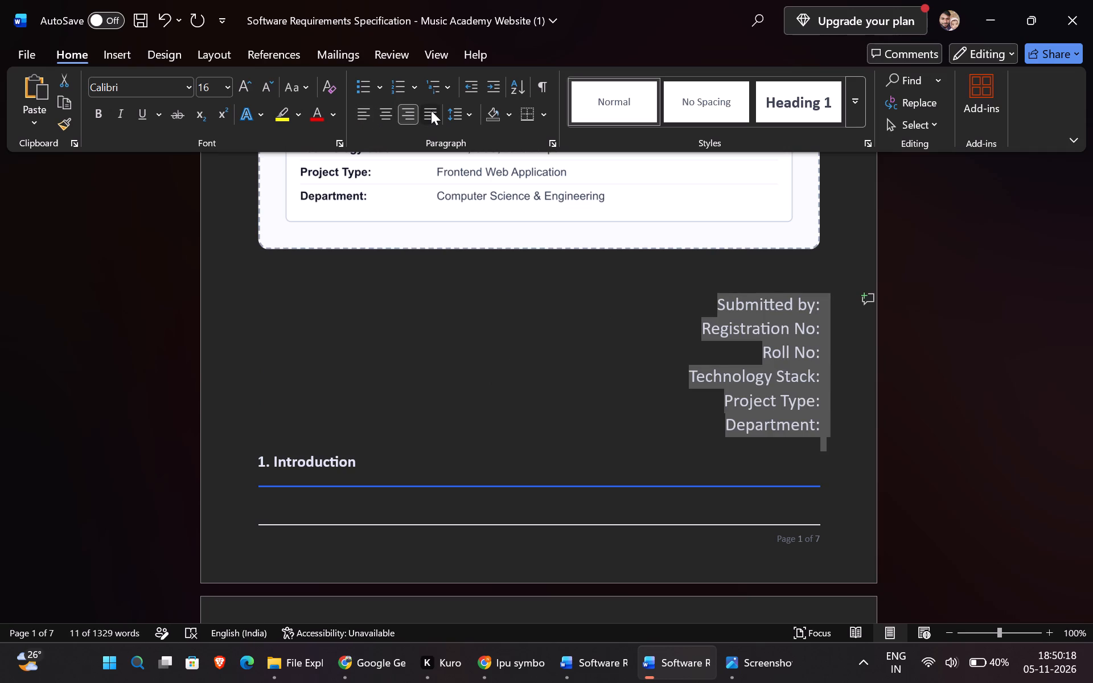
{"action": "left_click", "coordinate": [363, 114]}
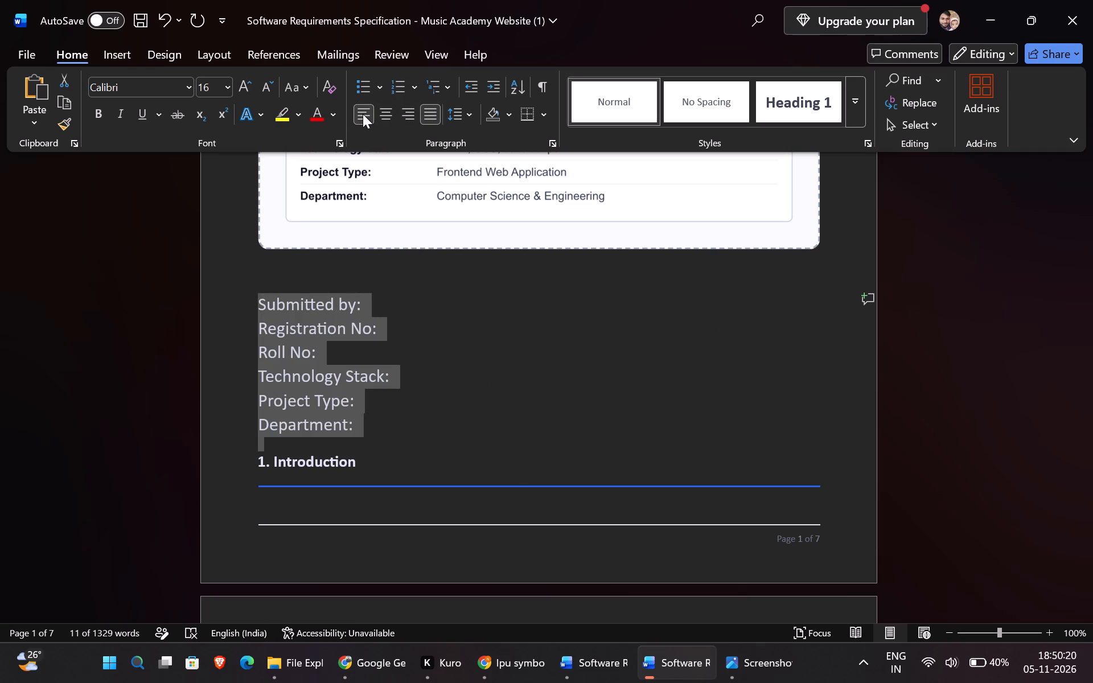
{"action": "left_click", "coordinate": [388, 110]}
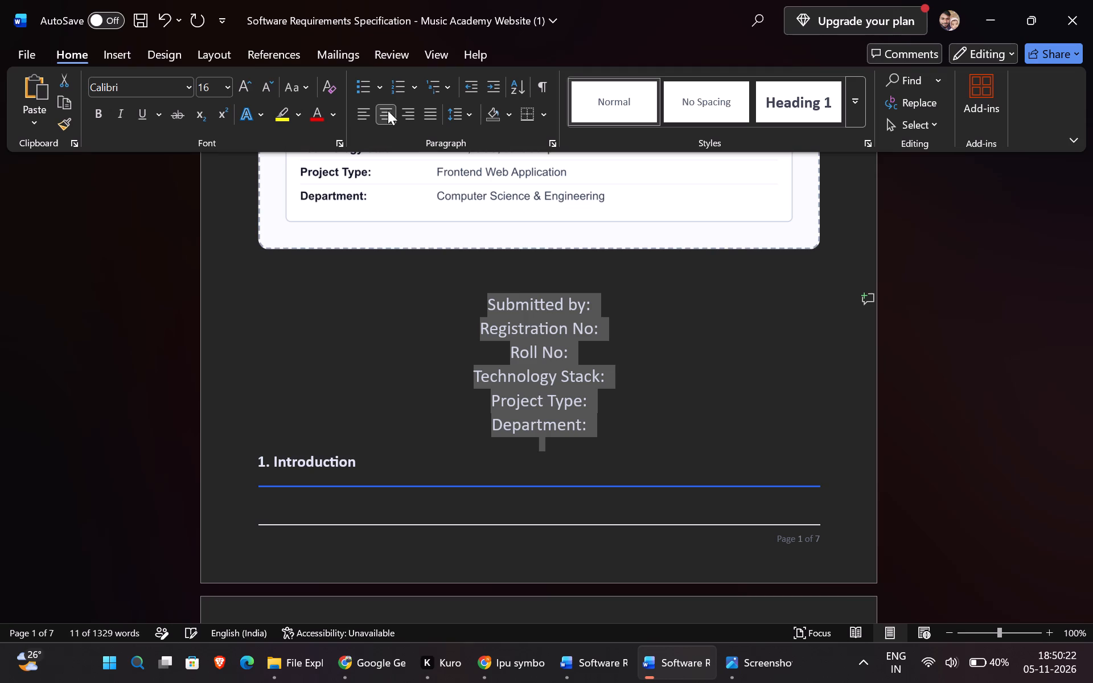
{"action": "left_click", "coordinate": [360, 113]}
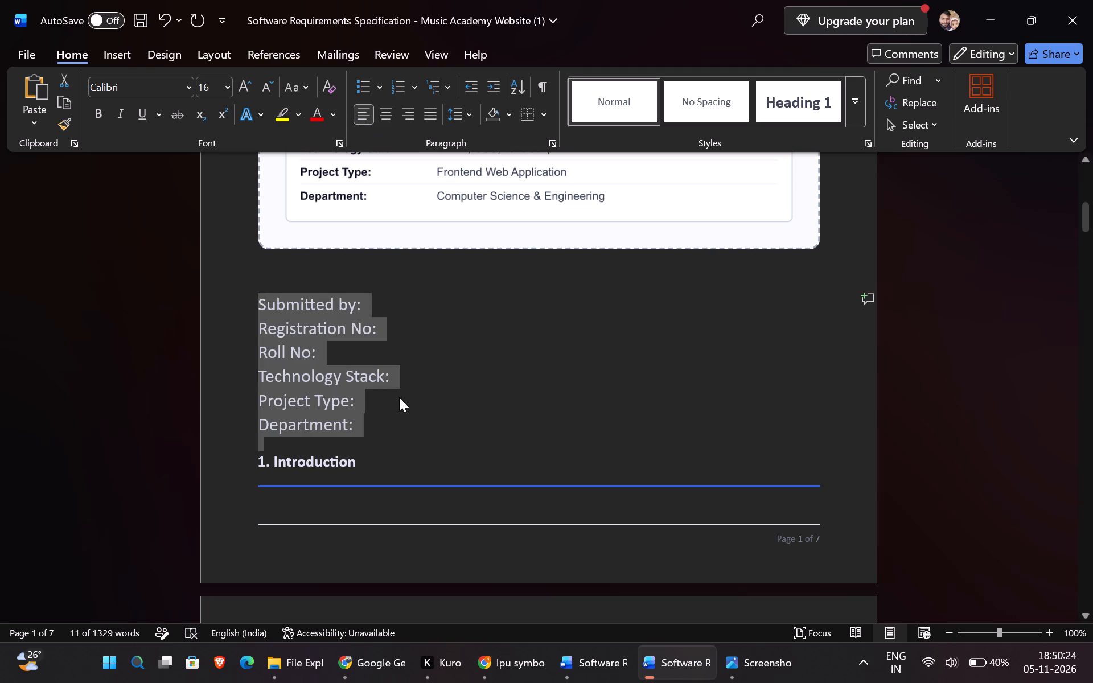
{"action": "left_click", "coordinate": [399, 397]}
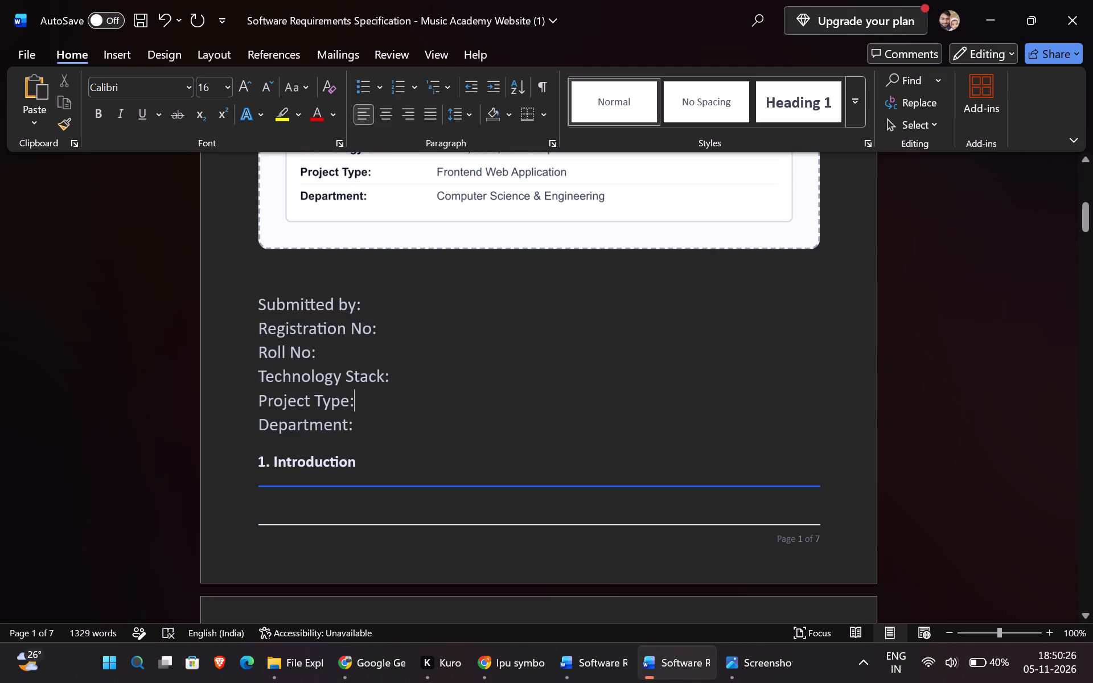
Indent the plain Submitted by: label with leading spaces so it starts nearer the middle of the page.
{"action": "left_click", "coordinate": [253, 302]}
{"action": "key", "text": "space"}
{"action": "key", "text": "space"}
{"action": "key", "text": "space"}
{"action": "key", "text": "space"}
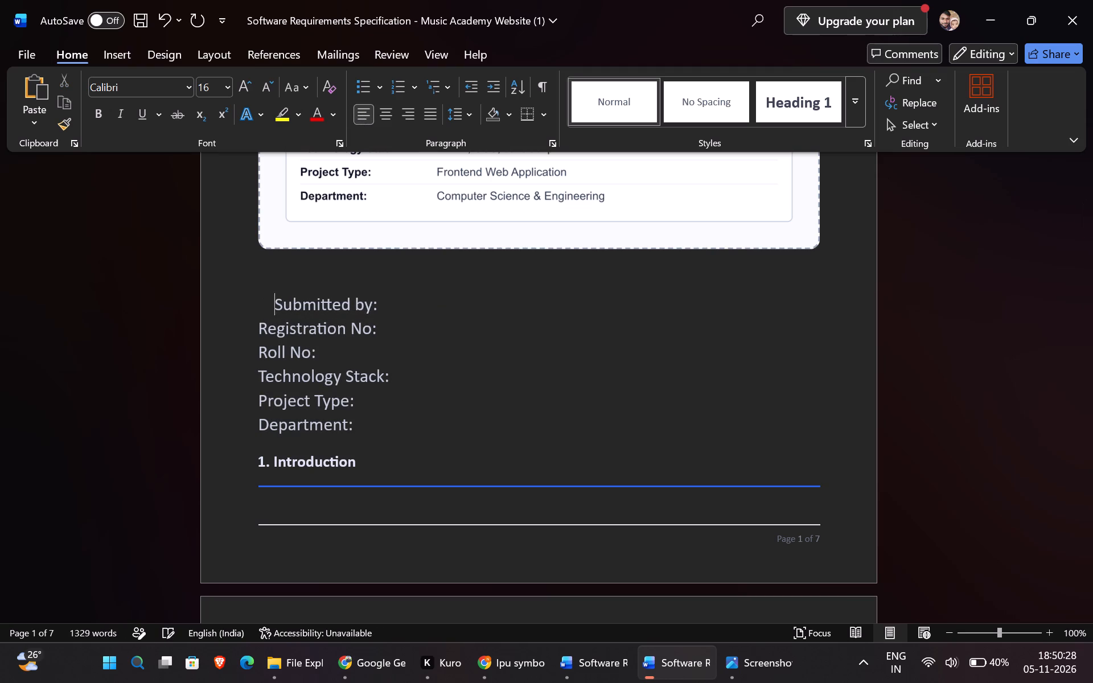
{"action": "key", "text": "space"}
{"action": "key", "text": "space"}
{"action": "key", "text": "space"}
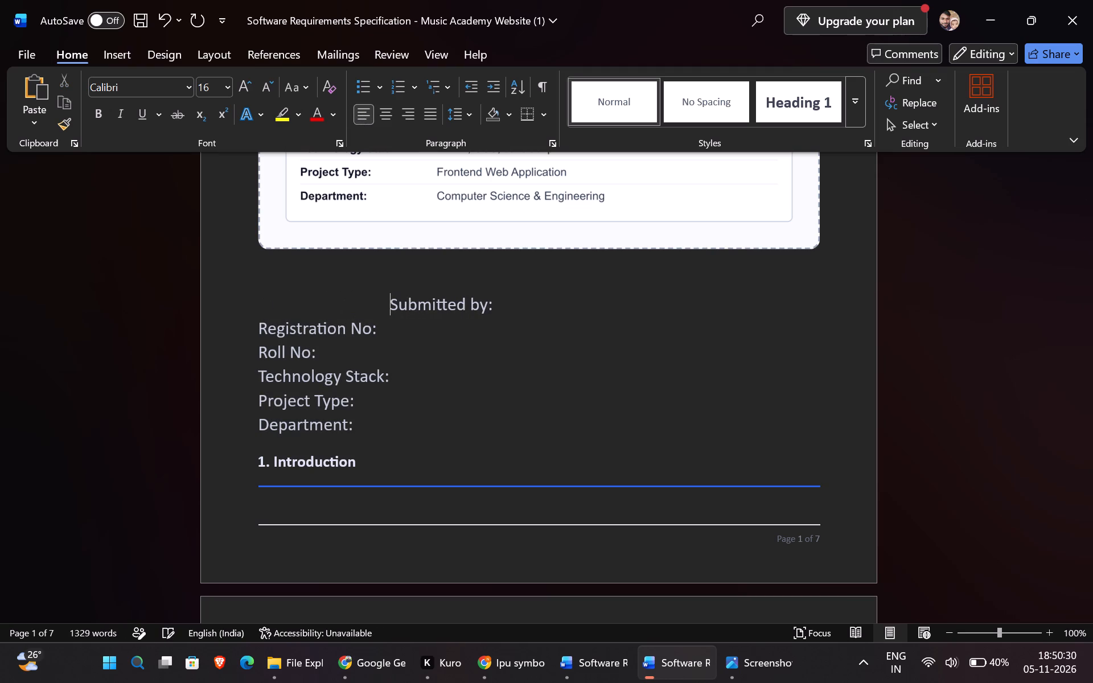
Indent the Registration No: label with leading spaces so it lines up under Submitted by:.
{"action": "left_click", "coordinate": [254, 323]}
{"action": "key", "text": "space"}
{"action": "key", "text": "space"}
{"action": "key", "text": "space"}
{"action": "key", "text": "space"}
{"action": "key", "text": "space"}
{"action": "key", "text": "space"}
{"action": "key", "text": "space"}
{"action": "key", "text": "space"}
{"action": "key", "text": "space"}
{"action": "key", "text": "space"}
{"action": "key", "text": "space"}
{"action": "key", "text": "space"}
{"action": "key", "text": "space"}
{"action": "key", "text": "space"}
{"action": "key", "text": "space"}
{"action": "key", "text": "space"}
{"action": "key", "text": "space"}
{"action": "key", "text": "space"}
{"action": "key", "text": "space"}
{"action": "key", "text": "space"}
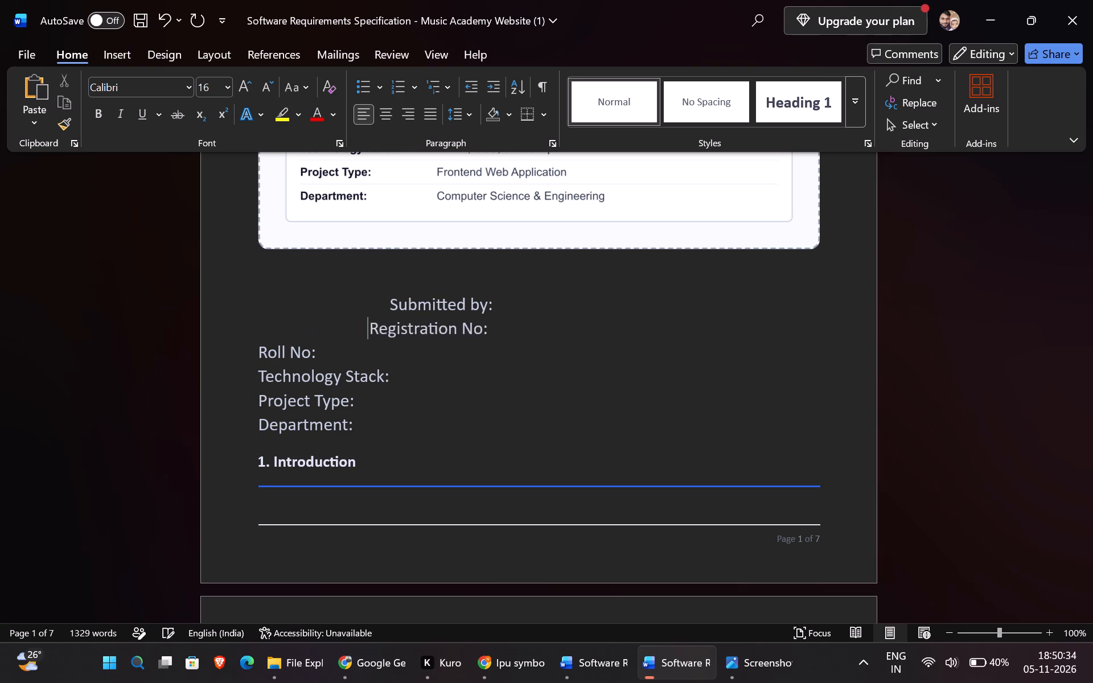
{"action": "key", "text": "BackSpace"}
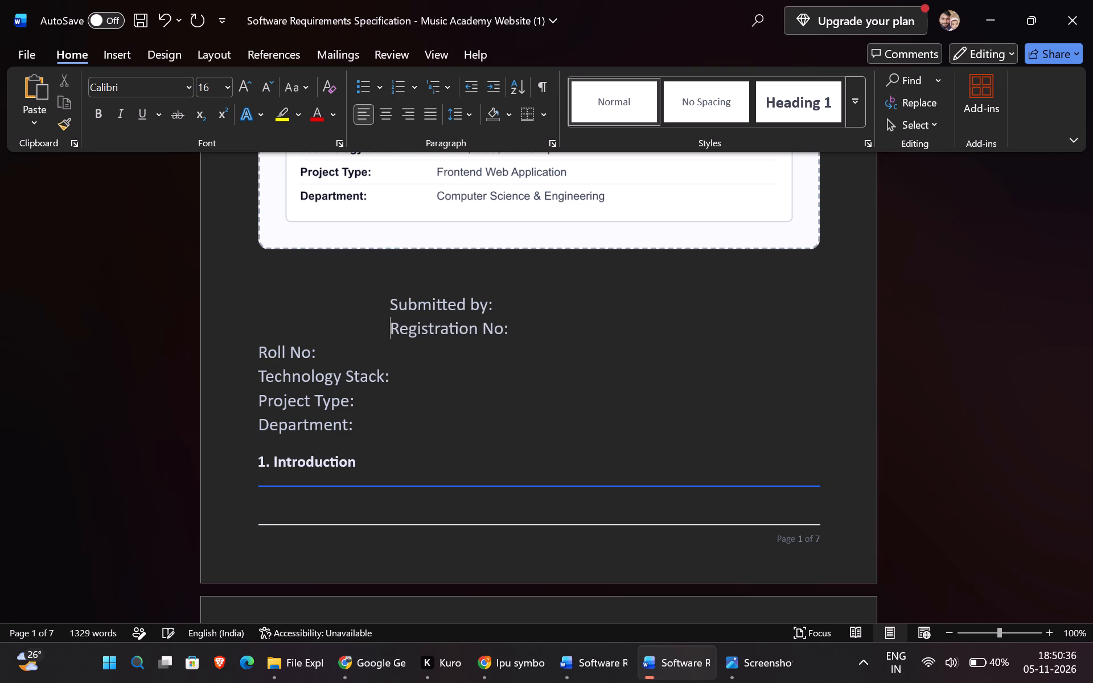
Indent the Roll No: label with leading spaces so it lines up under Registration No:.
{"action": "left_click", "coordinate": [262, 353]}
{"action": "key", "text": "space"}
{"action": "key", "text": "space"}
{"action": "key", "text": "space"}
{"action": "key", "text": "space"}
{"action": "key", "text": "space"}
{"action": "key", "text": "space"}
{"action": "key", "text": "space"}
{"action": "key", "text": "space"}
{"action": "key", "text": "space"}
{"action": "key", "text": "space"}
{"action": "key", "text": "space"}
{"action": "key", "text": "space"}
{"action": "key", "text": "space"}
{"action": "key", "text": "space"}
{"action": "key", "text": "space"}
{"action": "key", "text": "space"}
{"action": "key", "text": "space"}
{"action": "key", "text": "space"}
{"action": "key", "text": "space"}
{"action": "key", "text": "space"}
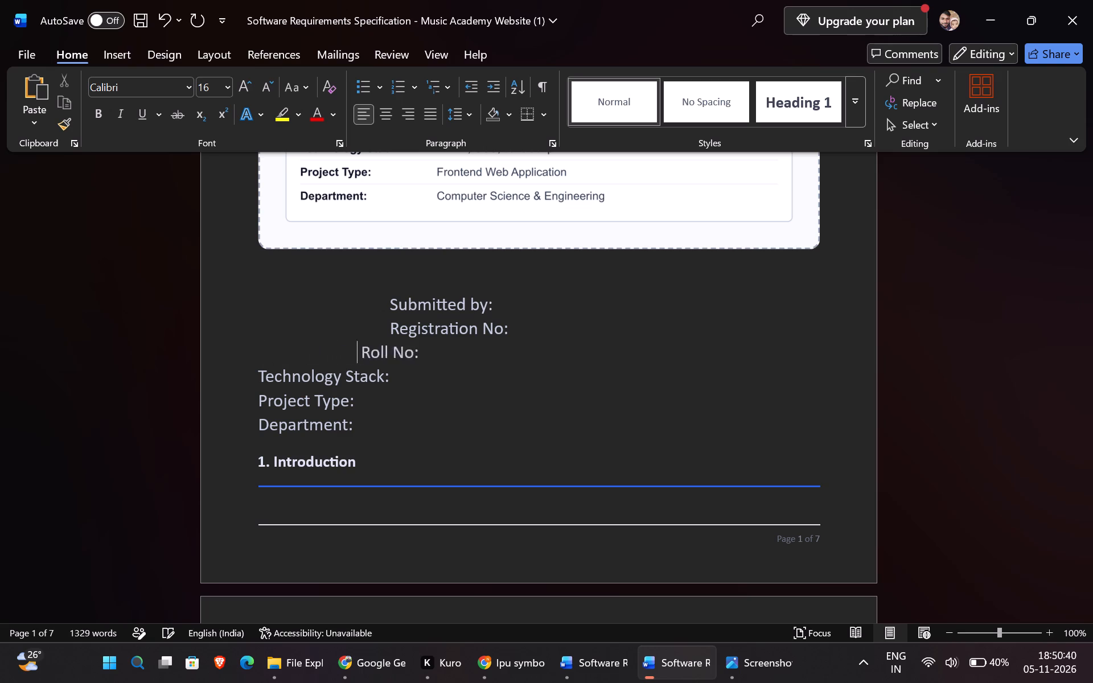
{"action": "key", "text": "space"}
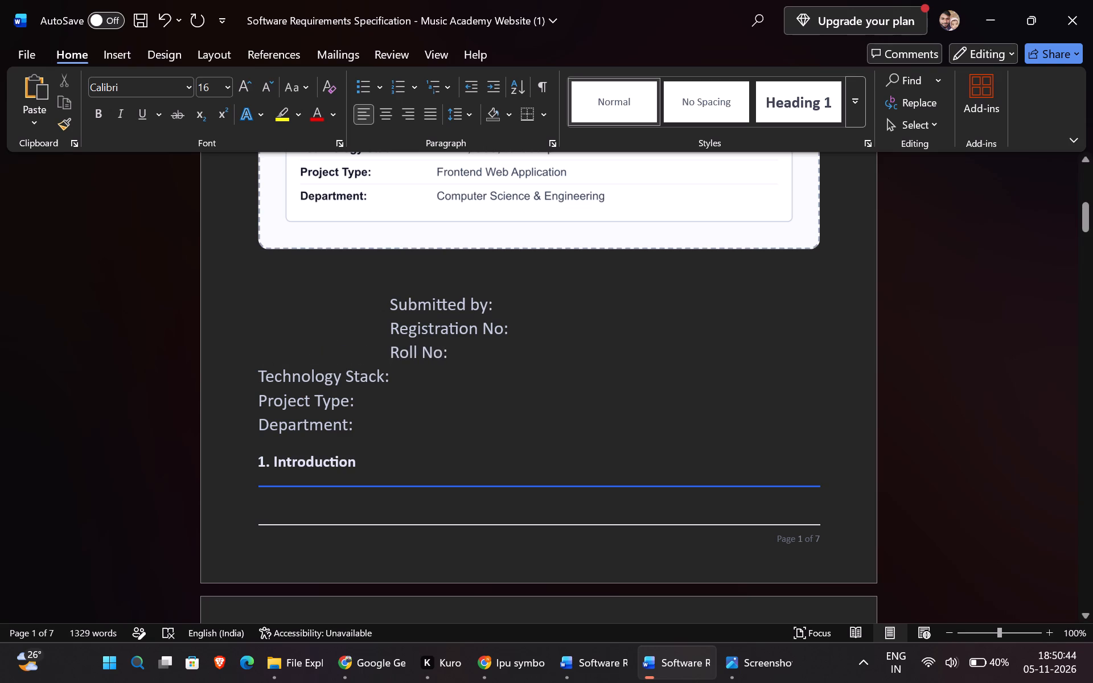
Indent the Technology Stack: label with leading spaces, trimming the excess so it lines up under Roll No:.
{"action": "left_click", "coordinate": [261, 381]}
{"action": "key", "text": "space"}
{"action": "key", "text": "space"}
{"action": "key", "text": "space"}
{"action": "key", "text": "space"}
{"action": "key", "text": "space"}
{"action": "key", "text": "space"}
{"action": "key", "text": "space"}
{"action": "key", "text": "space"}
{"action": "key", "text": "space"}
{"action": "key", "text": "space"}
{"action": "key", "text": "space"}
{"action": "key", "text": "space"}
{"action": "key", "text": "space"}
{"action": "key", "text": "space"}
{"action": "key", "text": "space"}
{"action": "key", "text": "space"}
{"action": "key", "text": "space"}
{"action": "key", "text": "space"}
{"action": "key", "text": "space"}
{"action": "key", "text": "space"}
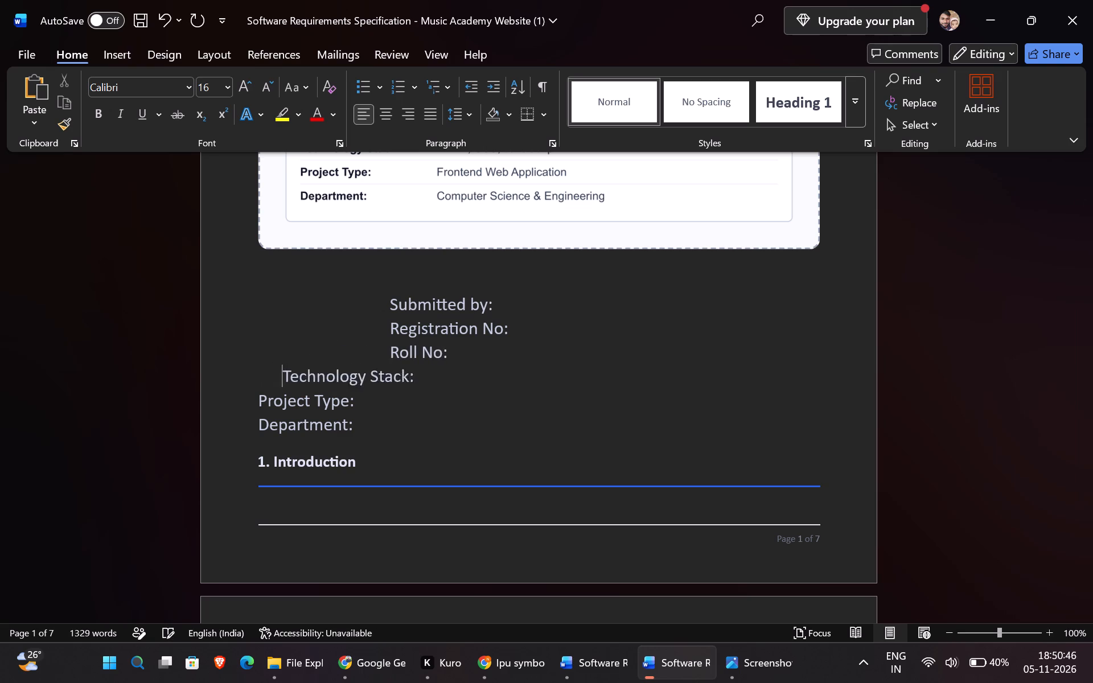
{"action": "left_click", "coordinate": [261, 381]}
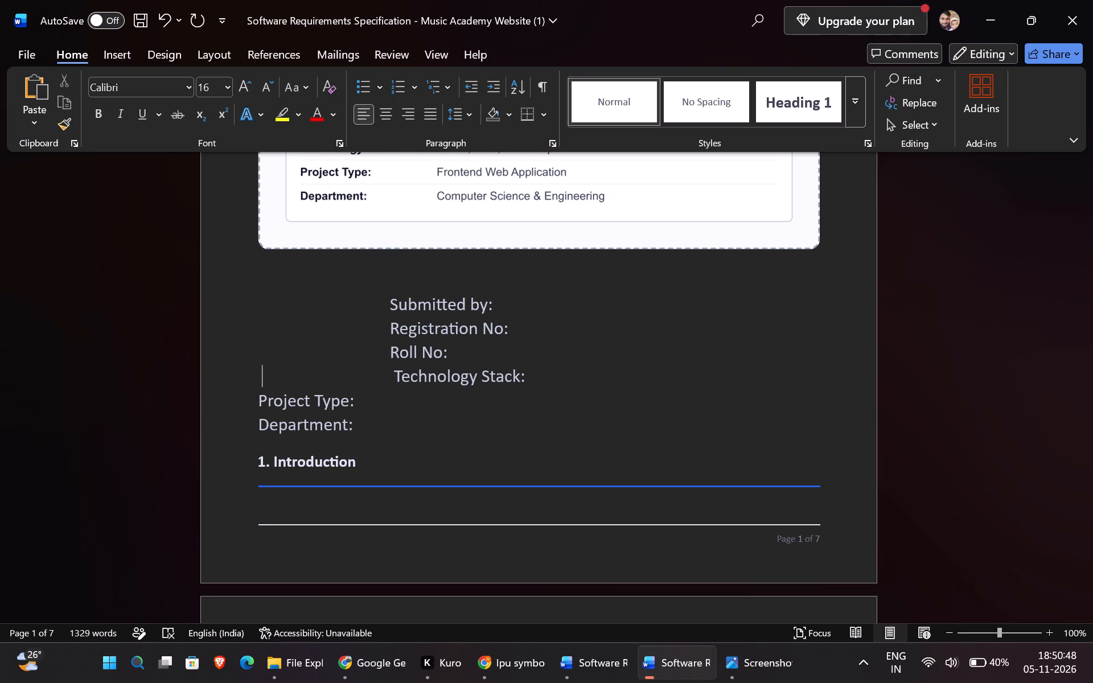
{"action": "key", "text": "BackSpace"}
Indent the Project Type: label with leading spaces so it lines up under Technology Stack:.
{"action": "left_click", "coordinate": [260, 401]}
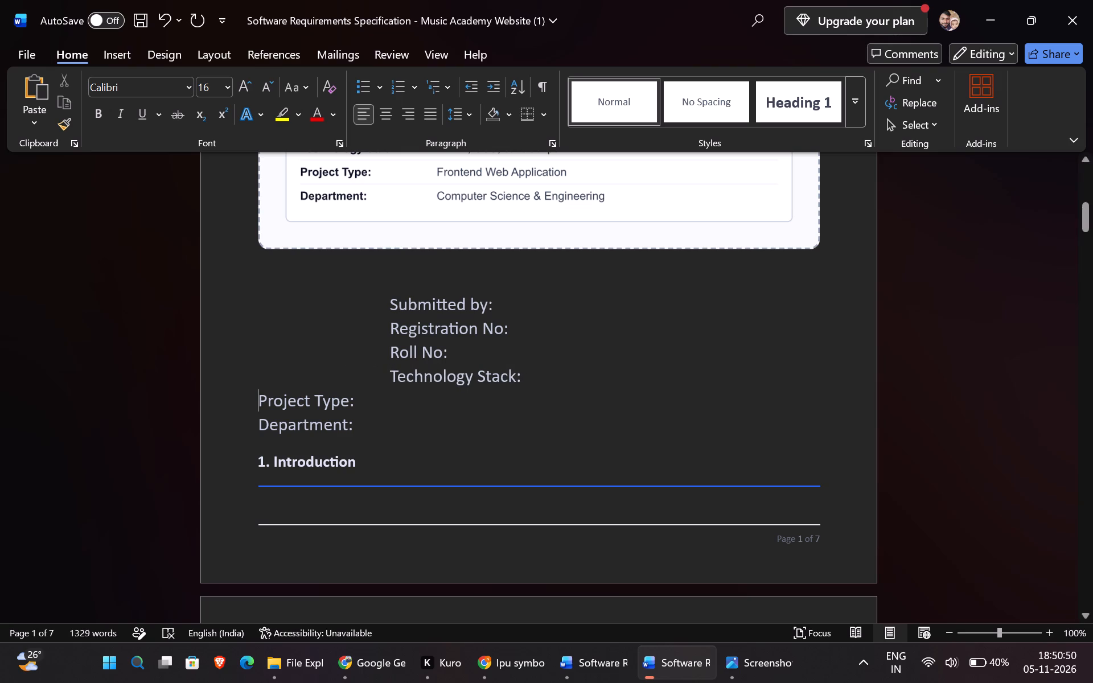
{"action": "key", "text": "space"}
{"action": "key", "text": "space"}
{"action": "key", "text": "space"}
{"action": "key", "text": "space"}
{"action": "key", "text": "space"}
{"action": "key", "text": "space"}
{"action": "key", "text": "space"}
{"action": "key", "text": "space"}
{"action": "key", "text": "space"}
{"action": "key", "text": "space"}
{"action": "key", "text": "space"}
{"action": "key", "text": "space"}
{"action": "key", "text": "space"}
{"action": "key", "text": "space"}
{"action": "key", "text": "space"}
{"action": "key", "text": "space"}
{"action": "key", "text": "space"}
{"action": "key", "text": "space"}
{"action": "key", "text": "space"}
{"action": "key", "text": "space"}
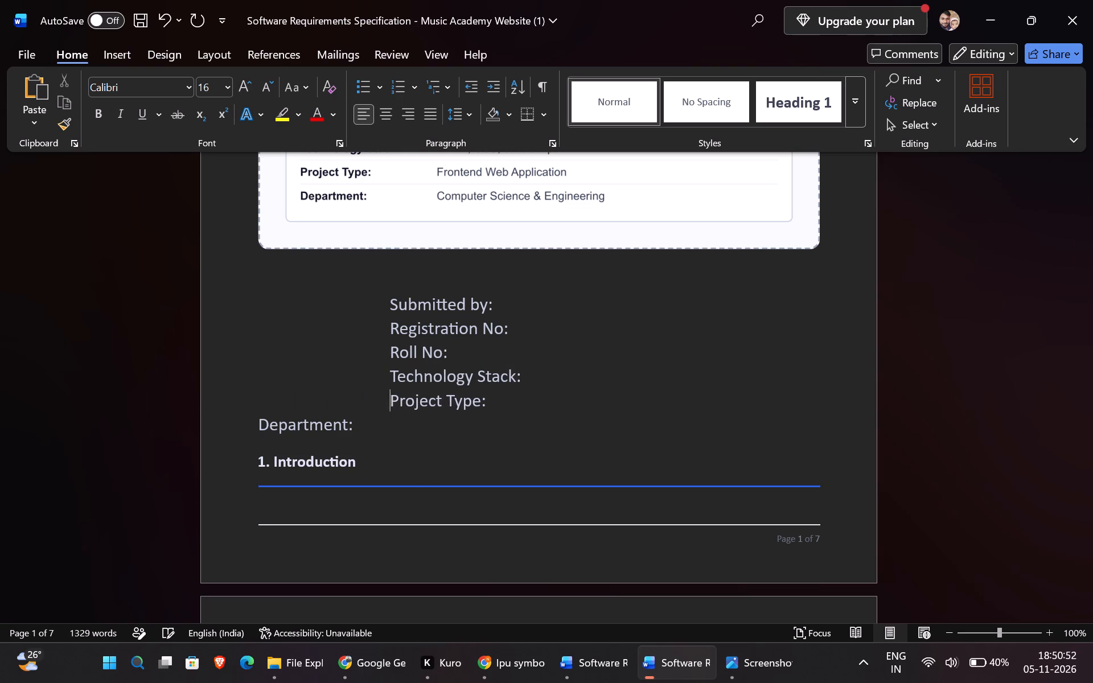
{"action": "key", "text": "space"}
{"action": "key", "text": "BackSpace"}
Indent the Department: label with leading spaces, trimming the excess so it lines up under Project Type:.
{"action": "left_click", "coordinate": [256, 425]}
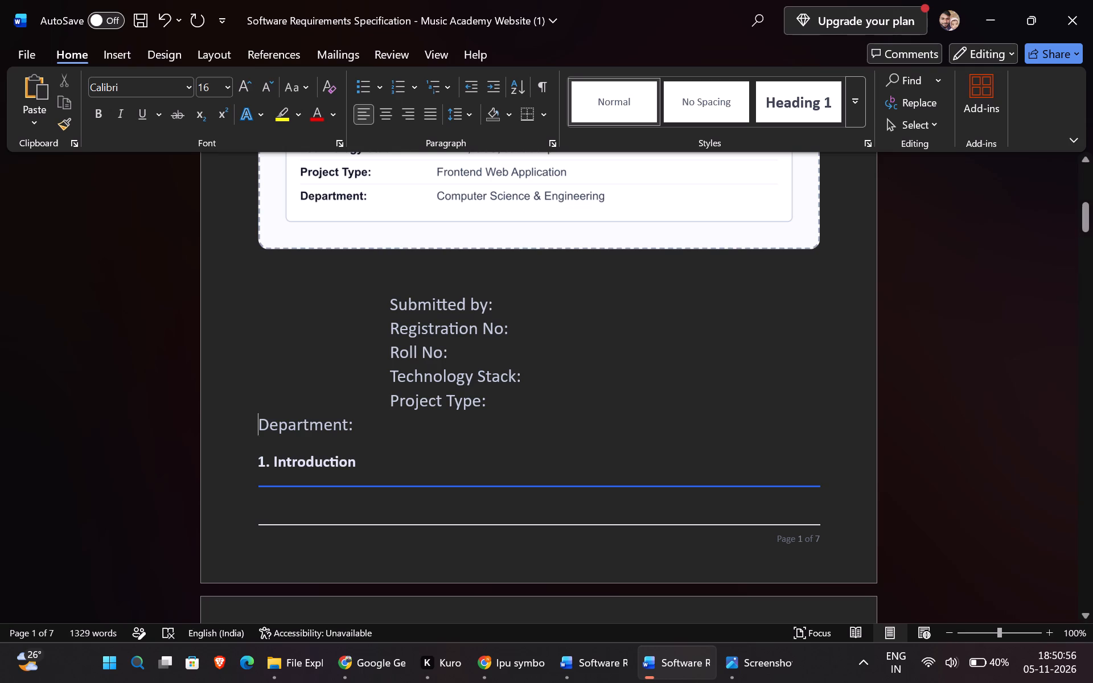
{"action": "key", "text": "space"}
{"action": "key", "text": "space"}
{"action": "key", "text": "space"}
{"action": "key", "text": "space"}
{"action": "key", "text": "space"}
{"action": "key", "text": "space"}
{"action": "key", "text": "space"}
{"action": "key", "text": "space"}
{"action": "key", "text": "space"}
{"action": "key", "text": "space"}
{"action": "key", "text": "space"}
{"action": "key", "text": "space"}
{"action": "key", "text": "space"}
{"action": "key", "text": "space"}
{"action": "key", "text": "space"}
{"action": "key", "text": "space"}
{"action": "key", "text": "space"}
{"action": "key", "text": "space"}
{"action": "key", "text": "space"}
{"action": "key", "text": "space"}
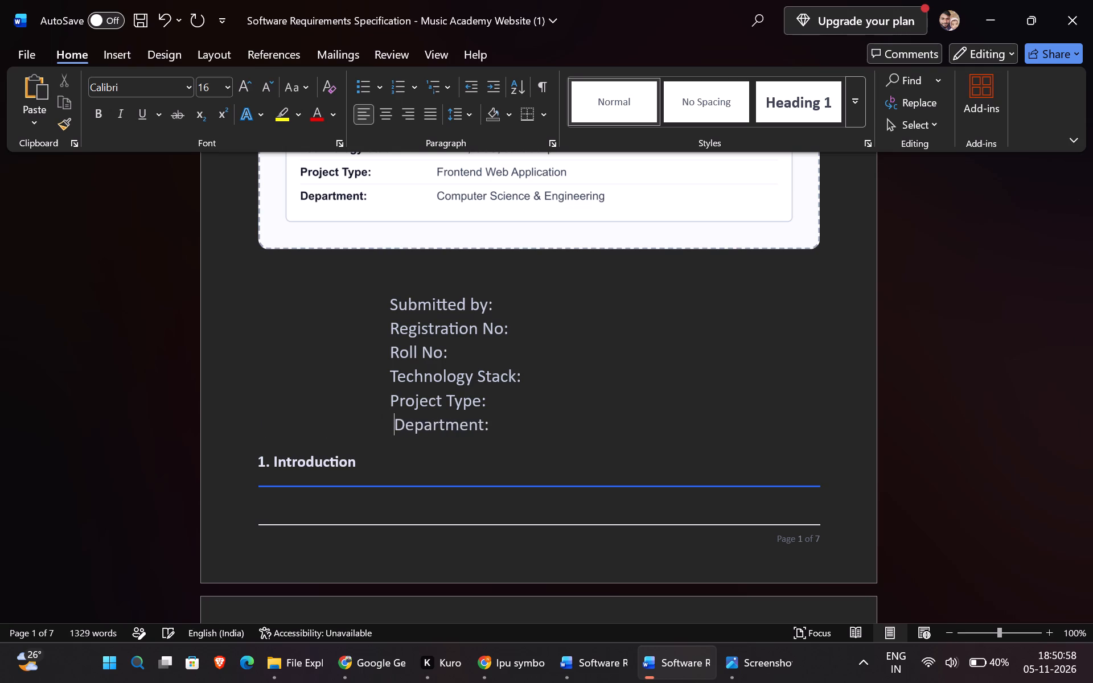
{"action": "key", "text": "BackSpace"}
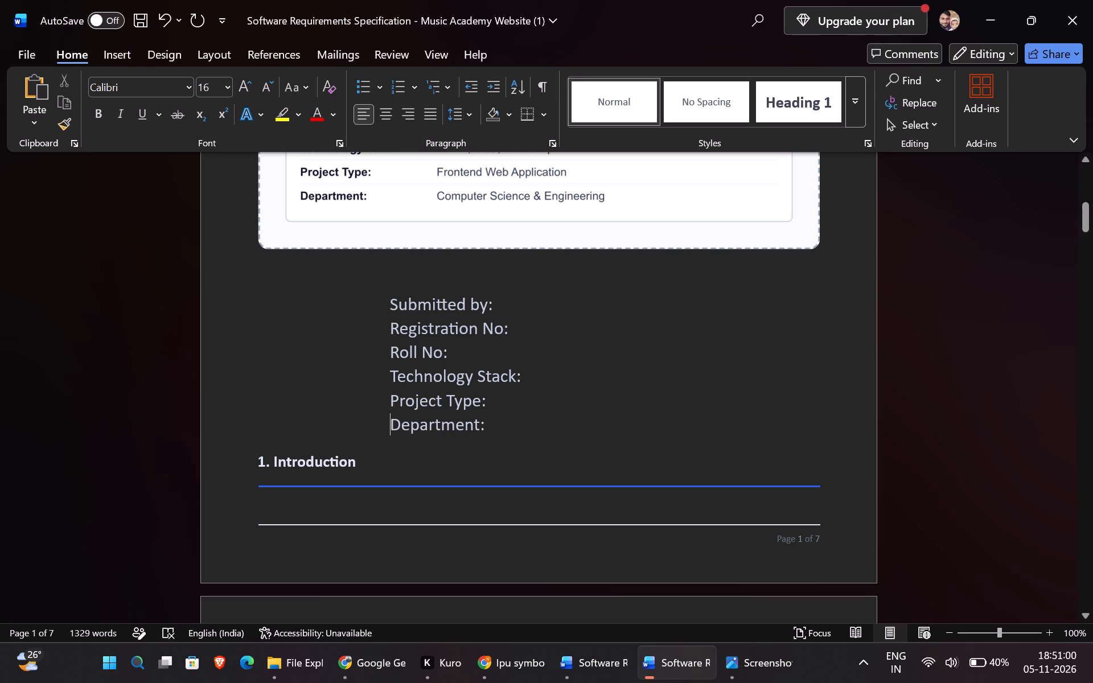
Enter the submitter's name after the Submitted by: label, separated from it by a wide gap of spaces.
{"action": "scroll", "coordinate": [384, 417], "scroll_direction": "up", "scroll_amount": 1}
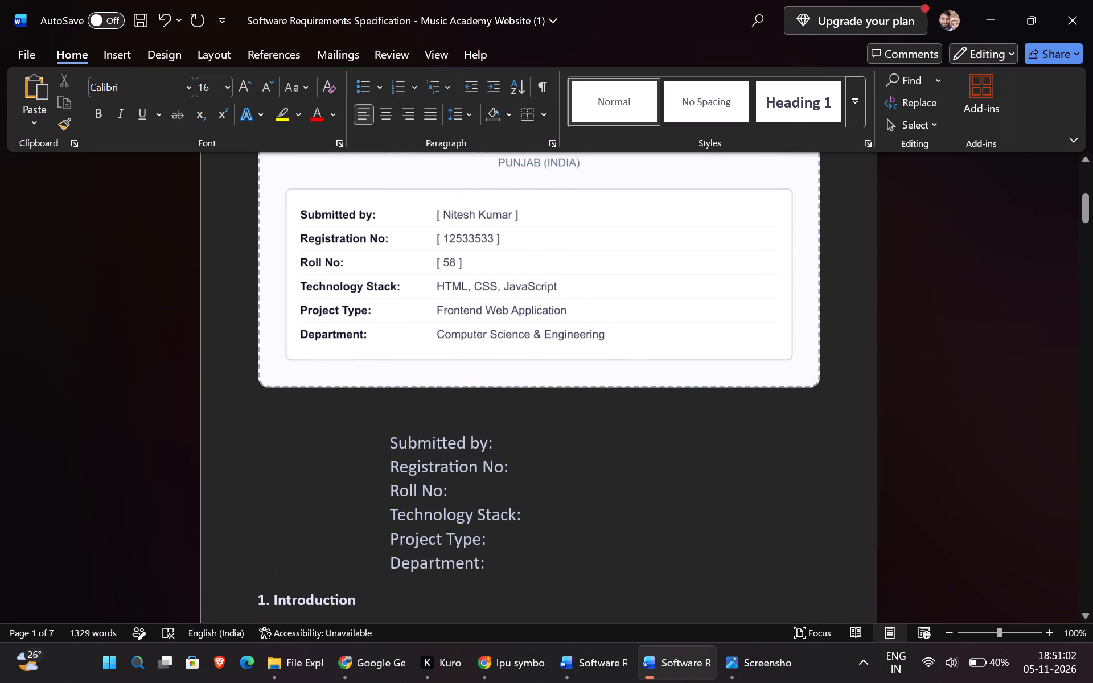
{"action": "left_click", "coordinate": [514, 445]}
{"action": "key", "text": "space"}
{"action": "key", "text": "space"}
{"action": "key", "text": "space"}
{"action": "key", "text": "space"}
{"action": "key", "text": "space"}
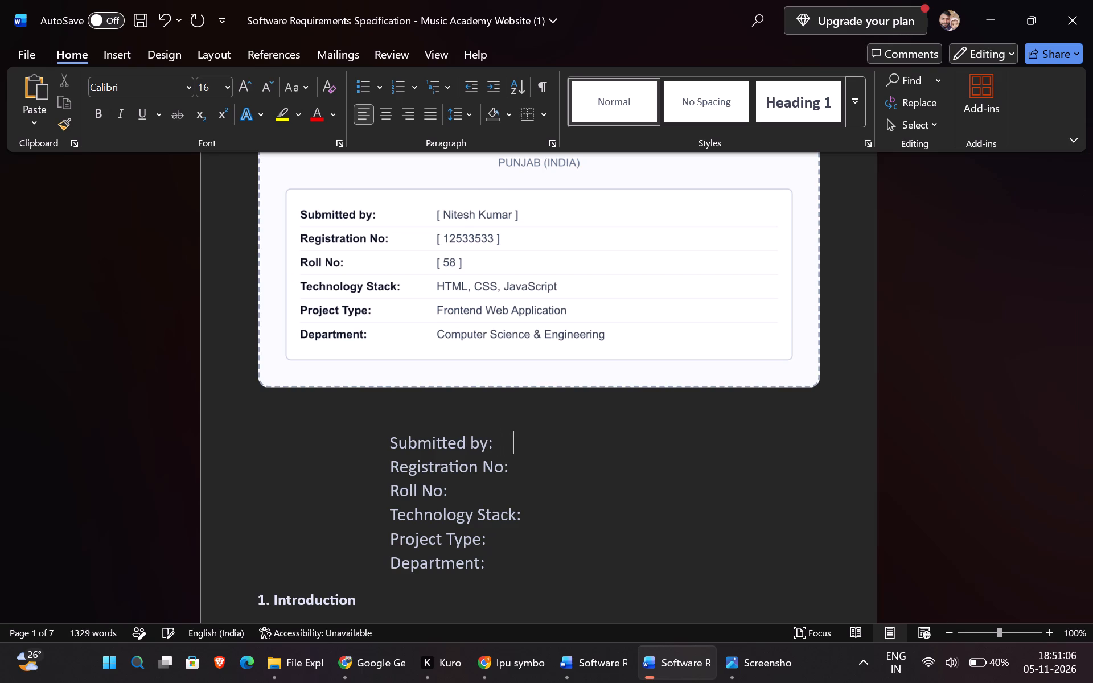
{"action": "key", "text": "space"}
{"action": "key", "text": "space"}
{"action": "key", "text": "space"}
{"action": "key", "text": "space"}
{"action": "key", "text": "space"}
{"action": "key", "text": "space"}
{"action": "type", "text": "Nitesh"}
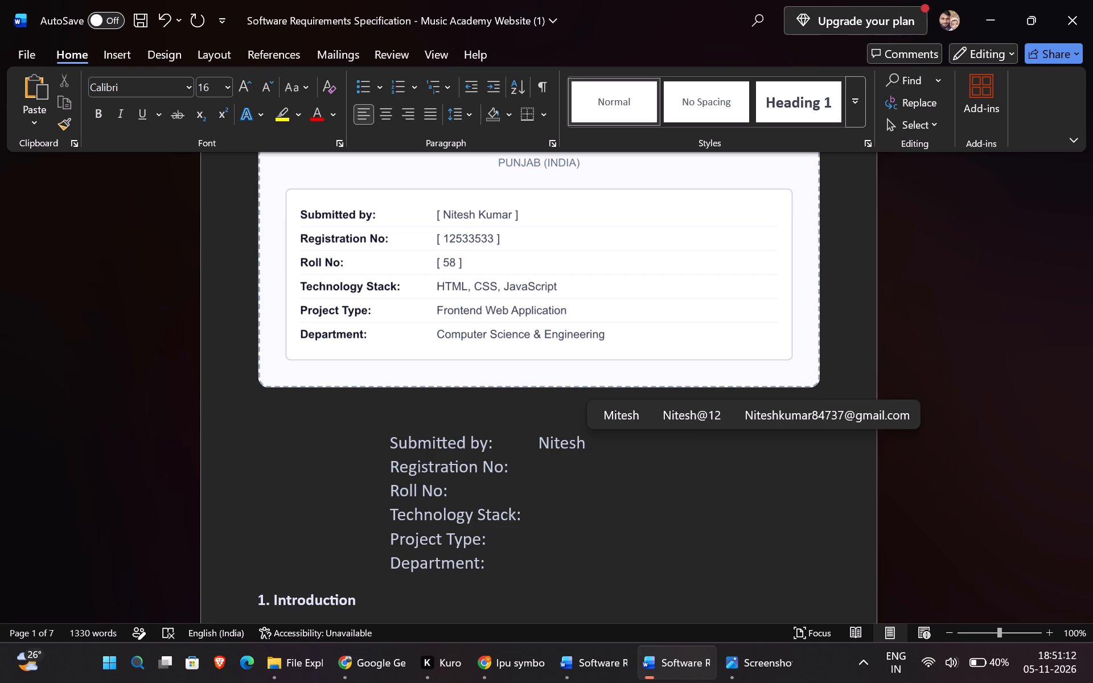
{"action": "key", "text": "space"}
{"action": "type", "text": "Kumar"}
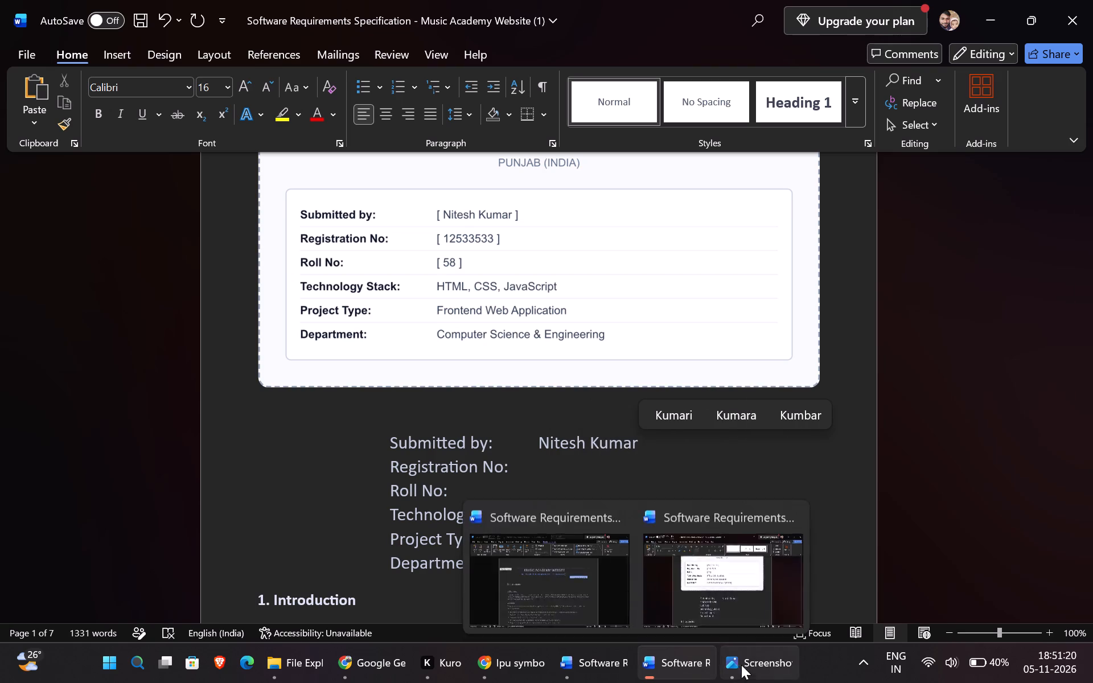
Switch to Chrome, close the lpu symbol search tab, and examine the submission details on the reference SRS PDF's cover.
{"action": "left_click", "coordinate": [522, 657]}
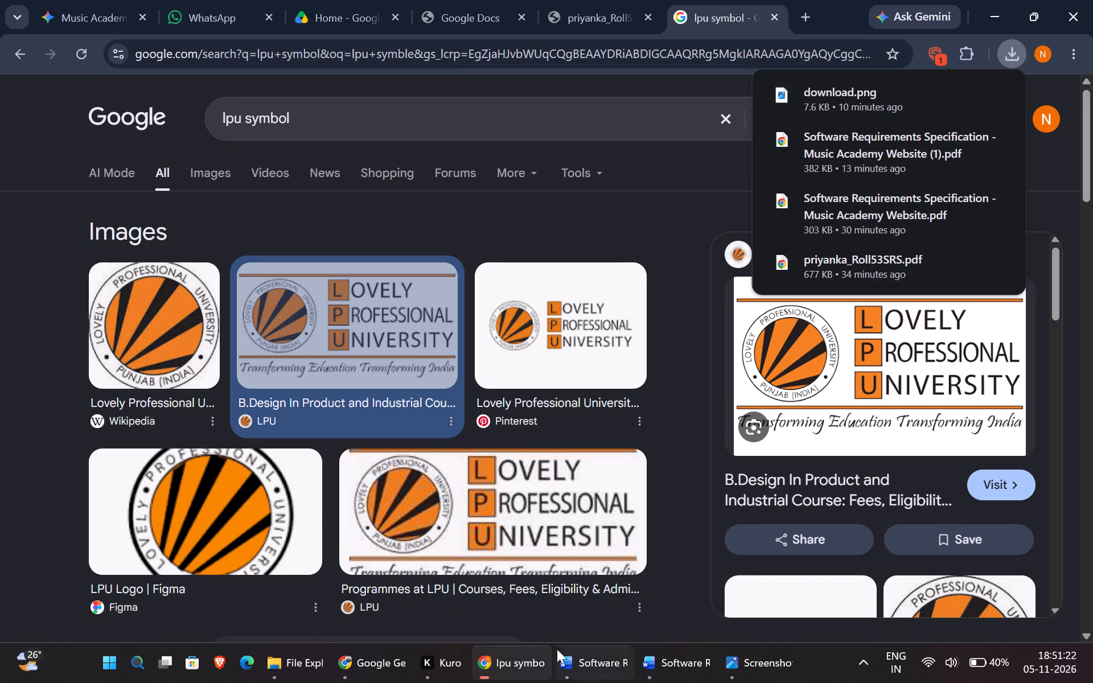
{"action": "left_click", "coordinate": [770, 20]}
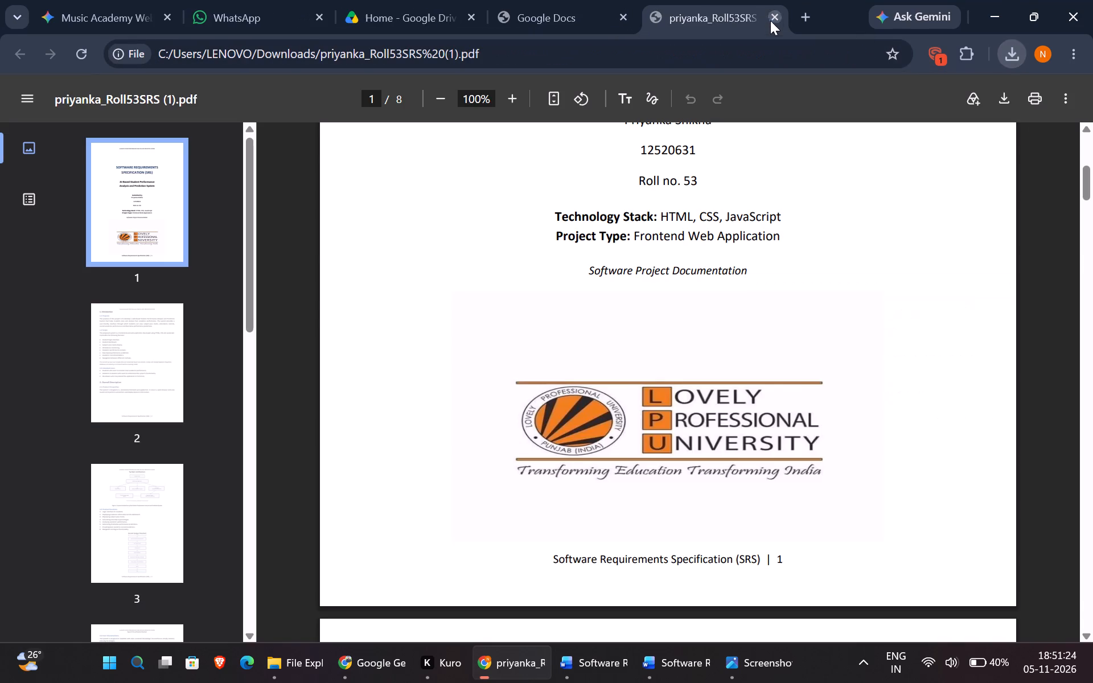
{"action": "scroll", "coordinate": [737, 269], "scroll_direction": "up", "scroll_amount": 1}
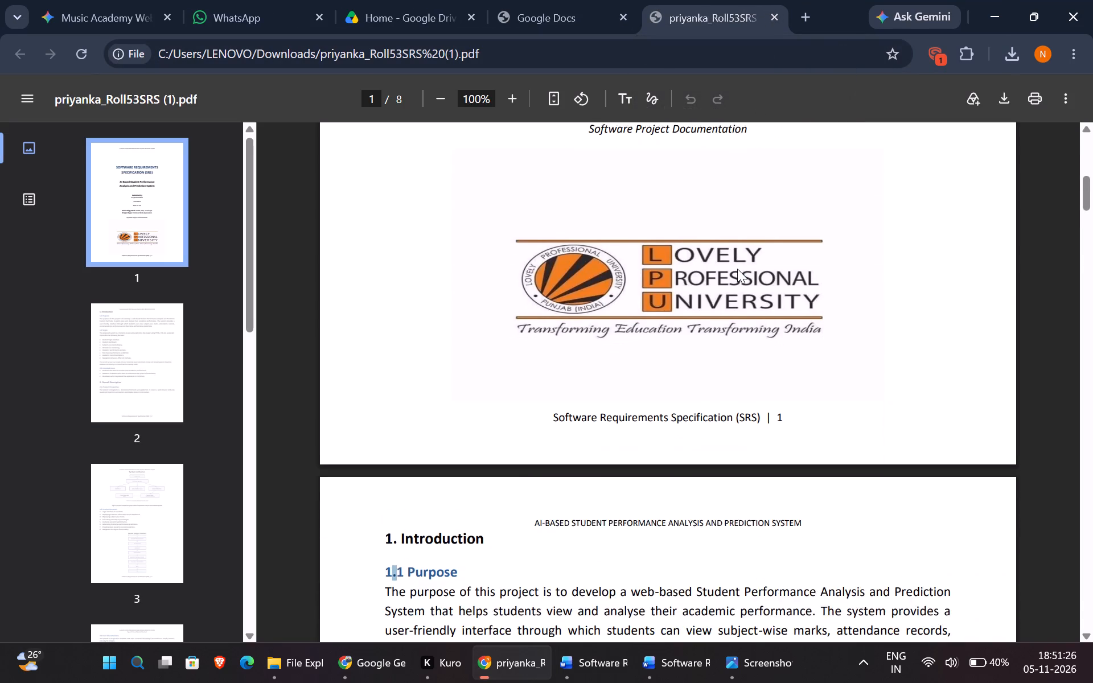
{"action": "scroll", "coordinate": [737, 269], "scroll_direction": "up", "scroll_amount": 2}
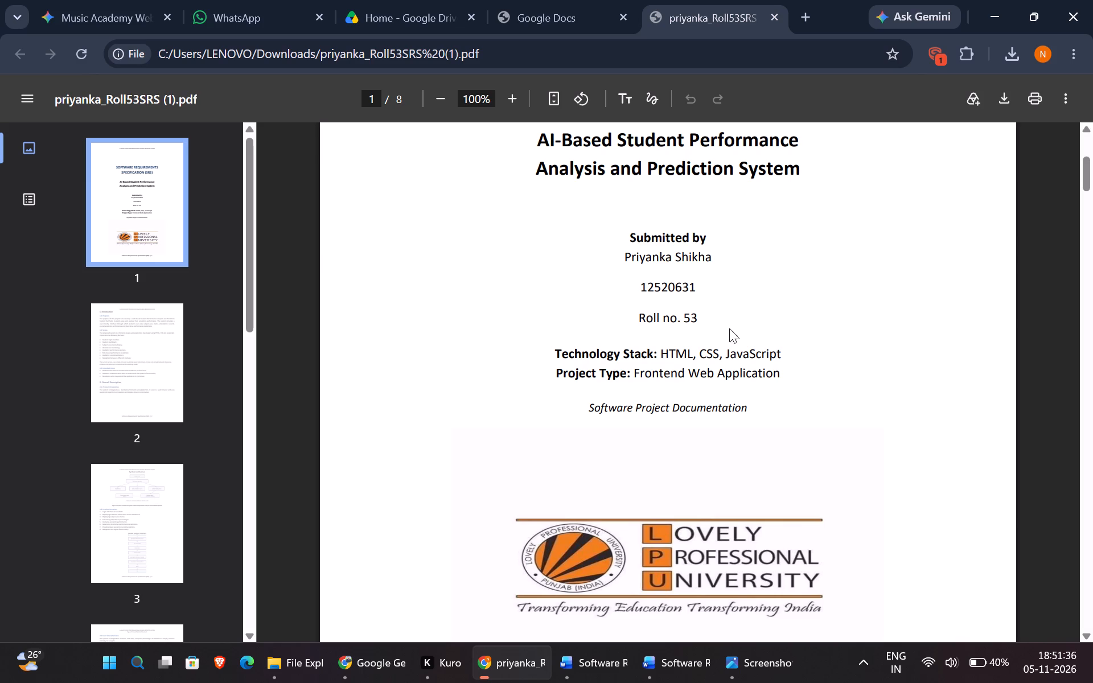
Review the cover page and the start of the Introduction in the classmate's SRS PDF.
{"action": "scroll", "coordinate": [735, 344], "scroll_direction": "up", "scroll_amount": 1}
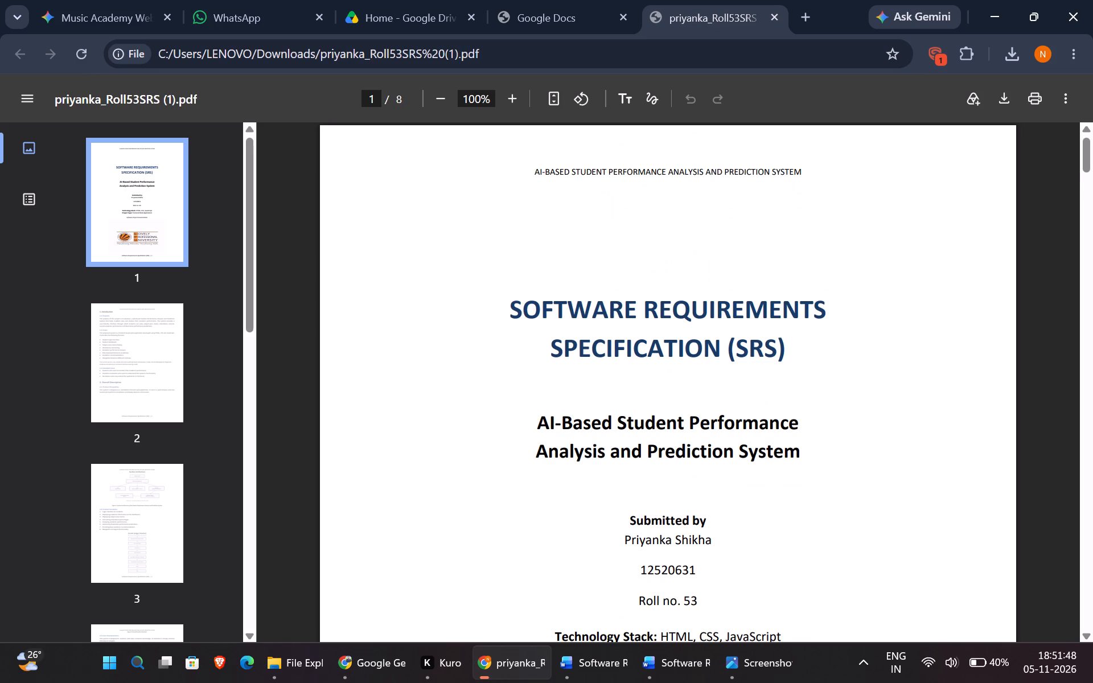
{"action": "scroll", "coordinate": [698, 359], "scroll_direction": "up", "scroll_amount": 1}
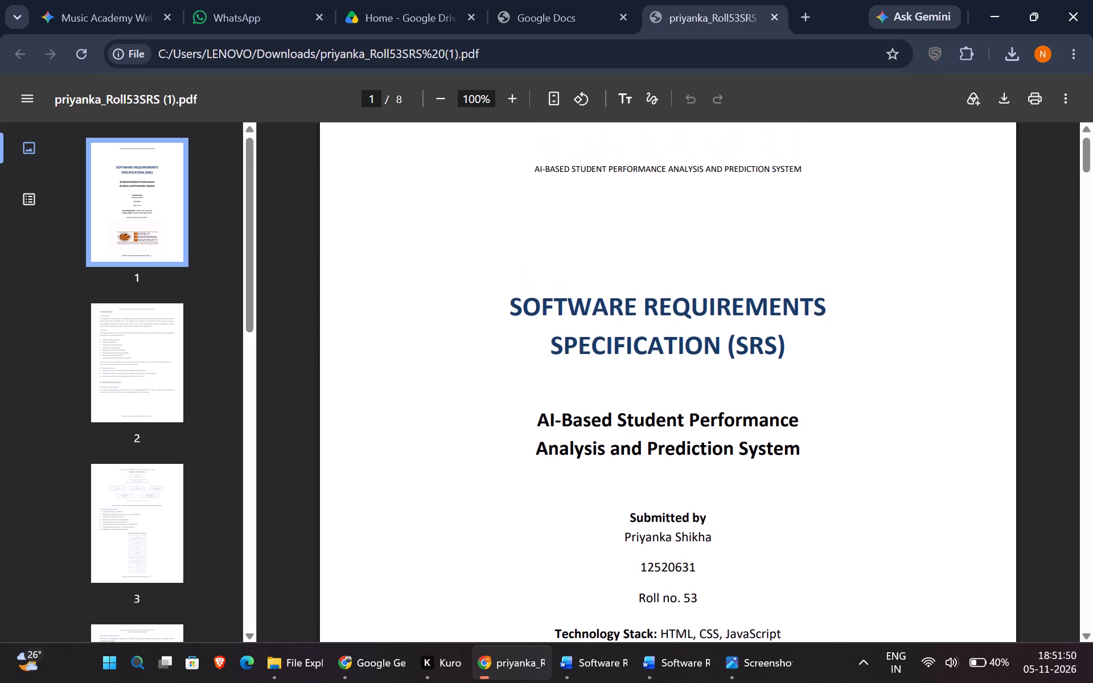
{"action": "scroll", "coordinate": [698, 359], "scroll_direction": "up", "scroll_amount": 1}
{"action": "scroll", "coordinate": [584, 444], "scroll_direction": "down", "scroll_amount": 4}
{"action": "scroll", "coordinate": [584, 444], "scroll_direction": "right", "scroll_amount": 1}
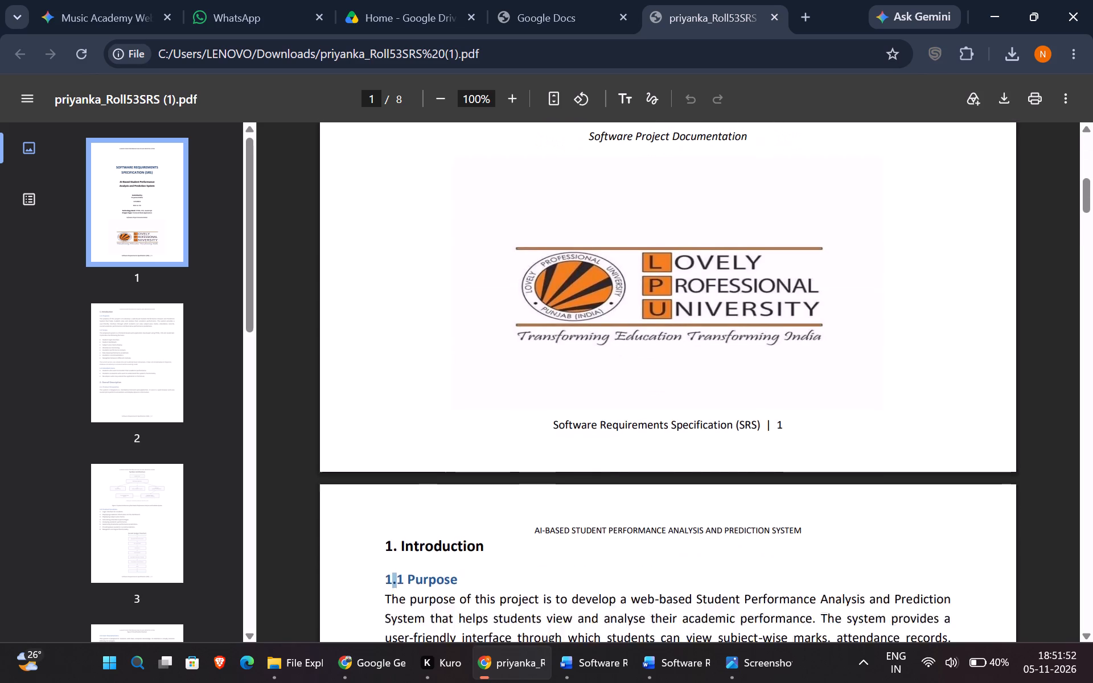
{"action": "scroll", "coordinate": [584, 444], "scroll_direction": "right", "scroll_amount": 1}
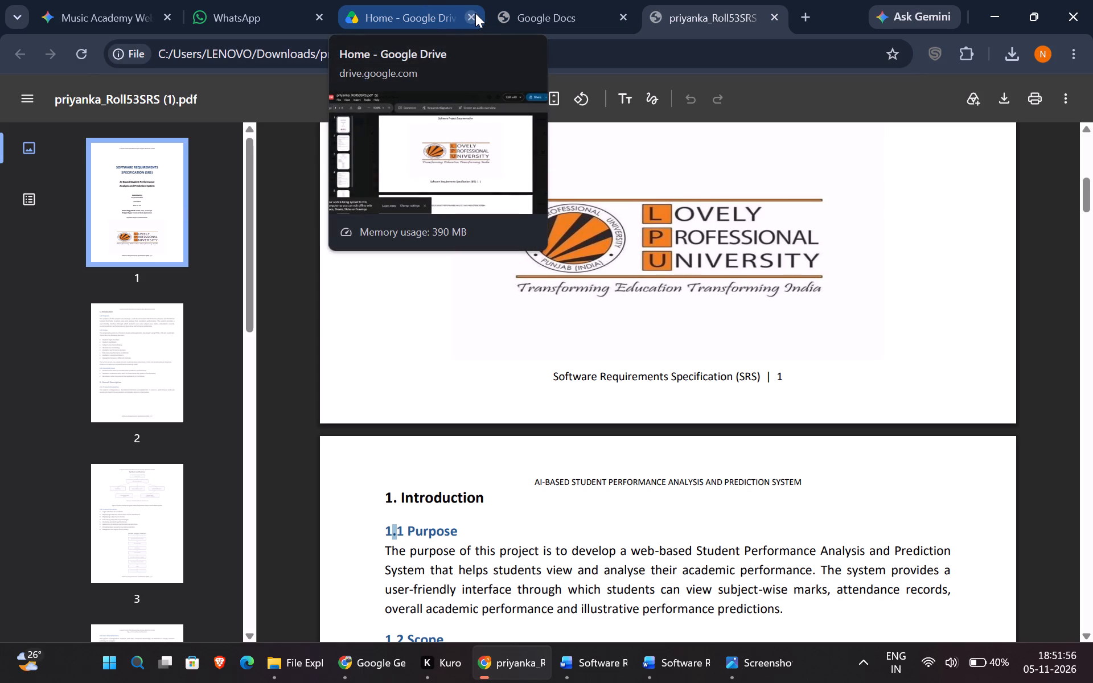
Close the Google Drive, Music Academy Website, WhatsApp and Google Docs browser tabs, keeping only the reference SRS PDF open.
{"action": "left_click", "coordinate": [475, 13]}
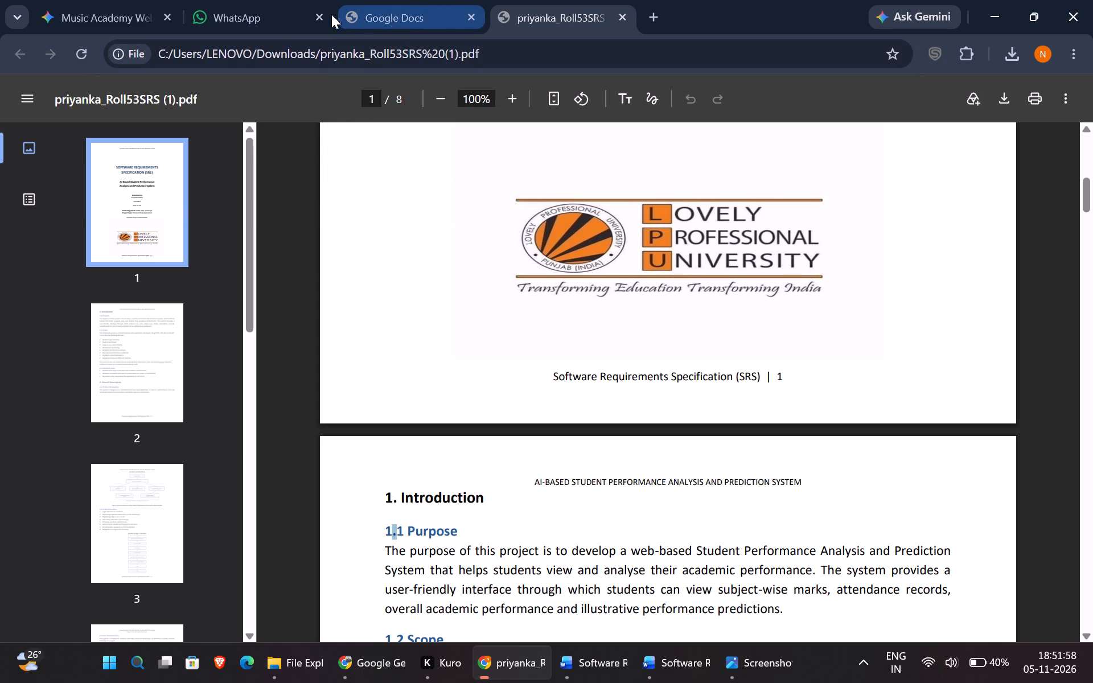
{"action": "left_click", "coordinate": [170, 14]}
{"action": "left_click", "coordinate": [170, 14]}
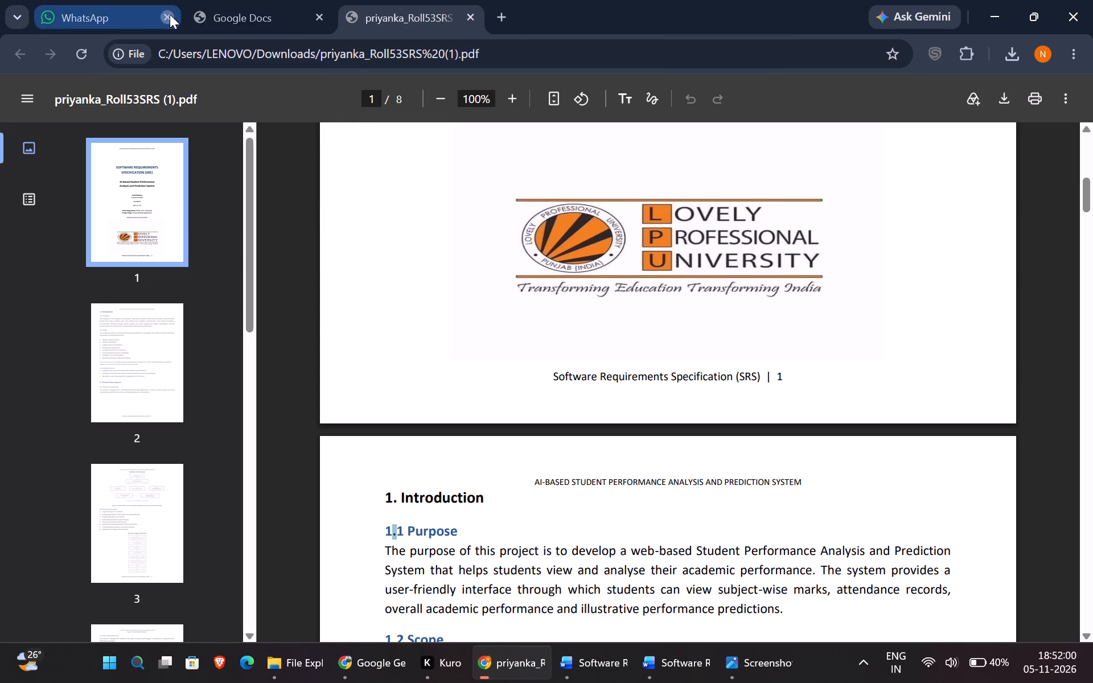
{"action": "left_click", "coordinate": [170, 14]}
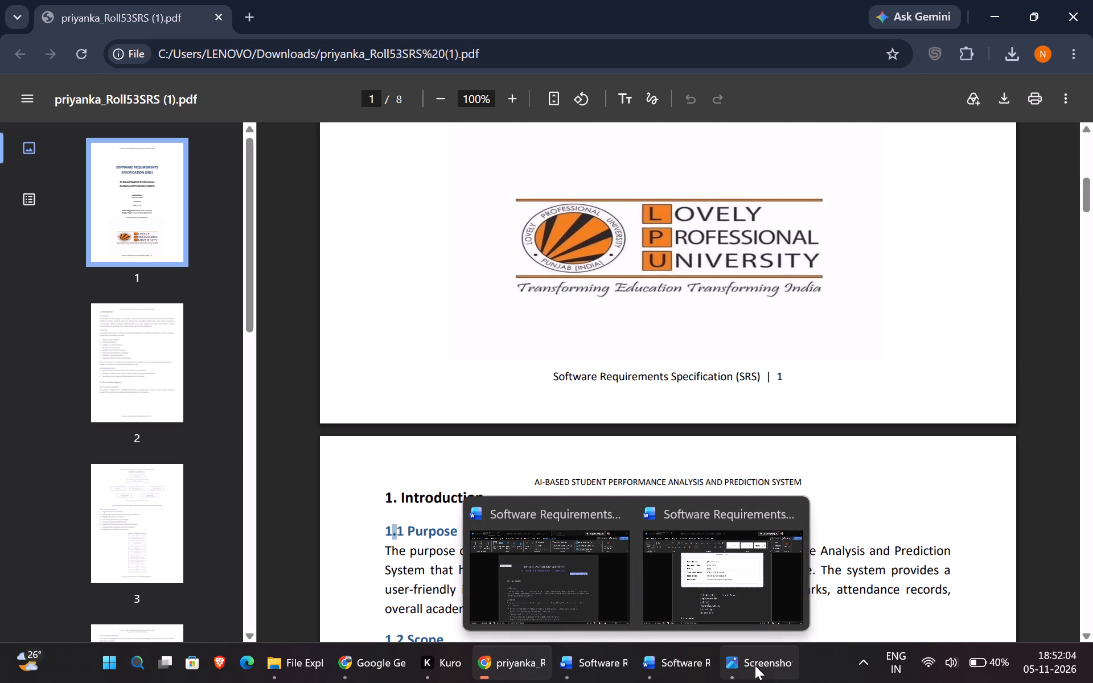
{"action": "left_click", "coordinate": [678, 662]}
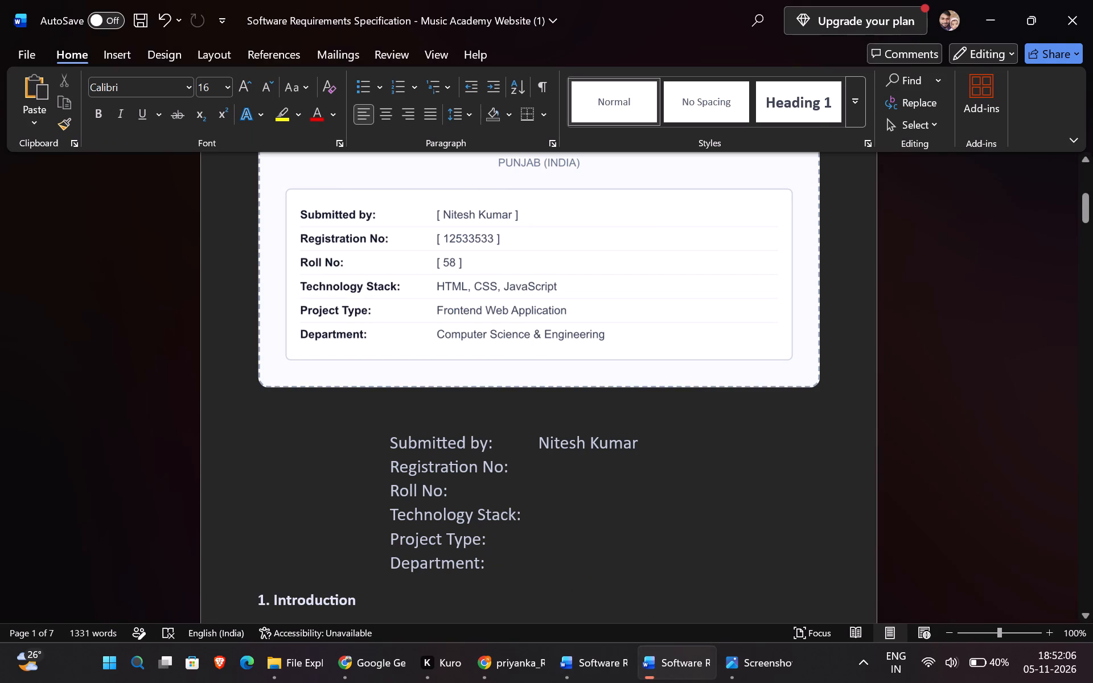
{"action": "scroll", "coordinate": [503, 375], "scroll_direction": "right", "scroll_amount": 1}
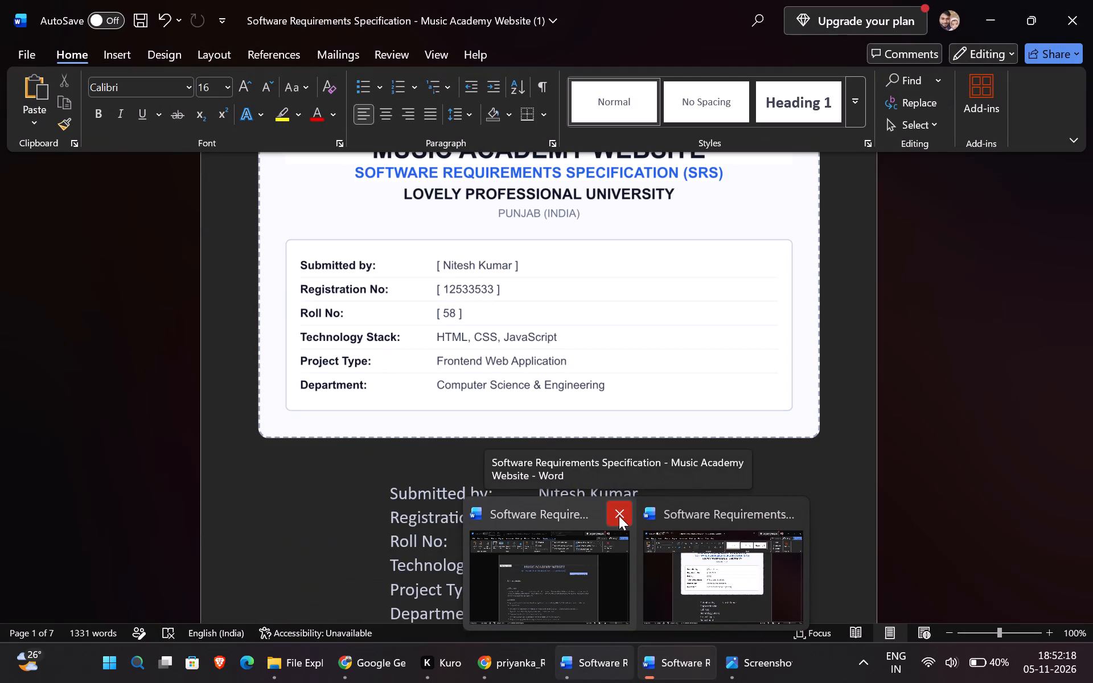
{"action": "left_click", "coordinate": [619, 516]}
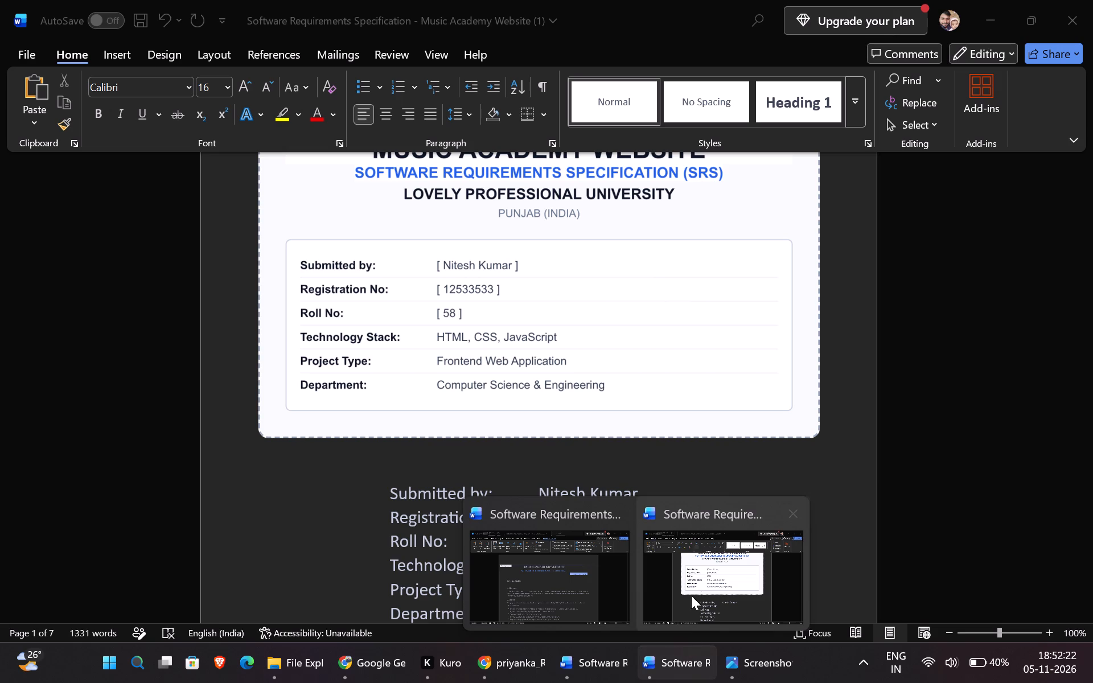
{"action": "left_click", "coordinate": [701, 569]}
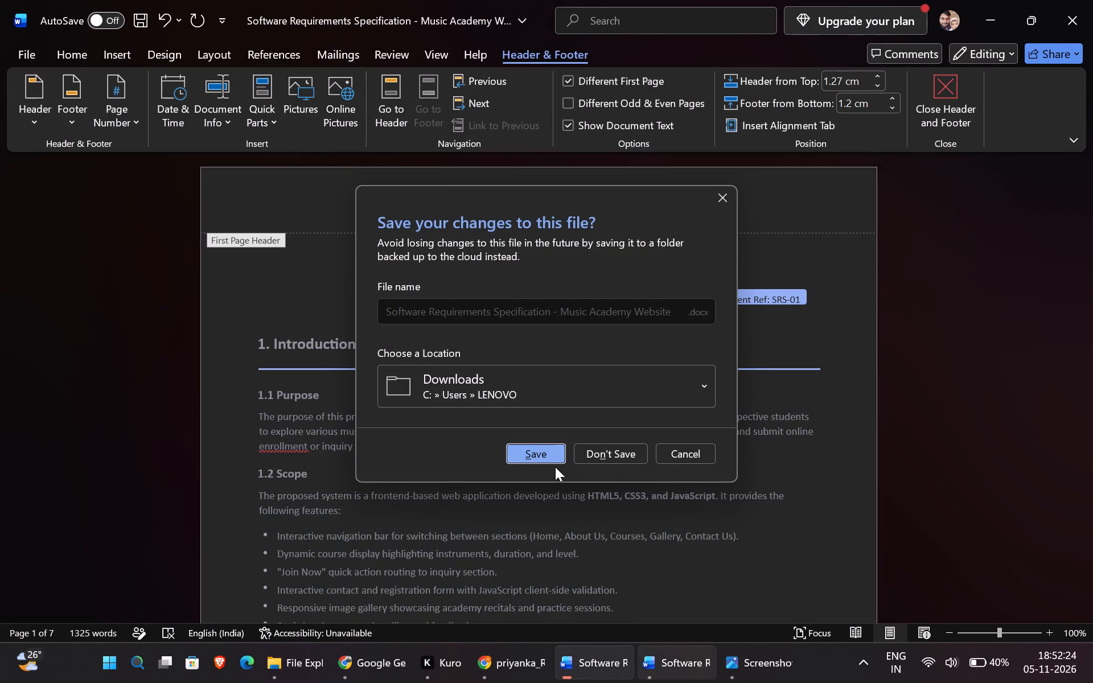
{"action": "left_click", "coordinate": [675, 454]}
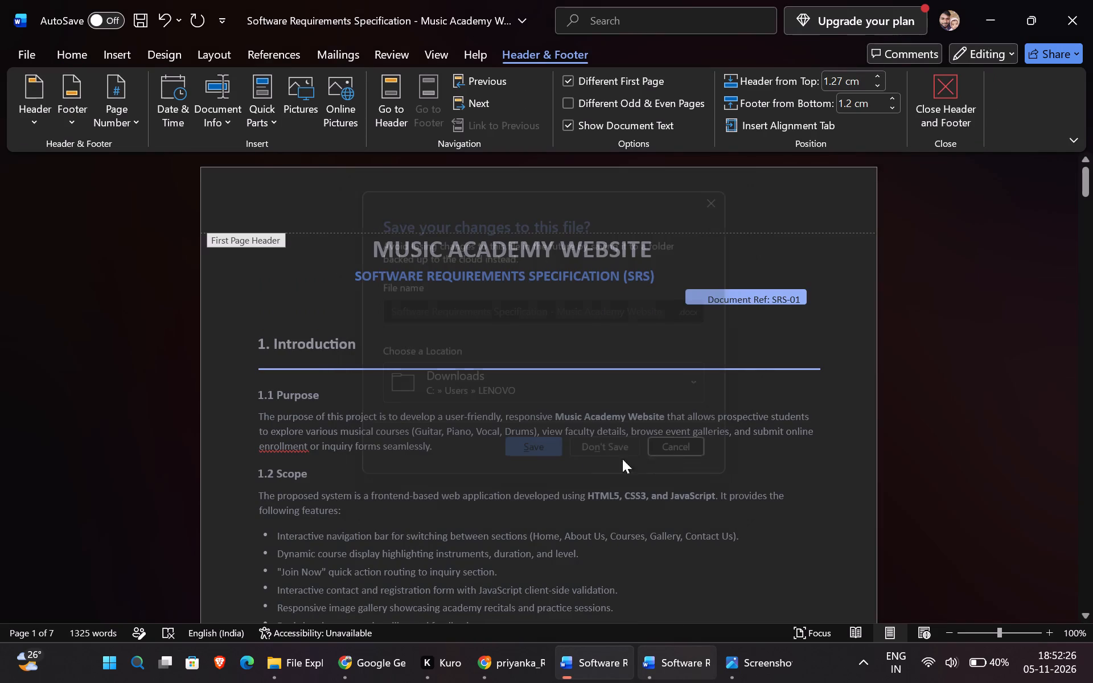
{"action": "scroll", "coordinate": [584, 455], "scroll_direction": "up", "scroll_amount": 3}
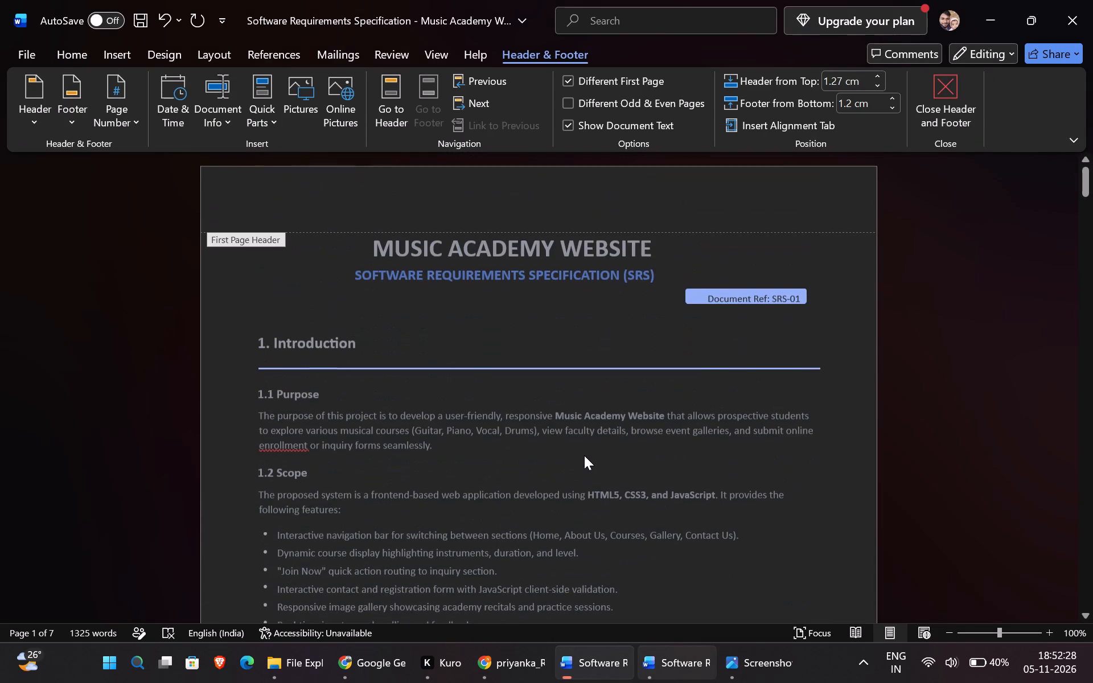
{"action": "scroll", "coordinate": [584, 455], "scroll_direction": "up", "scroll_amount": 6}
Return to the (1) copy of the SRS in Word and enter the registration number after Registration No:, spaced to align under the submitter's name.
{"action": "left_click", "coordinate": [606, 669]}
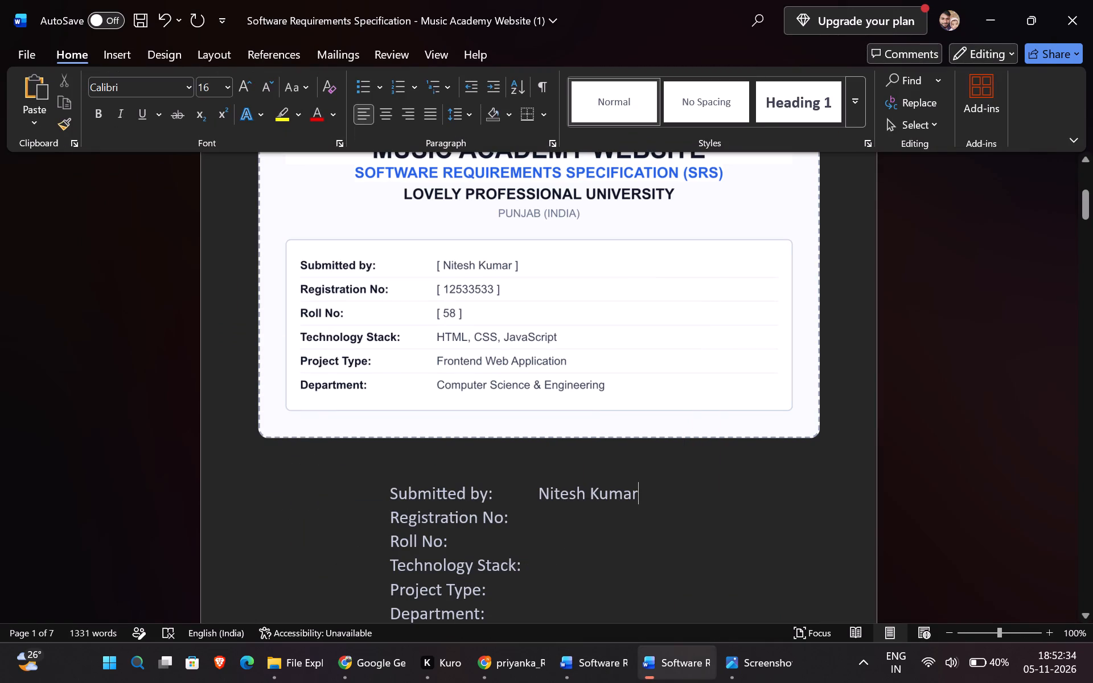
{"action": "left_click", "coordinate": [545, 513]}
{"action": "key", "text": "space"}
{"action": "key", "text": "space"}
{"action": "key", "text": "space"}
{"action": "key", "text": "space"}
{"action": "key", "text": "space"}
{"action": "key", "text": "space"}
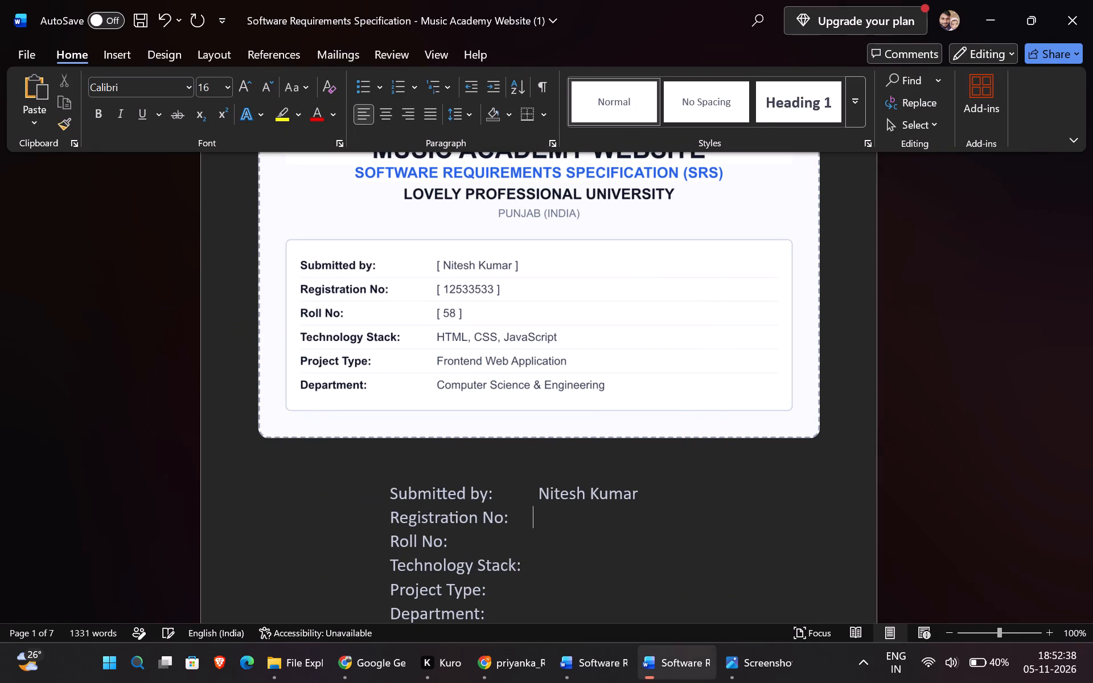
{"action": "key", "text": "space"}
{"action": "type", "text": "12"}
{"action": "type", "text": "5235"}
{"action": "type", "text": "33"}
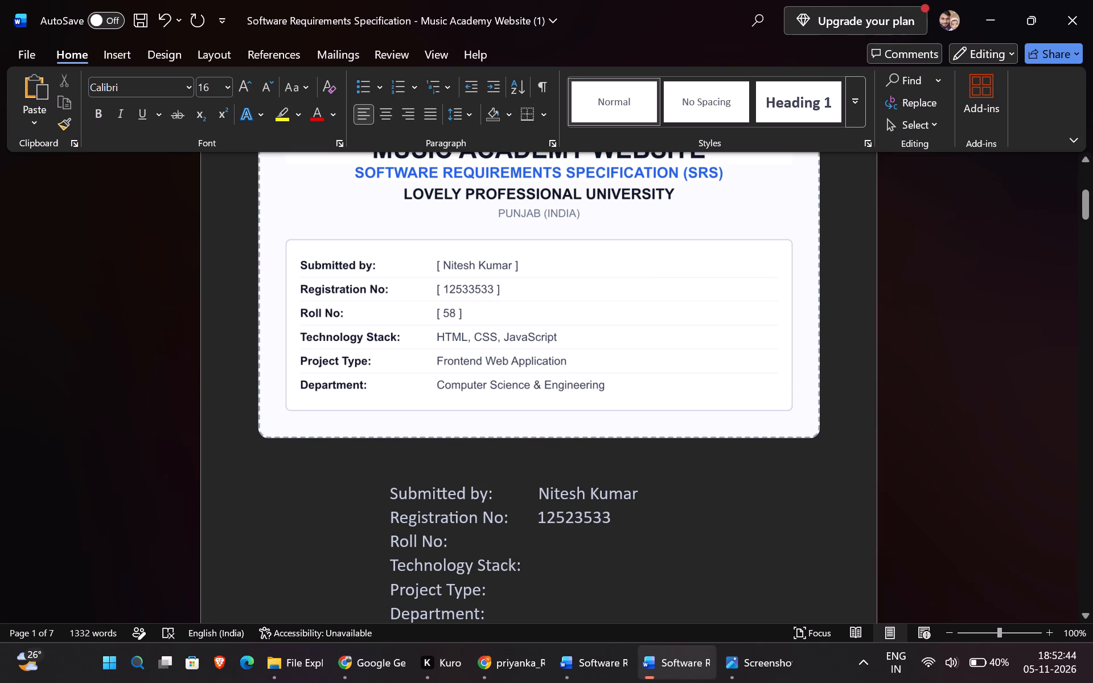
Enter the roll number after the Roll No: label, spaced to align under the registration number.
{"action": "left_click", "coordinate": [531, 540]}
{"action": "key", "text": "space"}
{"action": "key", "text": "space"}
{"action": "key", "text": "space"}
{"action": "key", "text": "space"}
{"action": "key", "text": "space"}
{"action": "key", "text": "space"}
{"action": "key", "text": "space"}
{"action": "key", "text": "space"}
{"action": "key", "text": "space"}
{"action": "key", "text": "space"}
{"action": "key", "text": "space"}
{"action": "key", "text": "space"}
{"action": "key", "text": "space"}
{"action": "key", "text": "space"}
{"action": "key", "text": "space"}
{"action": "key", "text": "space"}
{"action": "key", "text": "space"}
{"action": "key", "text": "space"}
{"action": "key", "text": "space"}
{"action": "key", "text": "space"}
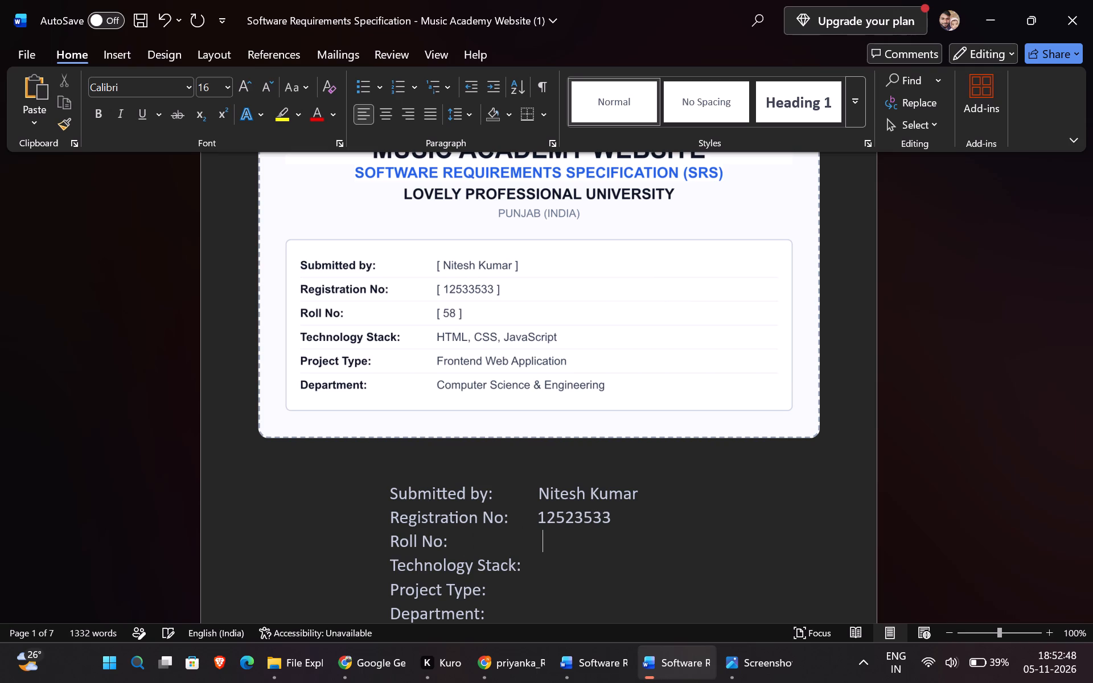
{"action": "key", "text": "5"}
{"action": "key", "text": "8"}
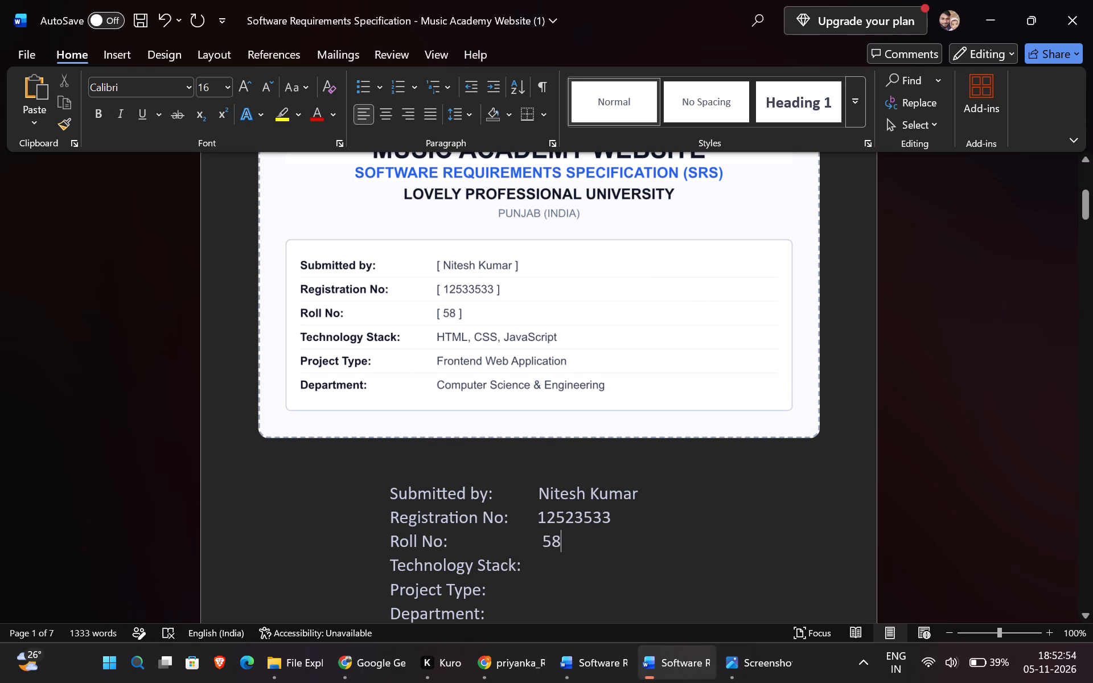
{"action": "left_click", "coordinate": [540, 541]}
{"action": "key", "text": "BackSpace"}
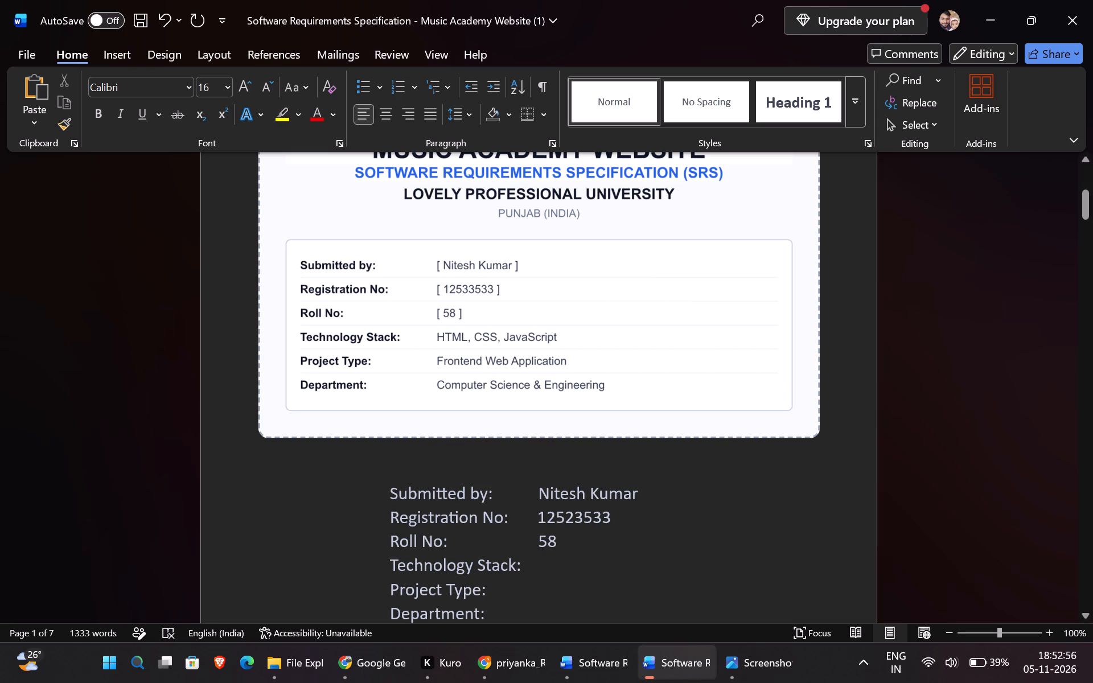
Enter HTML, CSS, JavaScript after the Technology Stack: label, spaced to align with the values above.
{"action": "left_click", "coordinate": [548, 563]}
{"action": "left_click", "coordinate": [548, 563]}
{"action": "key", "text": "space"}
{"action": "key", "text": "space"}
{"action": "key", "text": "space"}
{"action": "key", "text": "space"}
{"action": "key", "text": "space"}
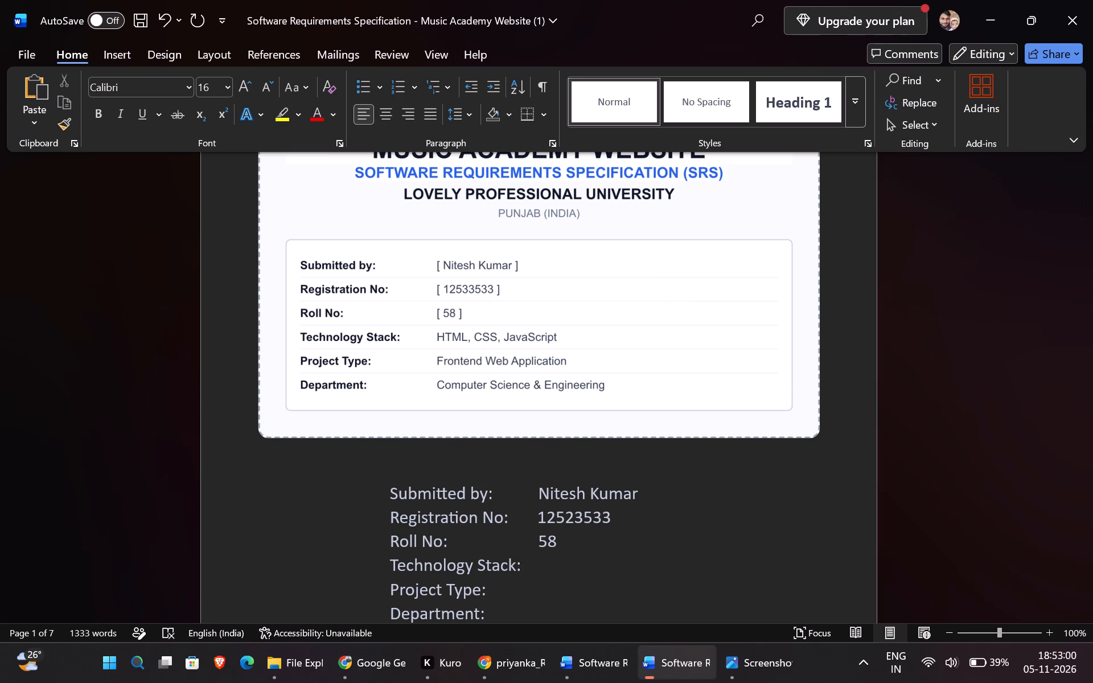
{"action": "key", "text": "BackSpace"}
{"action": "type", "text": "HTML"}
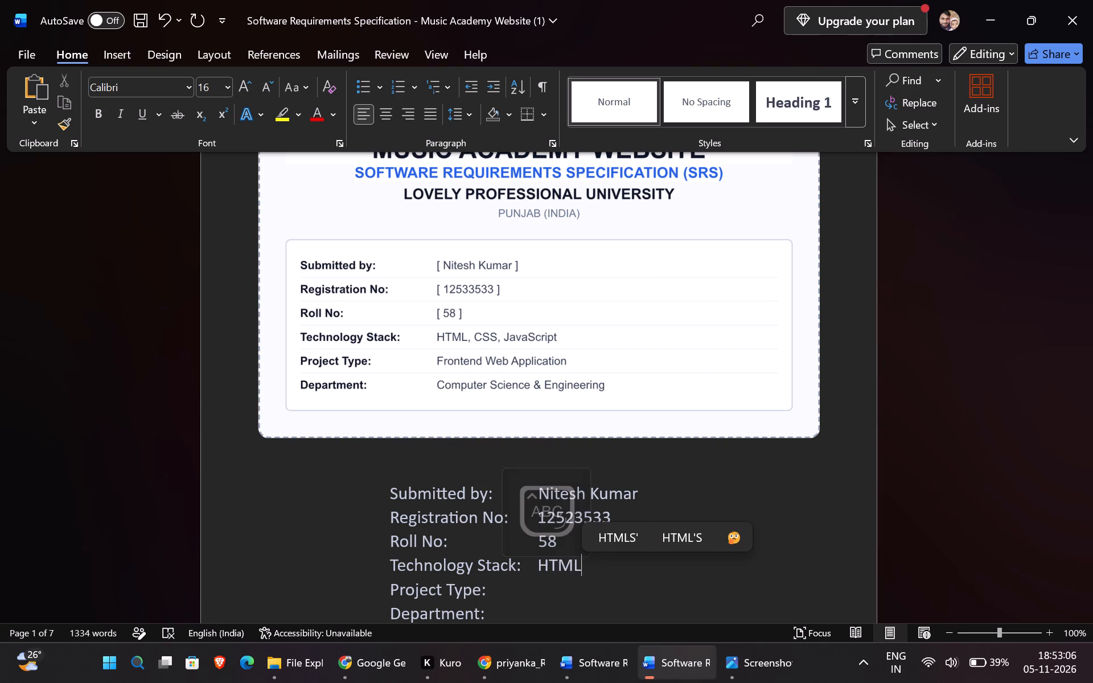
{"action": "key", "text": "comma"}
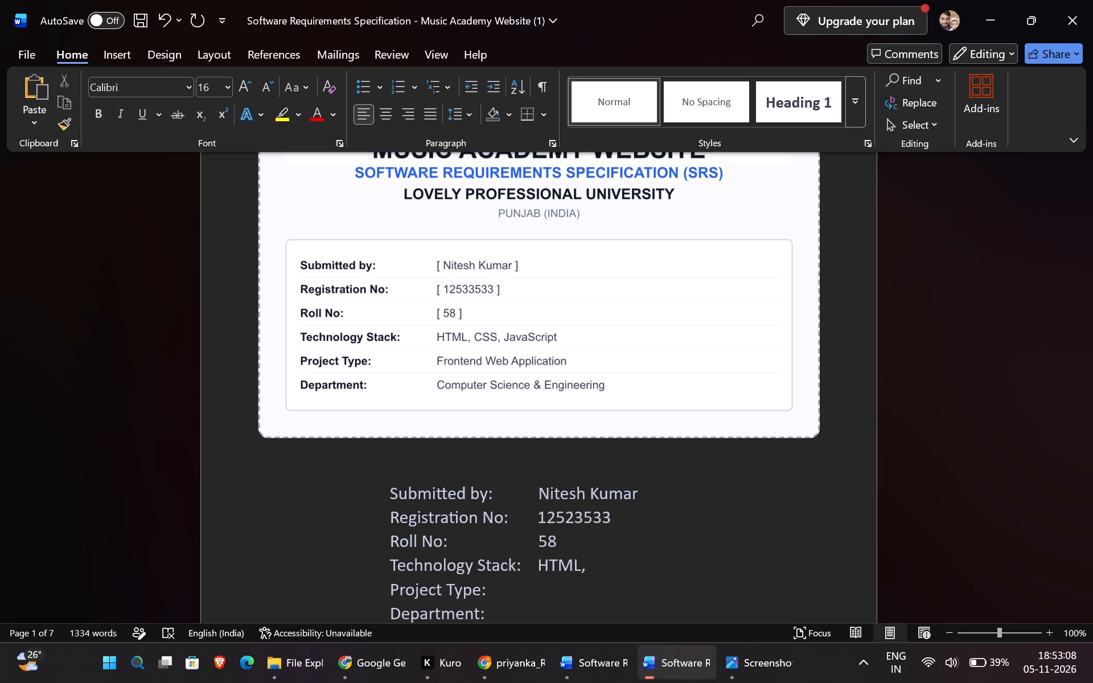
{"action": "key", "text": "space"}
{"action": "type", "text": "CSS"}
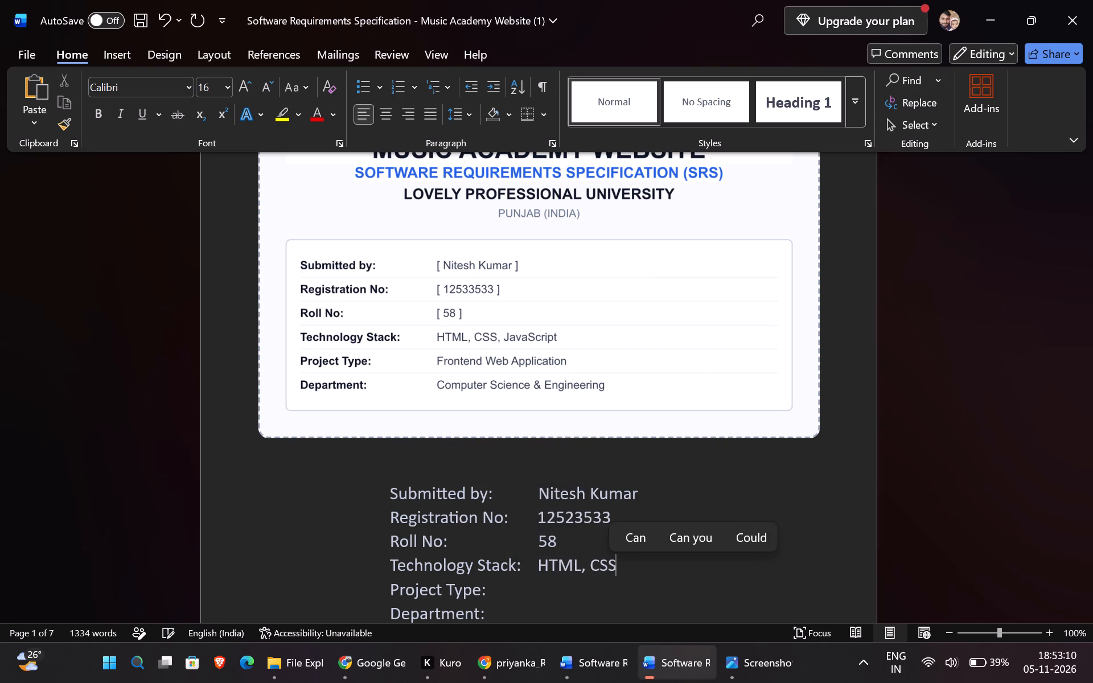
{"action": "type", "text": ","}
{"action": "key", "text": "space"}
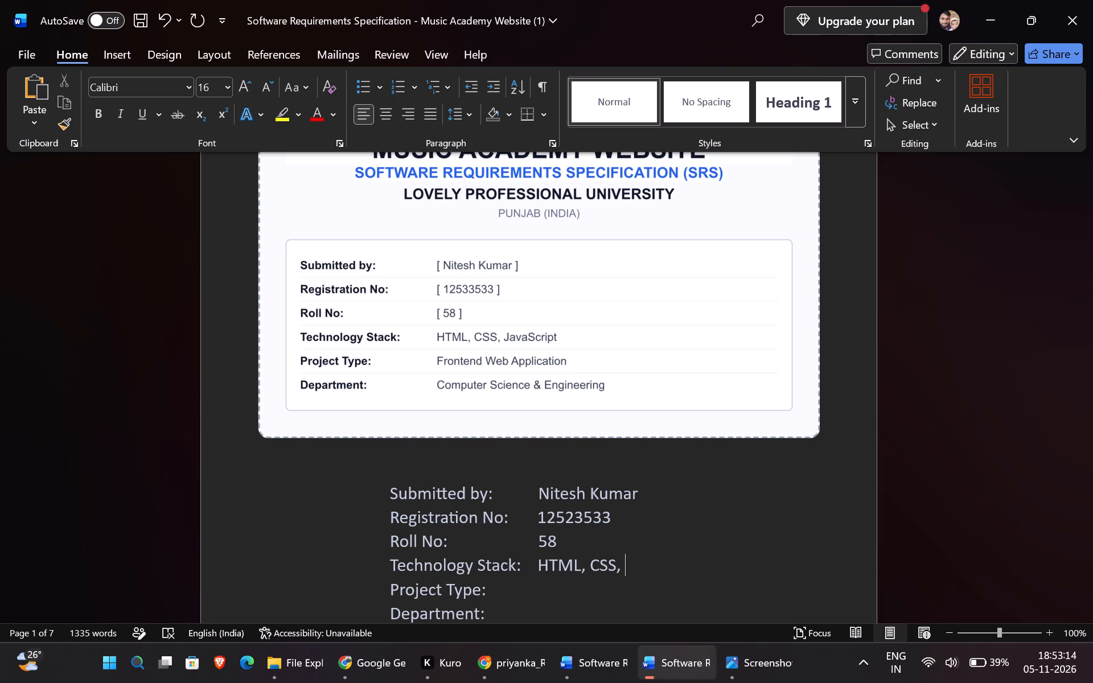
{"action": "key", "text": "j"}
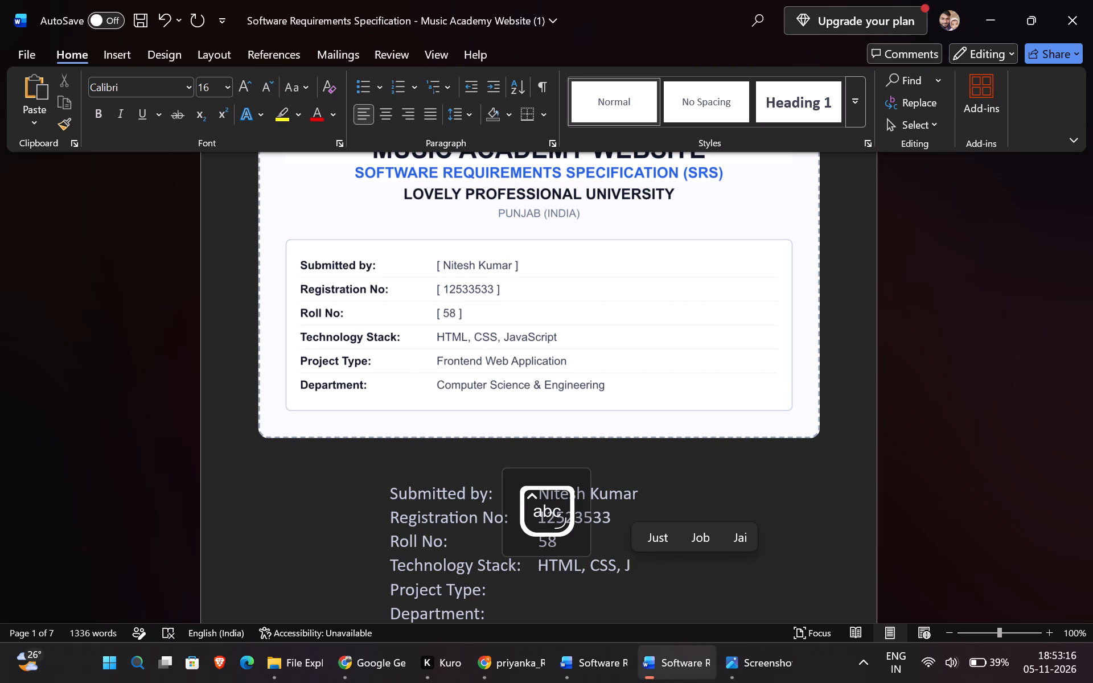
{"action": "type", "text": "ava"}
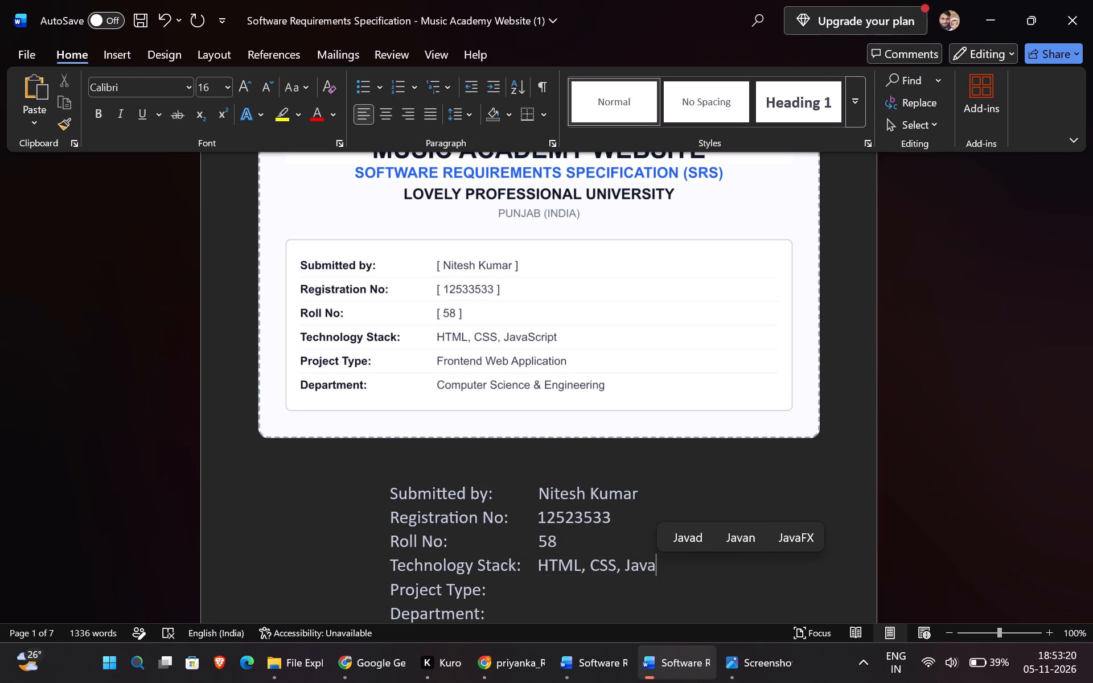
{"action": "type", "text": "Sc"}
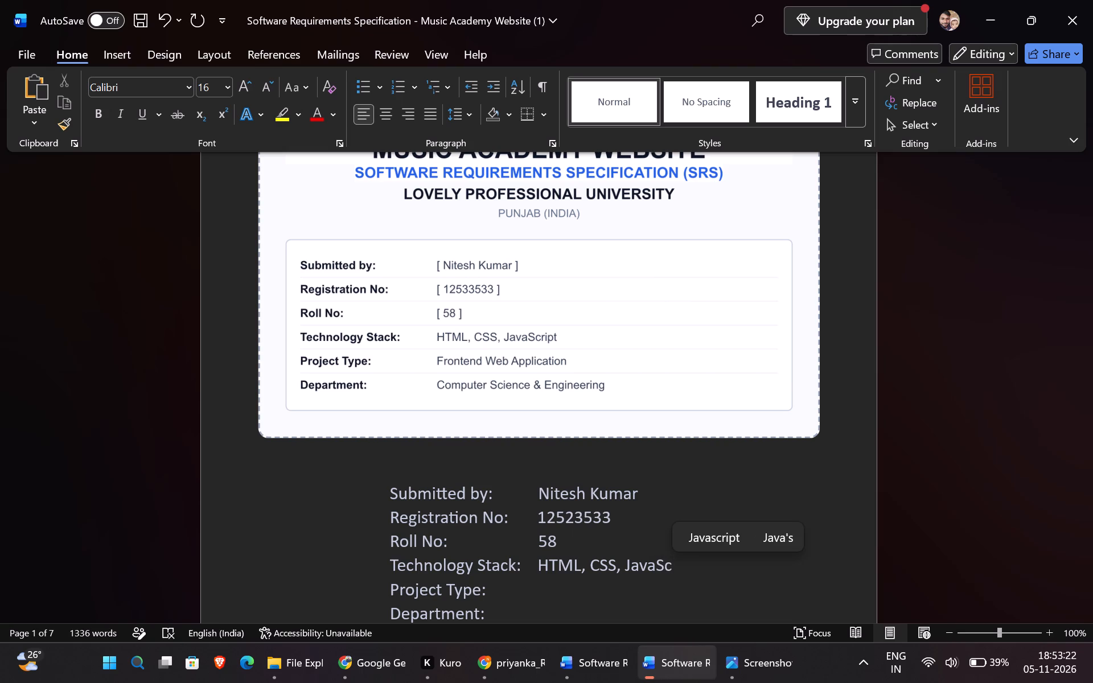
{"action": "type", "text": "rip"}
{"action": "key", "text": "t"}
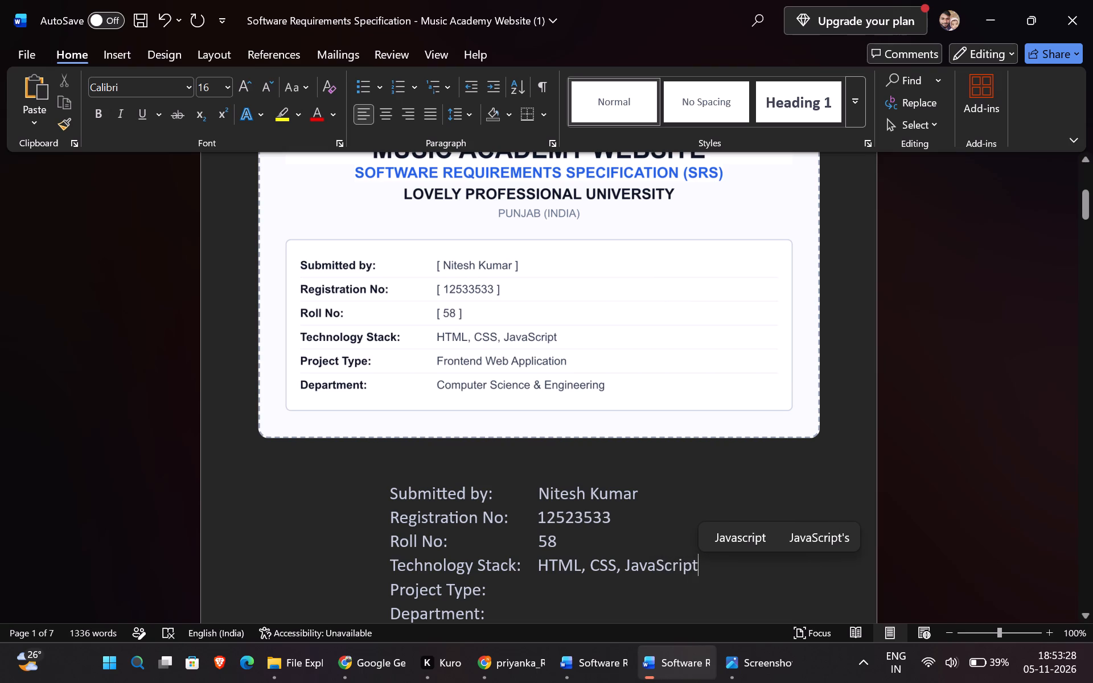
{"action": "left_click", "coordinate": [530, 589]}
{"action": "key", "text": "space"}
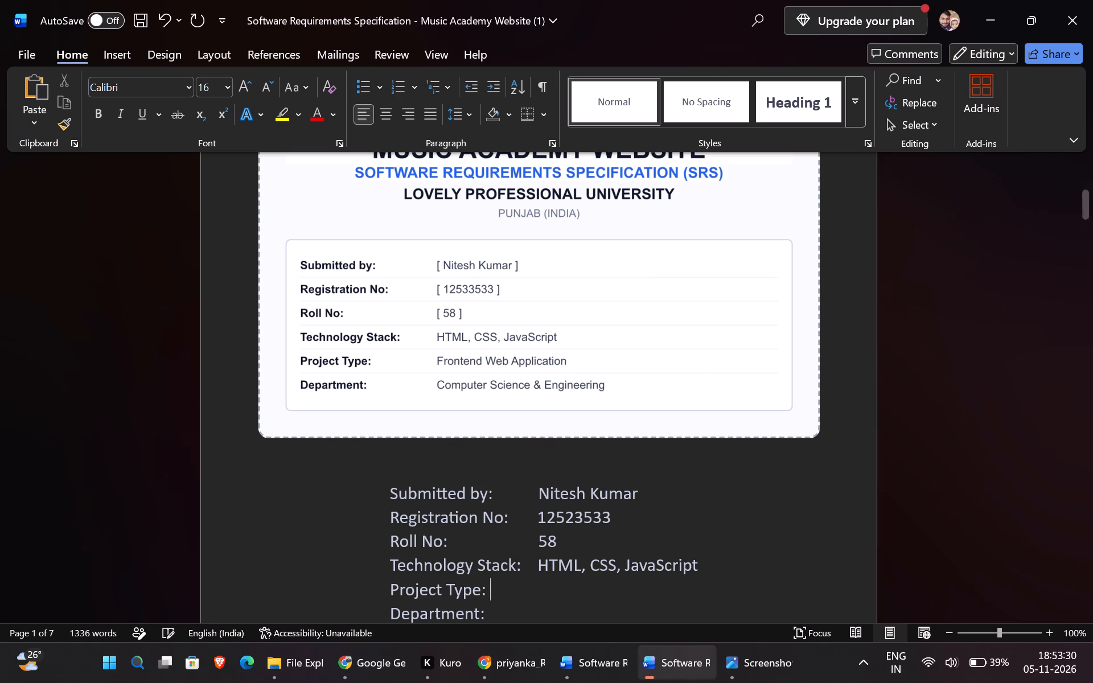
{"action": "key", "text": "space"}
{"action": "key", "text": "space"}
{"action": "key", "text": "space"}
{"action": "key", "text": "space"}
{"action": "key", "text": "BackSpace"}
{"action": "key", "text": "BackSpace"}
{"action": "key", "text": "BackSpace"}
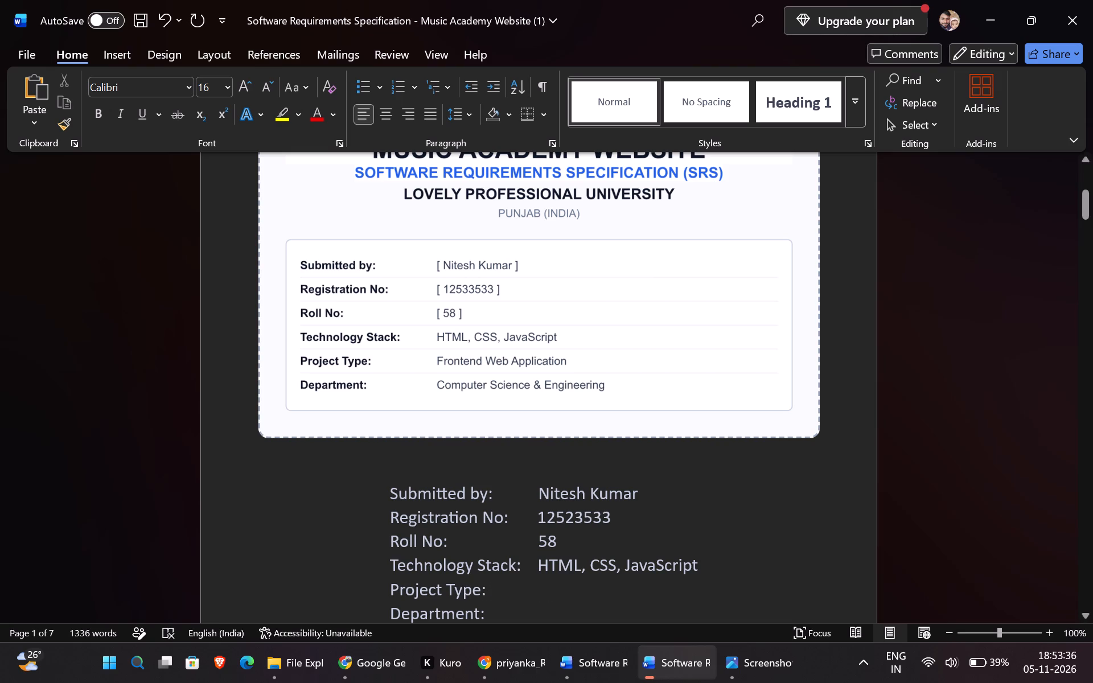
Delete the Project Type: line so Department: directly follows Technology Stack:, keeping HTML, CSS, JavaScript complete as the stack value.
{"action": "left_click_drag", "start_coordinate": [494, 593], "coordinate": [392, 598]}
{"action": "key", "text": "BackSpace"}
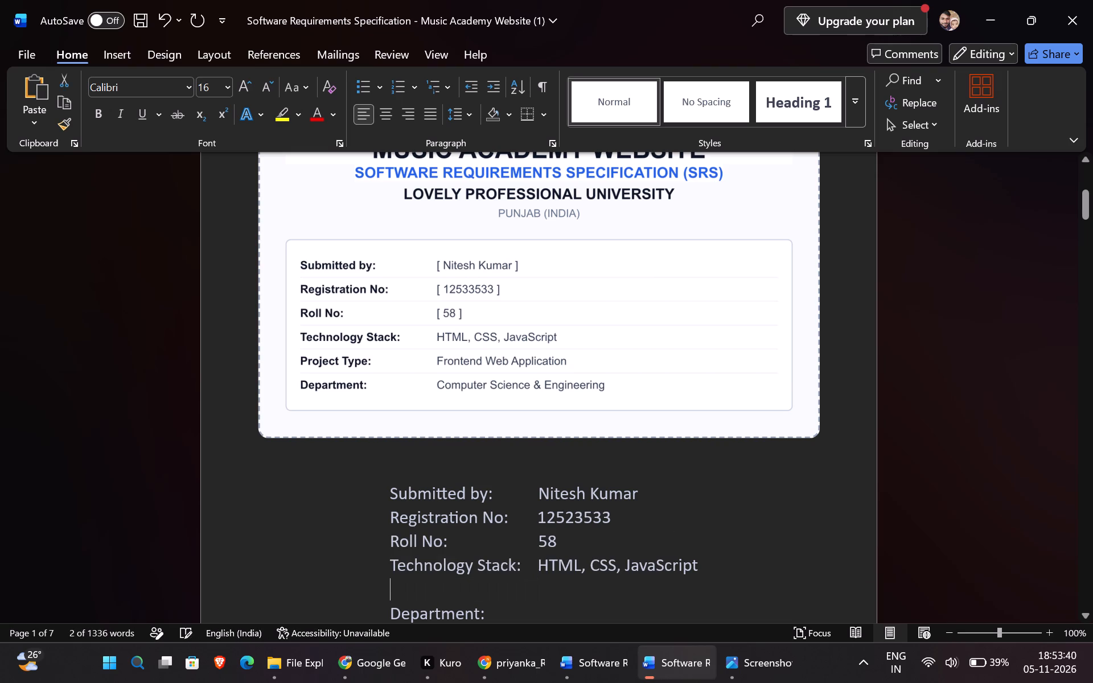
{"action": "key", "text": "BackSpace"}
{"action": "key", "text": "BackSpace"}
{"action": "key", "text": "BackSpace"}
{"action": "key", "text": "BackSpace"}
{"action": "key", "text": "BackSpace"}
{"action": "key", "text": "BackSpace"}
{"action": "key", "text": "BackSpace"}
{"action": "key", "text": "BackSpace"}
{"action": "key", "text": "BackSpace"}
{"action": "key", "text": "BackSpace"}
{"action": "key", "text": "BackSpace"}
{"action": "key", "text": "BackSpace"}
{"action": "key", "text": "BackSpace"}
{"action": "key", "text": "BackSpace"}
{"action": "key", "text": "BackSpace"}
{"action": "key", "text": "BackSpace"}
{"action": "key", "text": "BackSpace"}
{"action": "key", "text": "BackSpace"}
{"action": "key", "text": "BackSpace"}
{"action": "key", "text": "BackSpace"}
{"action": "key", "text": "BackSpace"}
{"action": "key", "text": "BackSpace"}
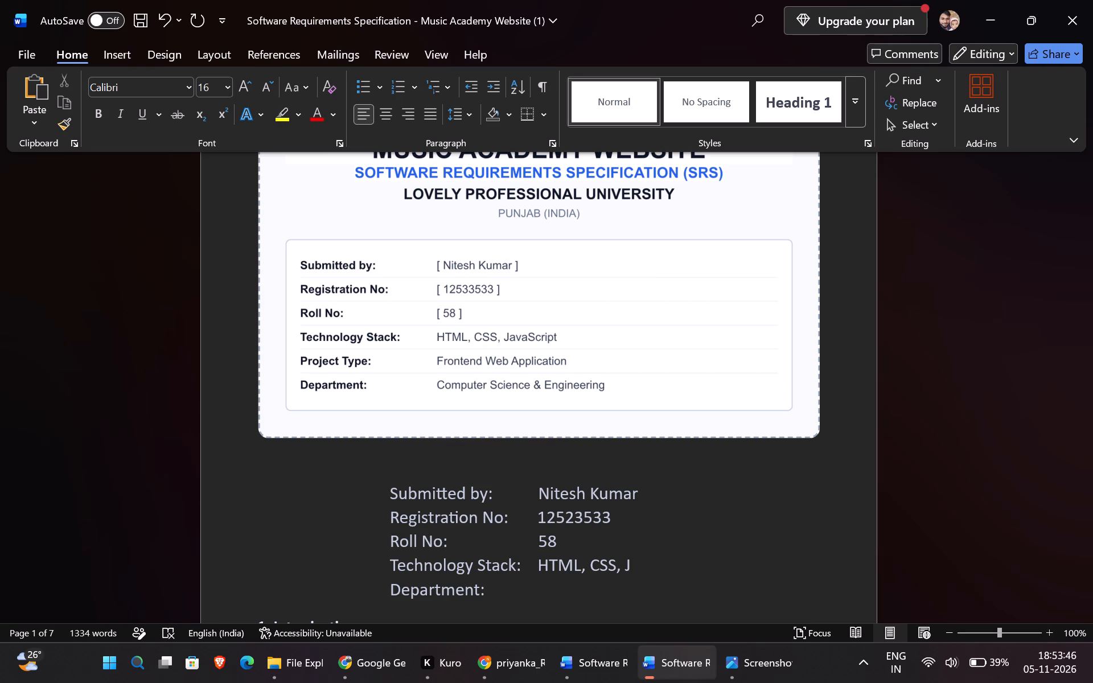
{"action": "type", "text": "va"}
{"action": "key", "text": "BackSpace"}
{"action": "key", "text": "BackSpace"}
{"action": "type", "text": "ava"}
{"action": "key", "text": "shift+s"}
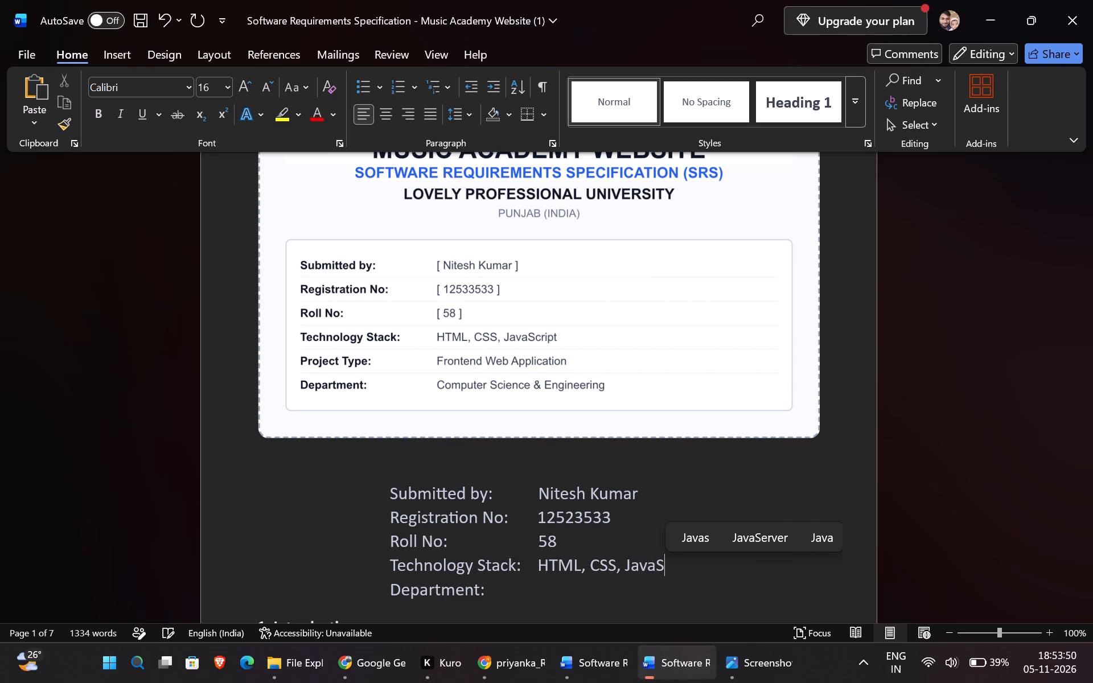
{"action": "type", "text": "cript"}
Enter Computer Science & Engineering after the Department: label, spaced to align with the values above.
{"action": "left_click", "coordinate": [537, 590]}
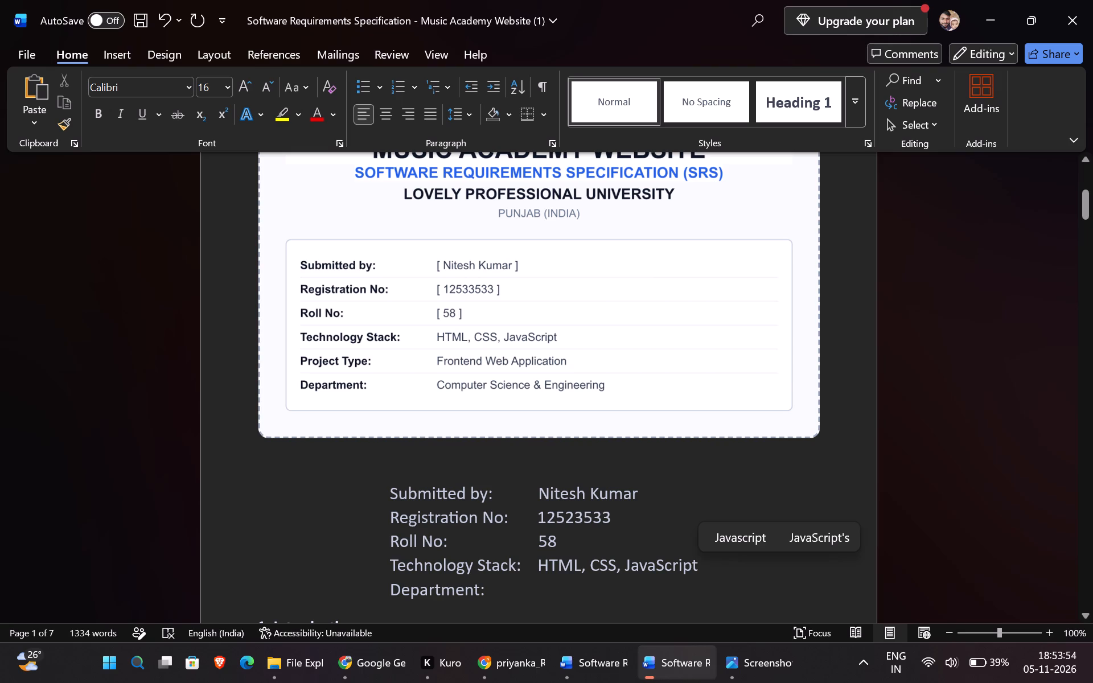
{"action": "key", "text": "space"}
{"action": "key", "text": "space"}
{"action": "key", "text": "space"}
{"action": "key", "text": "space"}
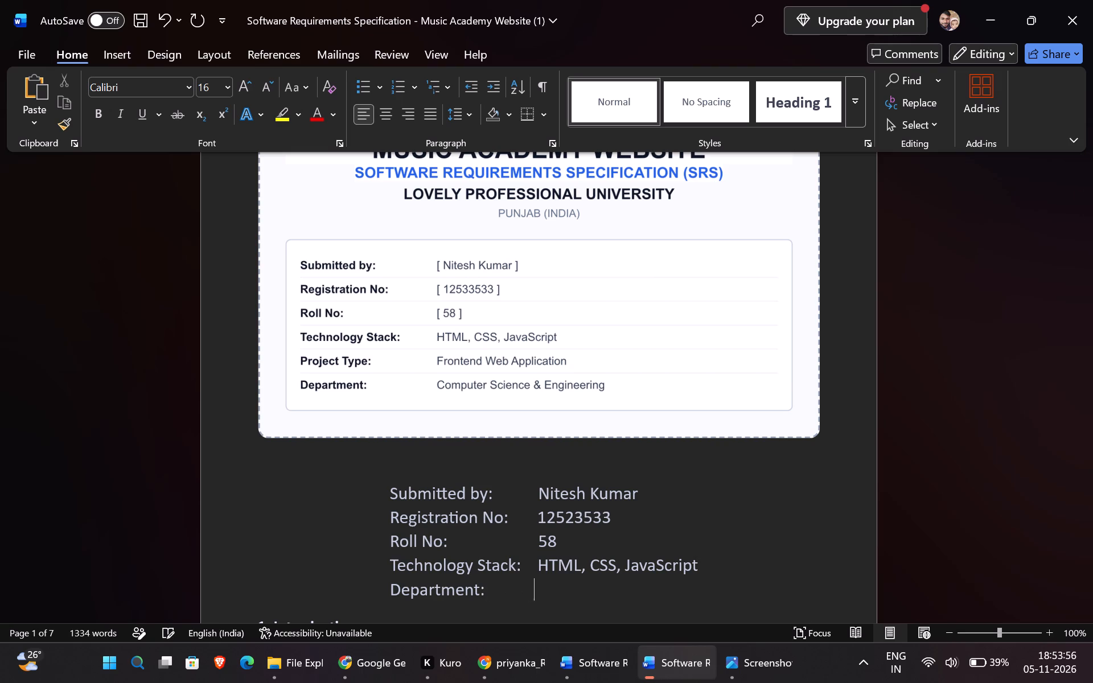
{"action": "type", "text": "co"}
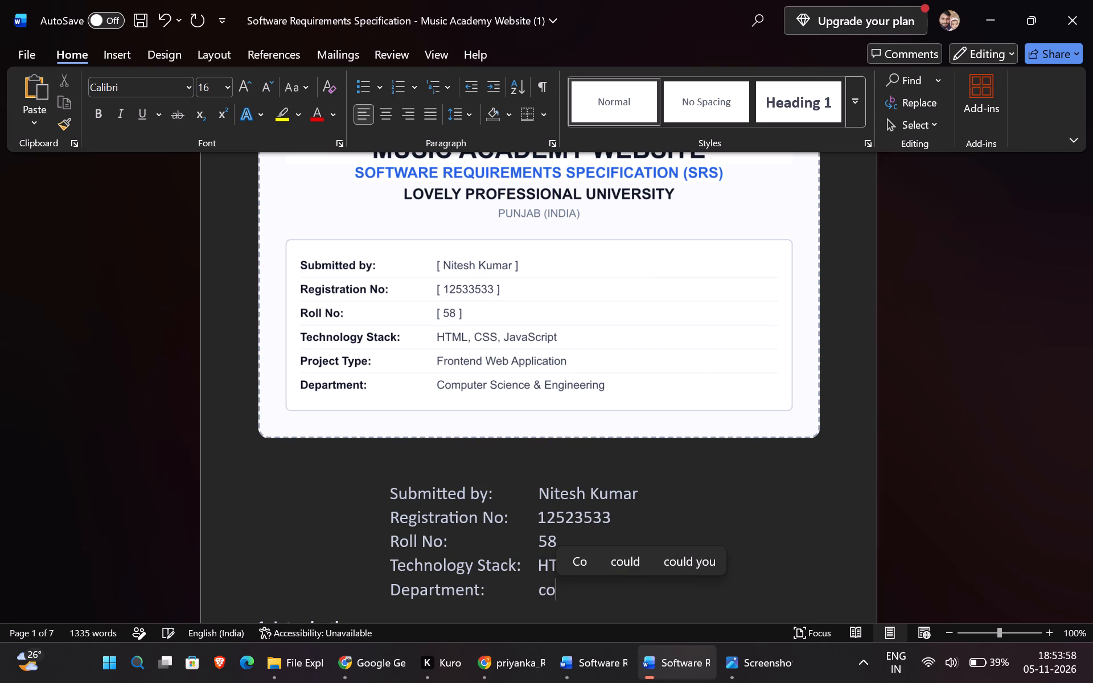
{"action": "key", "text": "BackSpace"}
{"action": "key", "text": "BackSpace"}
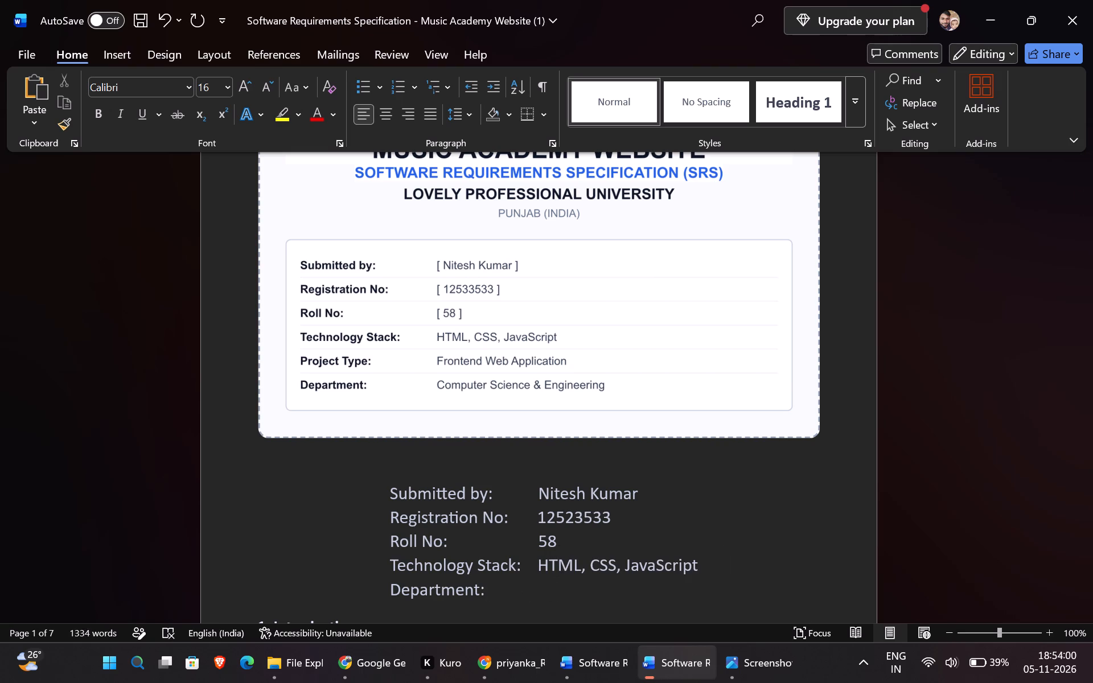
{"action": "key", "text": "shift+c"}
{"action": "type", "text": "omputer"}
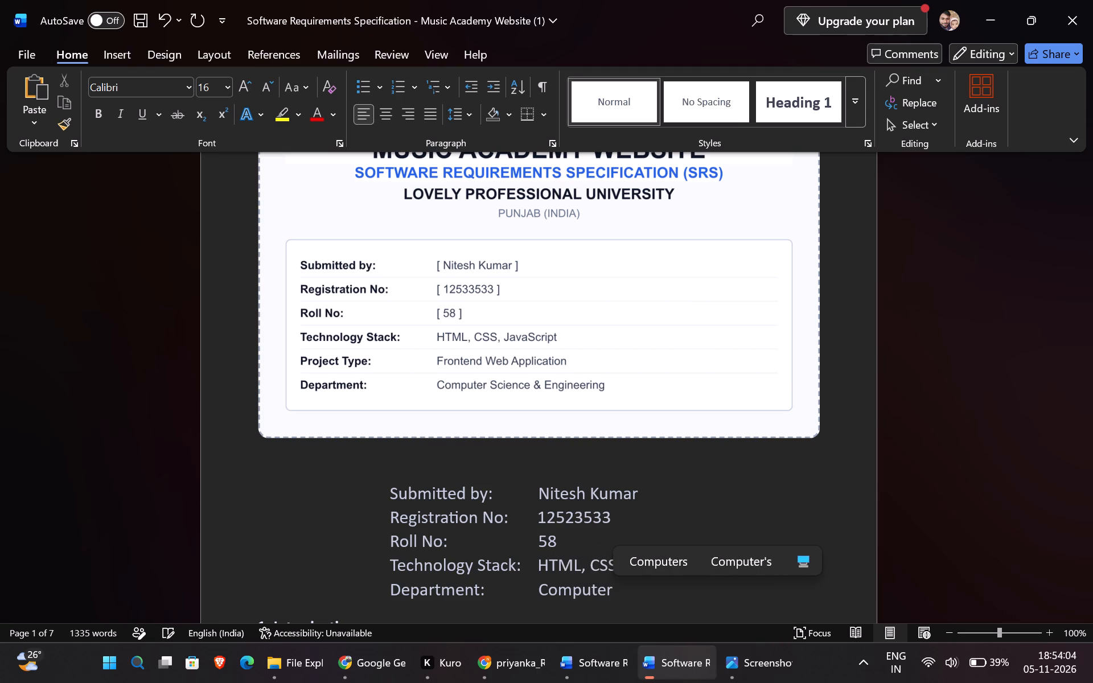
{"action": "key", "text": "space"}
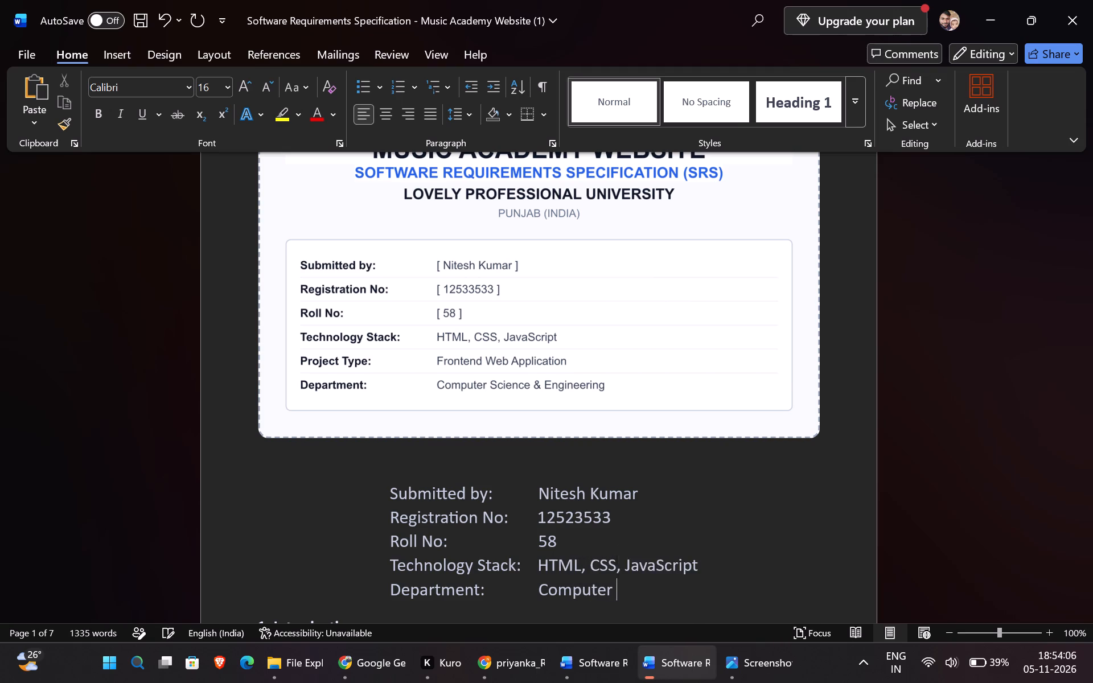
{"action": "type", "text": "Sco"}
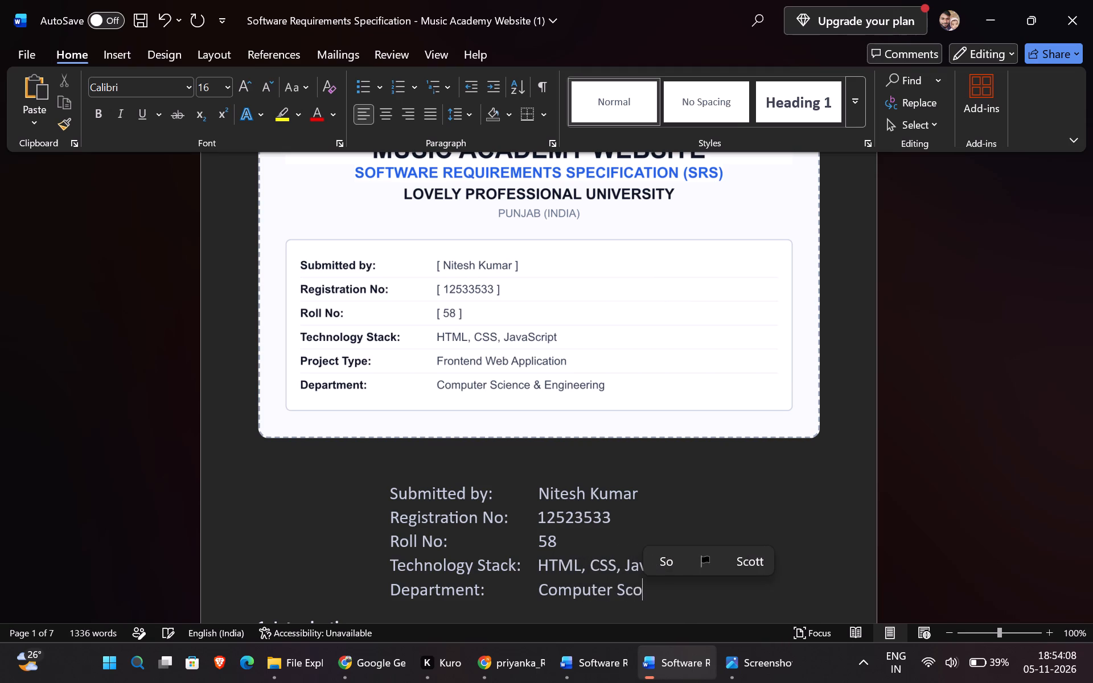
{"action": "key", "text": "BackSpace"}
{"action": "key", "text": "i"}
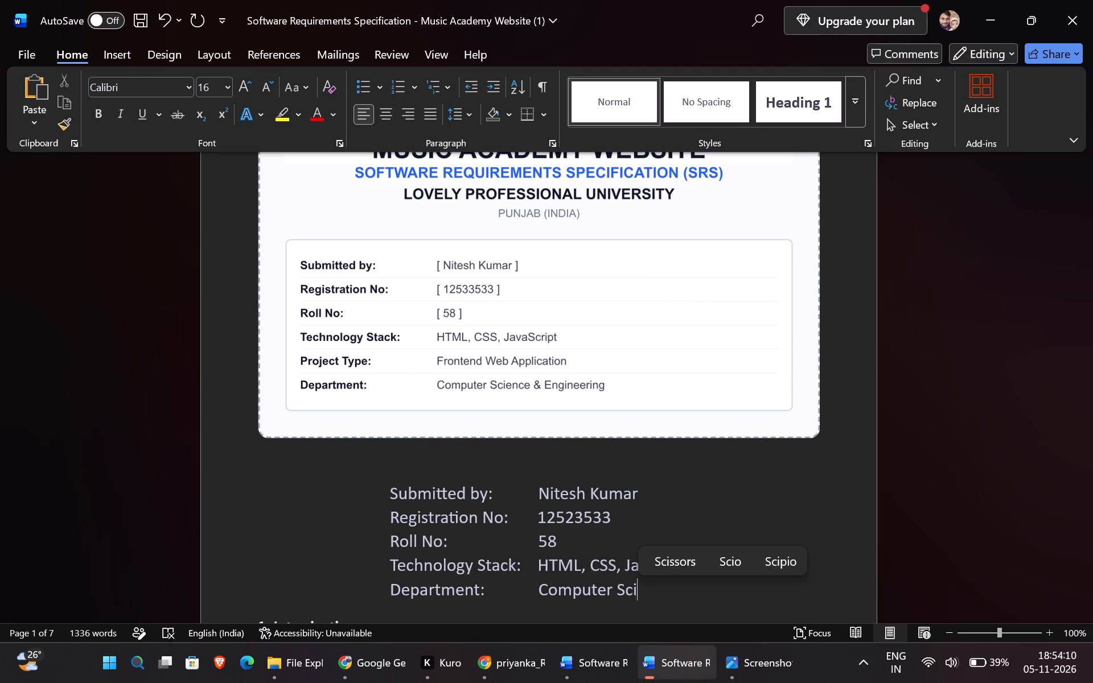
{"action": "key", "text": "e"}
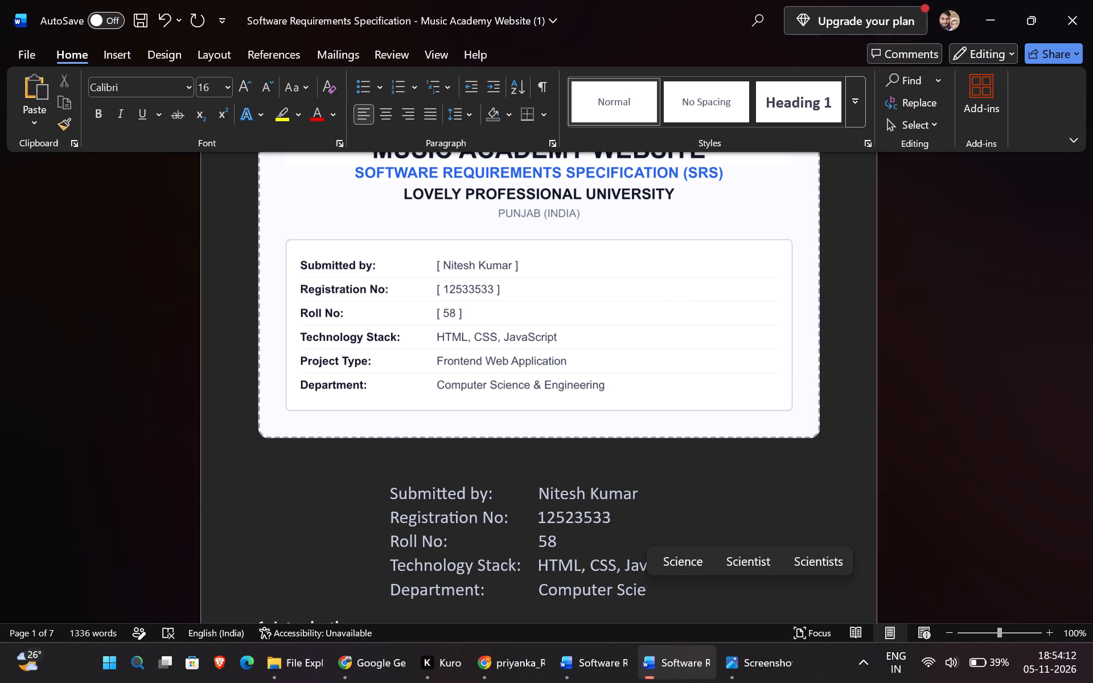
{"action": "left_click", "coordinate": [675, 565]}
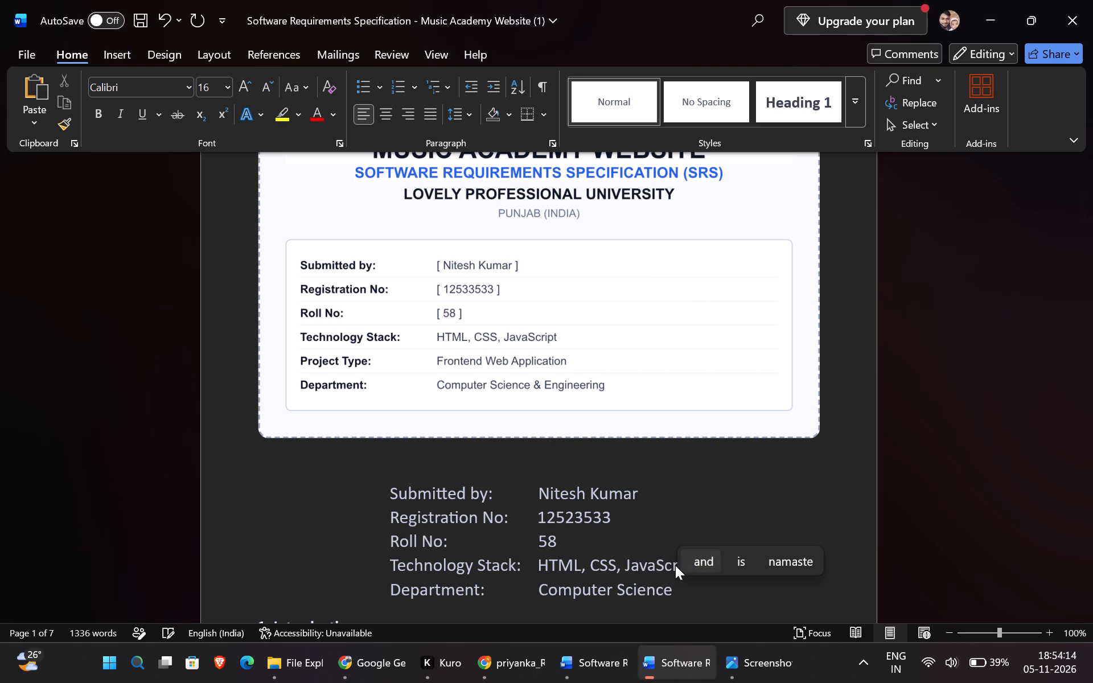
{"action": "key", "text": "shift+ampersand"}
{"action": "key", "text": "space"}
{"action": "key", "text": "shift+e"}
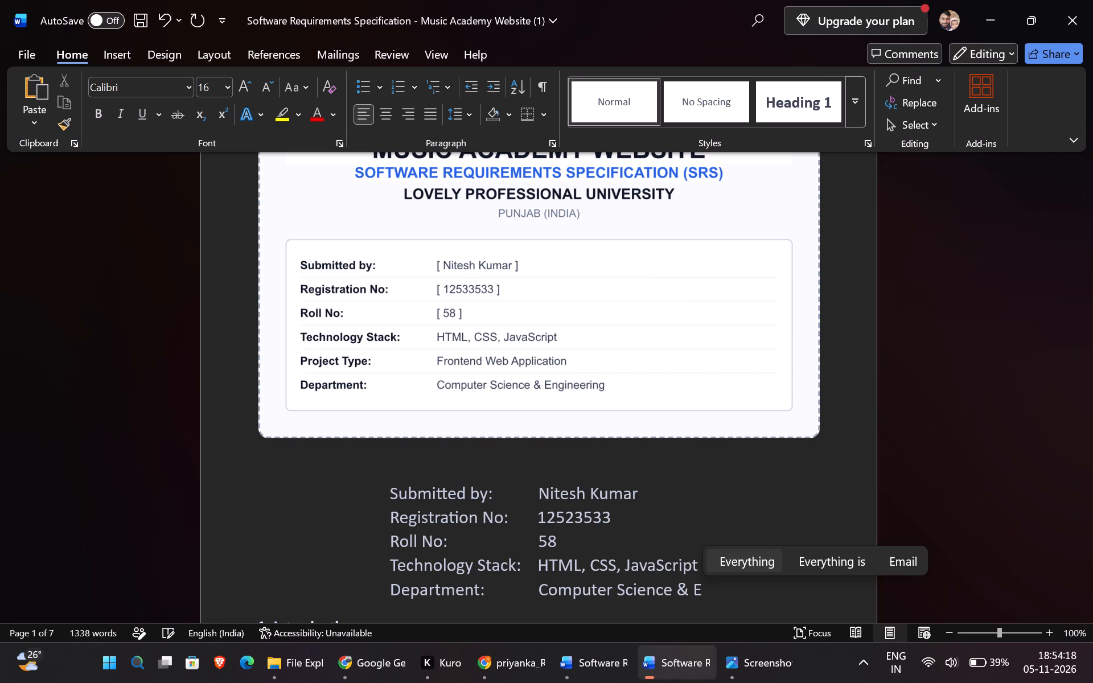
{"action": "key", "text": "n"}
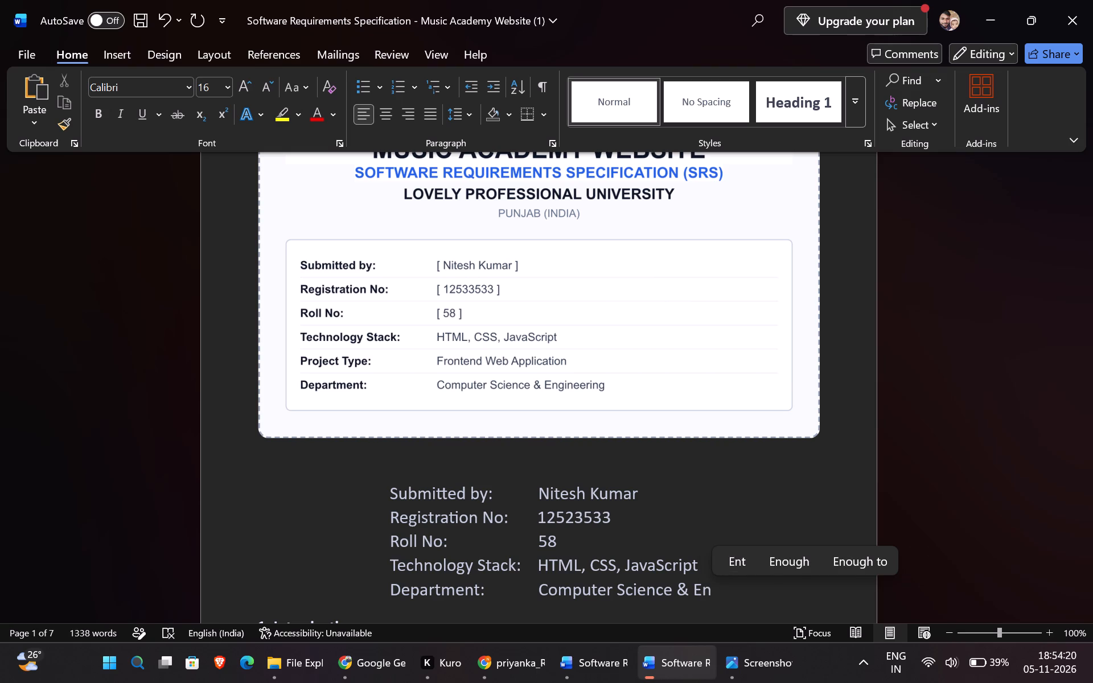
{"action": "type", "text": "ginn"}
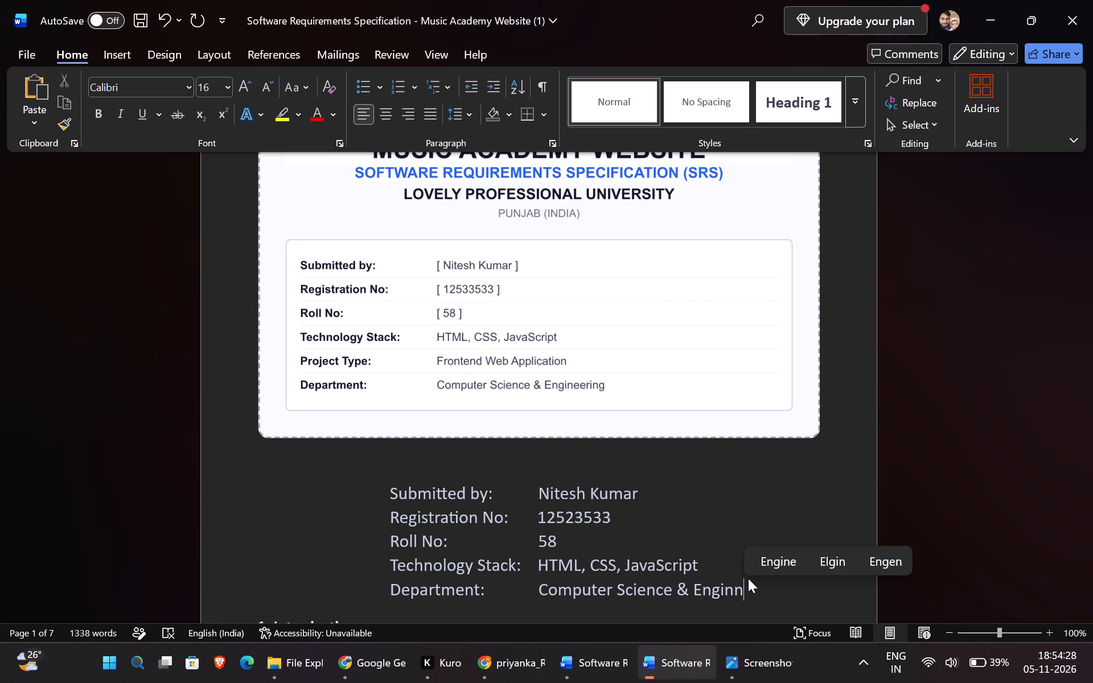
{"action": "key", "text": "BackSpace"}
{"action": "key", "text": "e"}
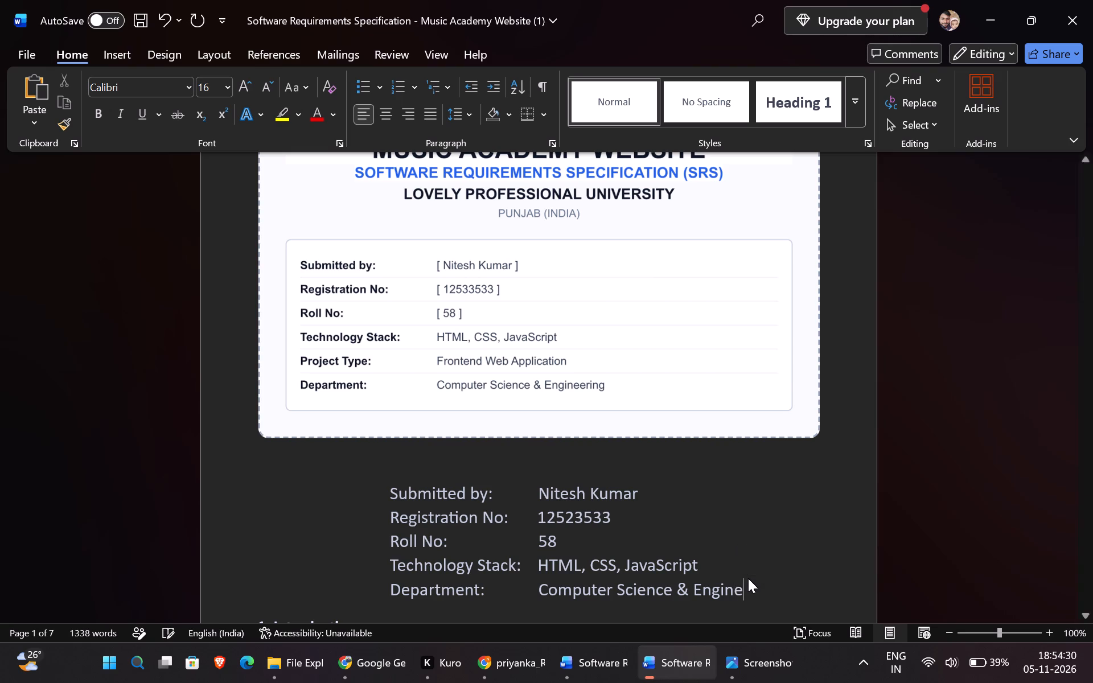
{"action": "left_click", "coordinate": [814, 552]}
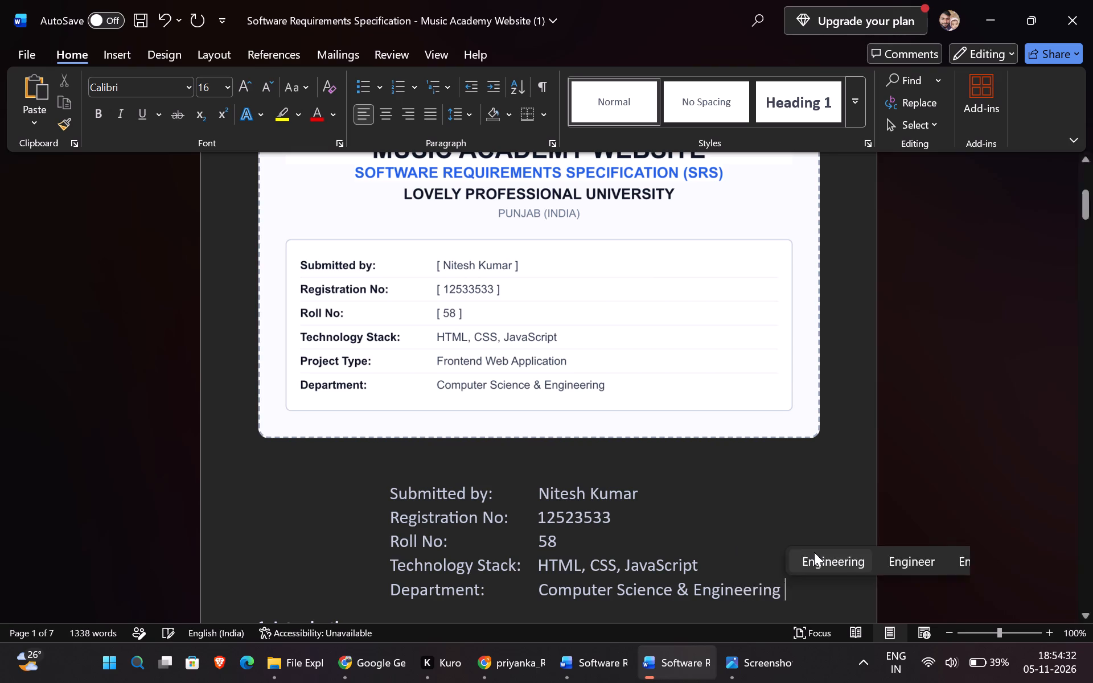
Delete the cover card picture that sits between the SRS subtitle and the retyped details.
{"action": "left_click", "coordinate": [689, 353]}
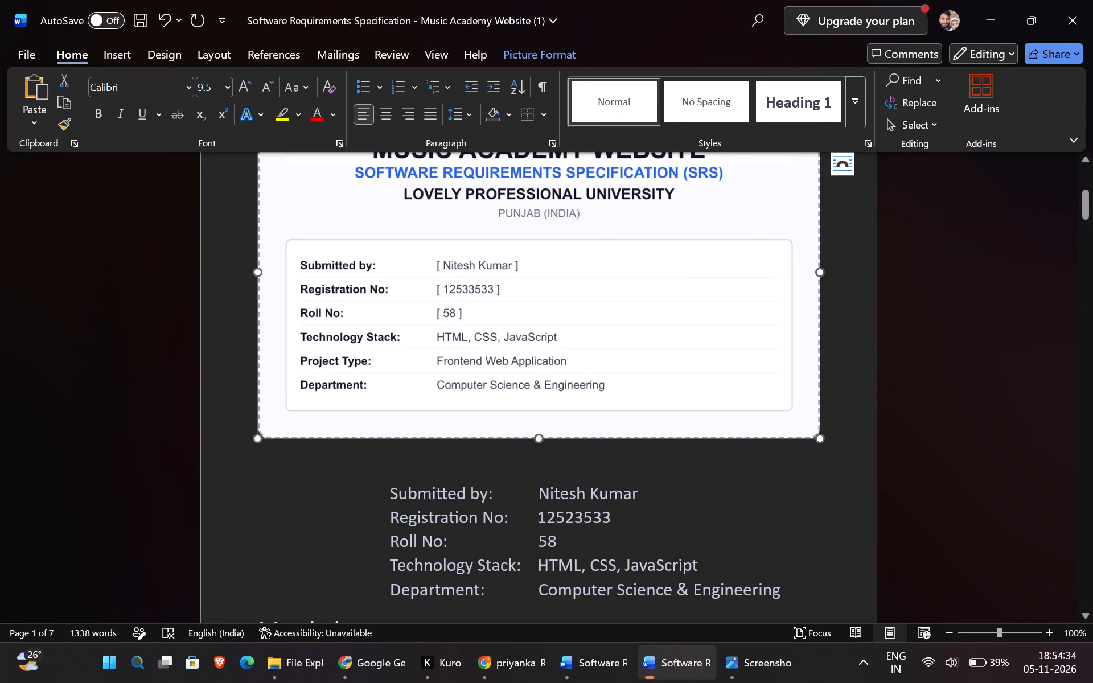
{"action": "scroll", "coordinate": [700, 289], "scroll_direction": "up", "scroll_amount": 1}
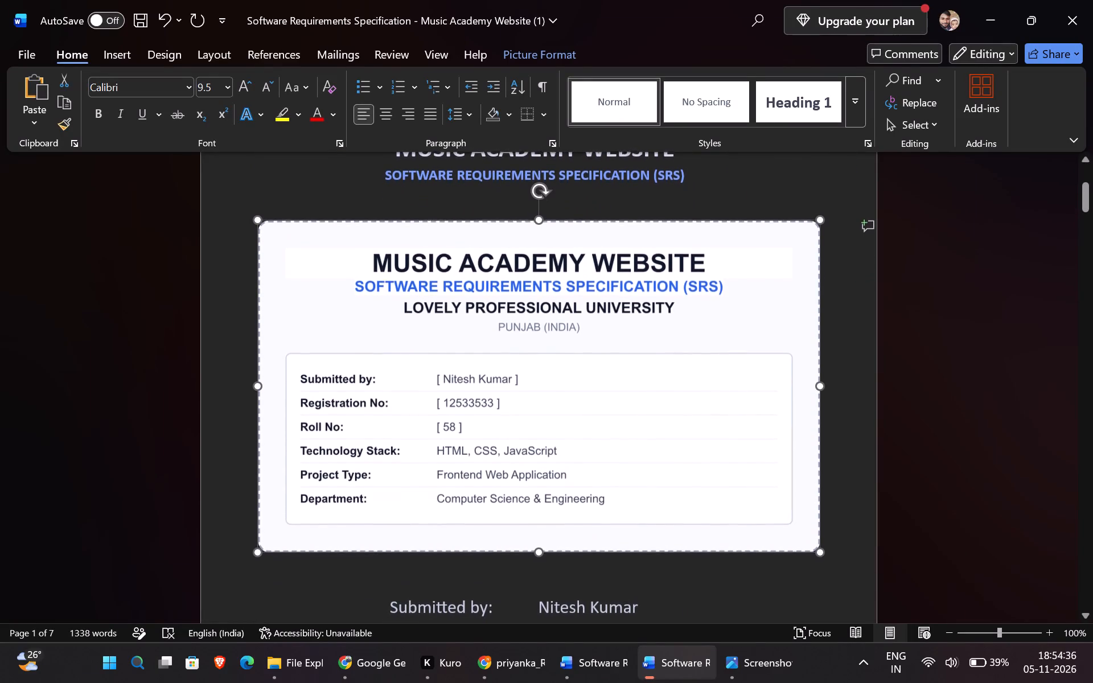
{"action": "scroll", "coordinate": [700, 289], "scroll_direction": "up", "scroll_amount": 2}
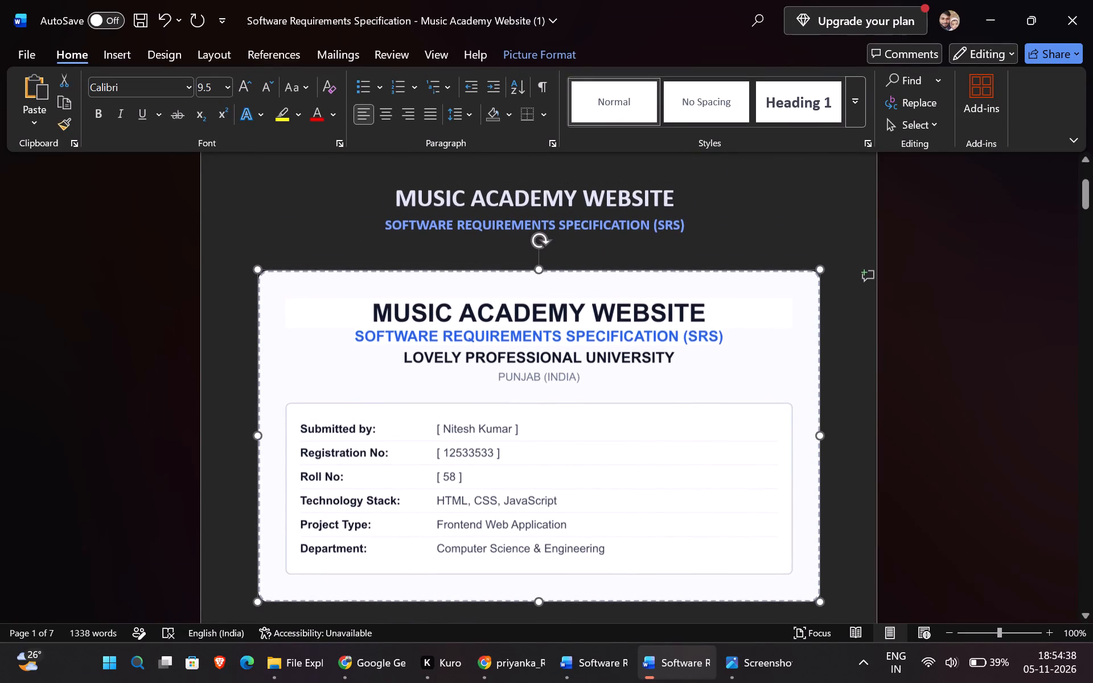
{"action": "scroll", "coordinate": [700, 289], "scroll_direction": "up", "scroll_amount": 1}
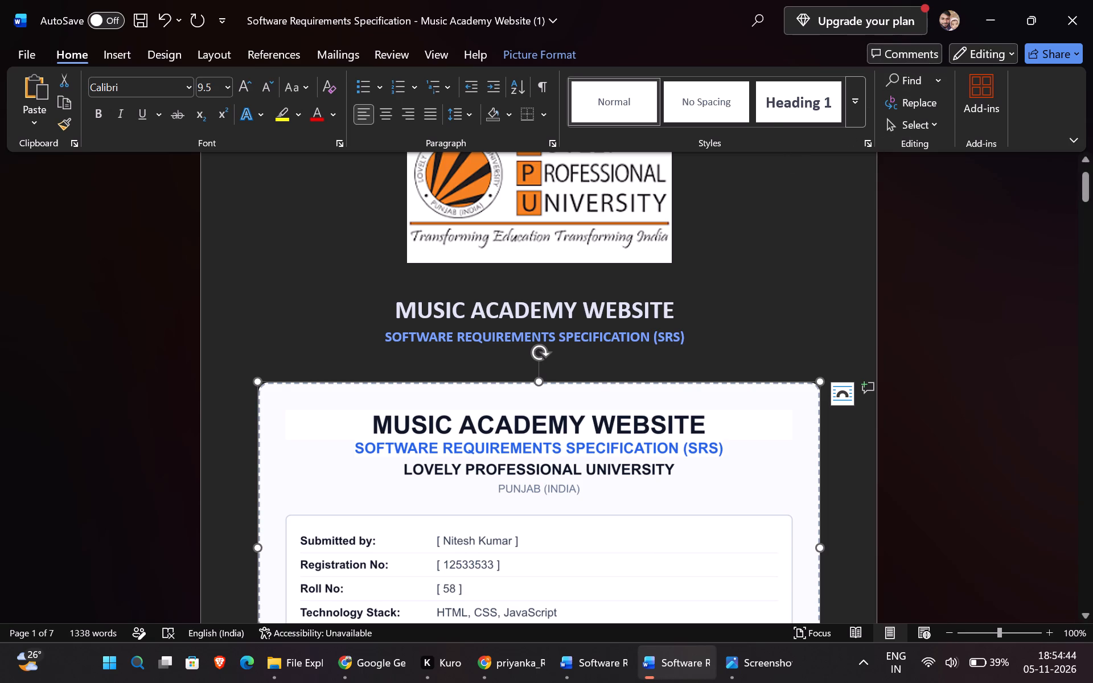
{"action": "key", "text": "BackSpace"}
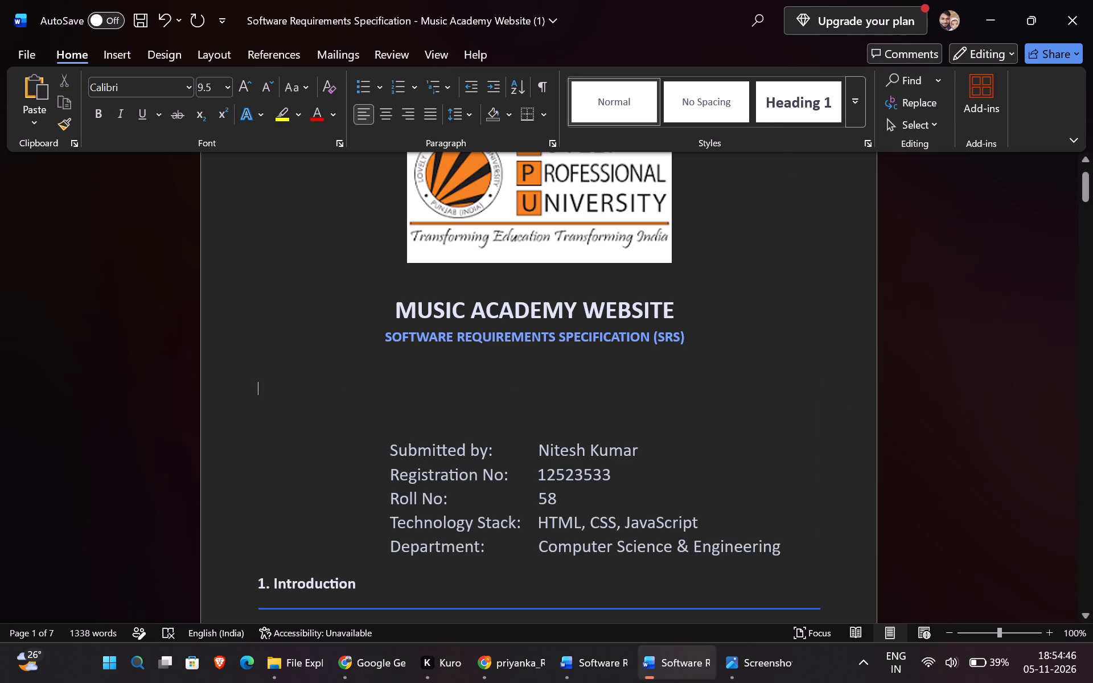
Remove the surplus blank lines under the subtitle, keeping its text as SOFTWARE REQUIREMENTS SPECIFICATION (SRS).
{"action": "key", "text": "BackSpace"}
{"action": "key", "text": "BackSpace"}
{"action": "key", "text": "BackSpace"}
{"action": "key", "text": "BackSpace"}
{"action": "key", "text": "BackSpace"}
{"action": "key", "text": "BackSpace"}
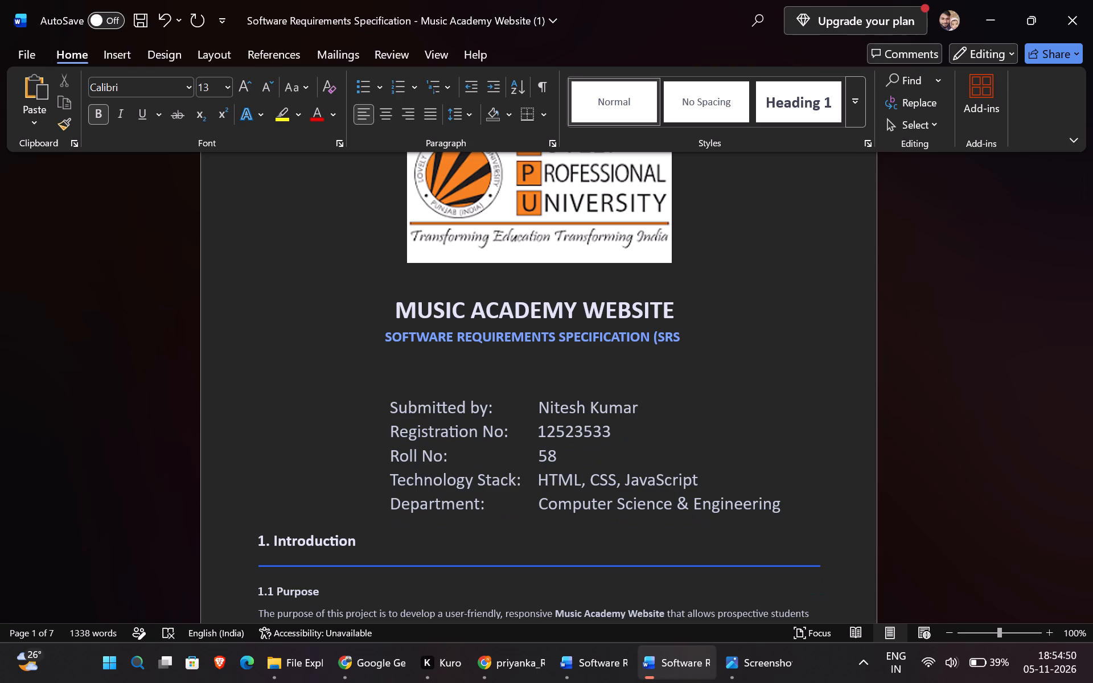
{"action": "key", "text": "shift+parenright"}
Enter Lovely Professional University followed by a graduation cap emoji on the blank line between the logo and the MUSIC ACADEMY WEBSITE title.
{"action": "left_click", "coordinate": [687, 282]}
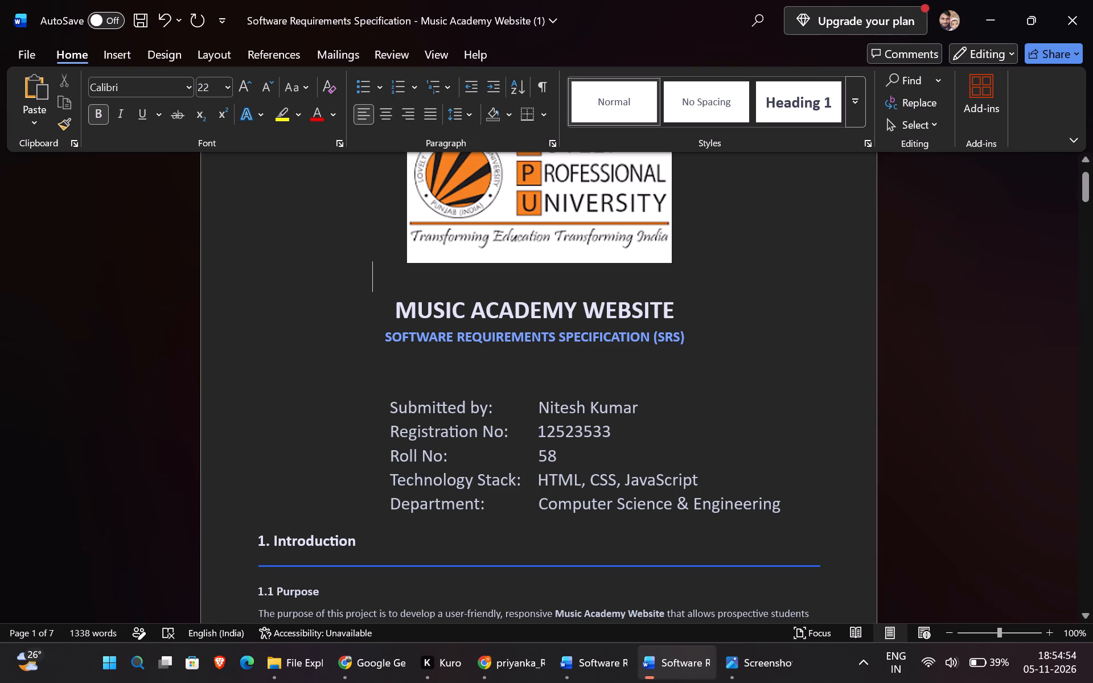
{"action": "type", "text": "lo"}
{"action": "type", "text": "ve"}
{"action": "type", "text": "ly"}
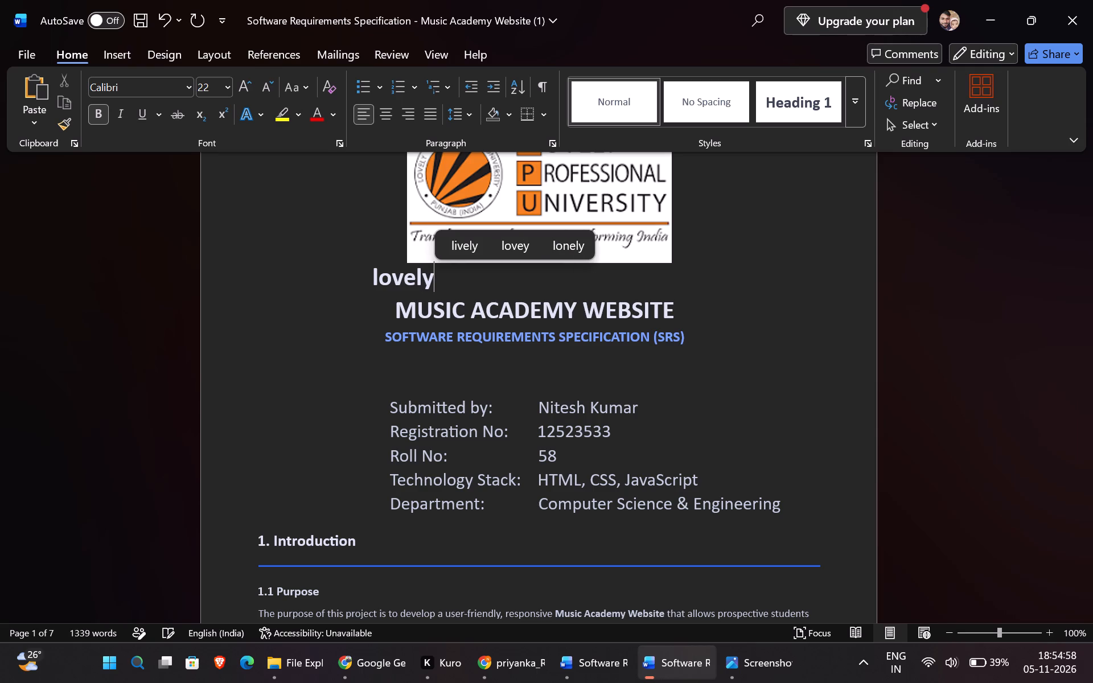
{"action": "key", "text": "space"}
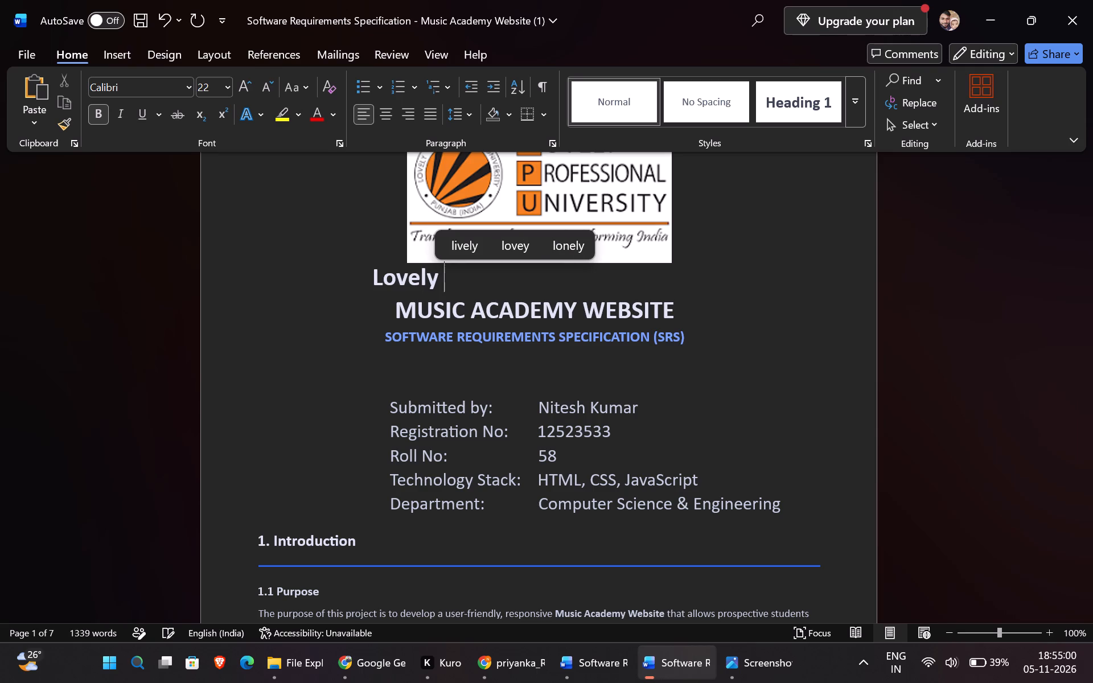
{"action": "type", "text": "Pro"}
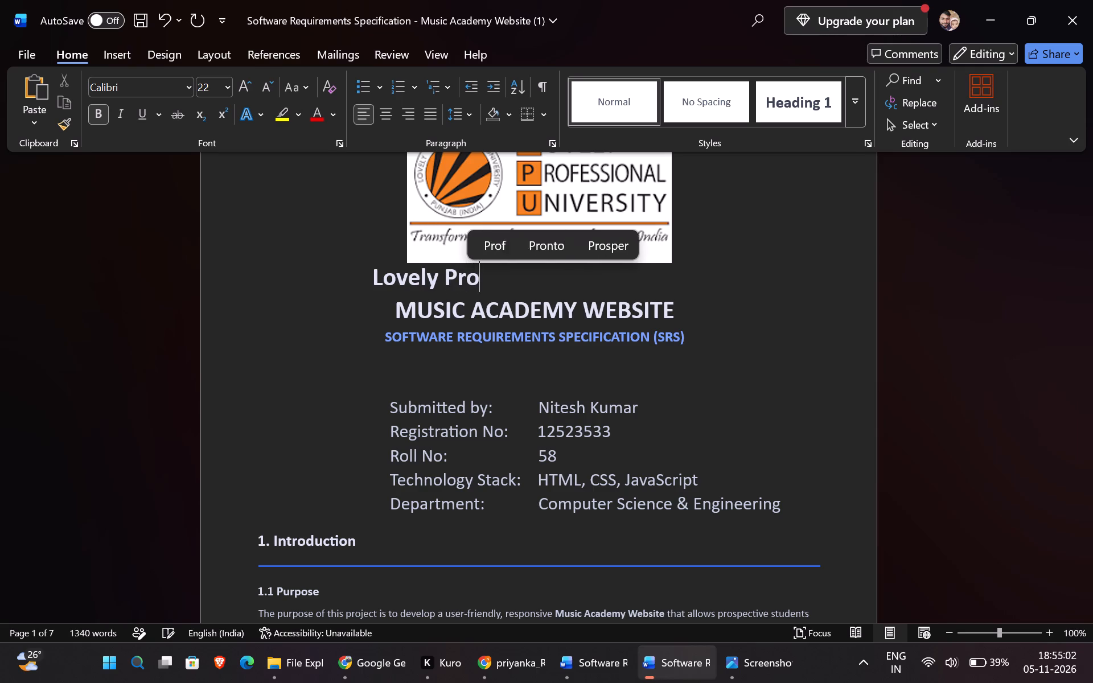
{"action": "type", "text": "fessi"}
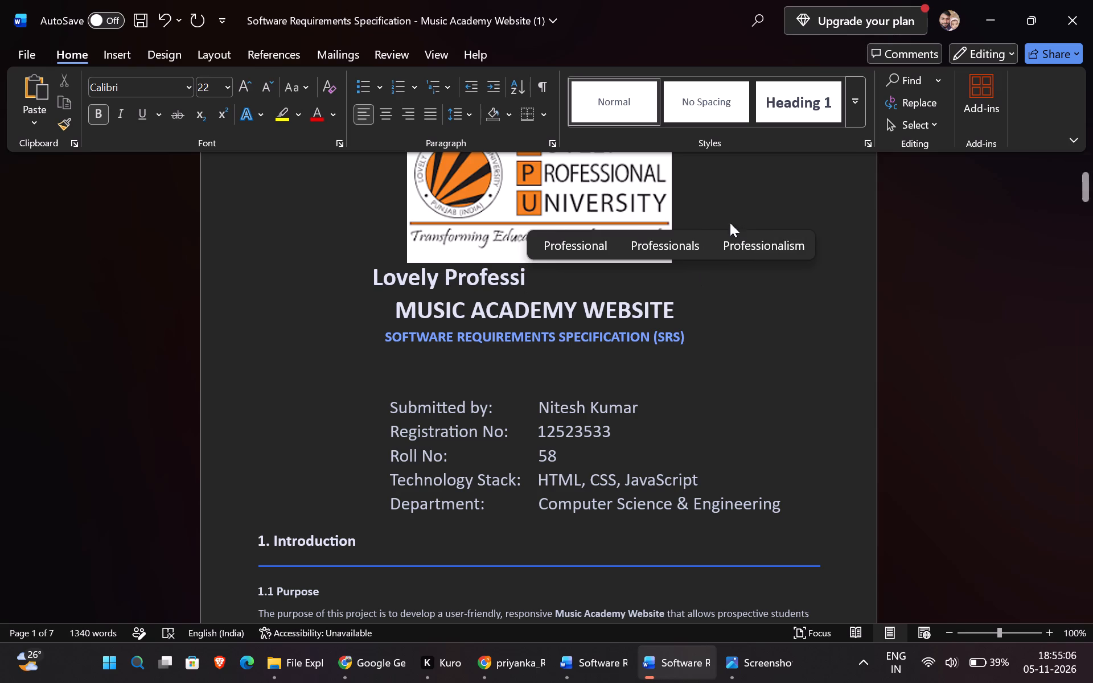
{"action": "left_click", "coordinate": [605, 238]}
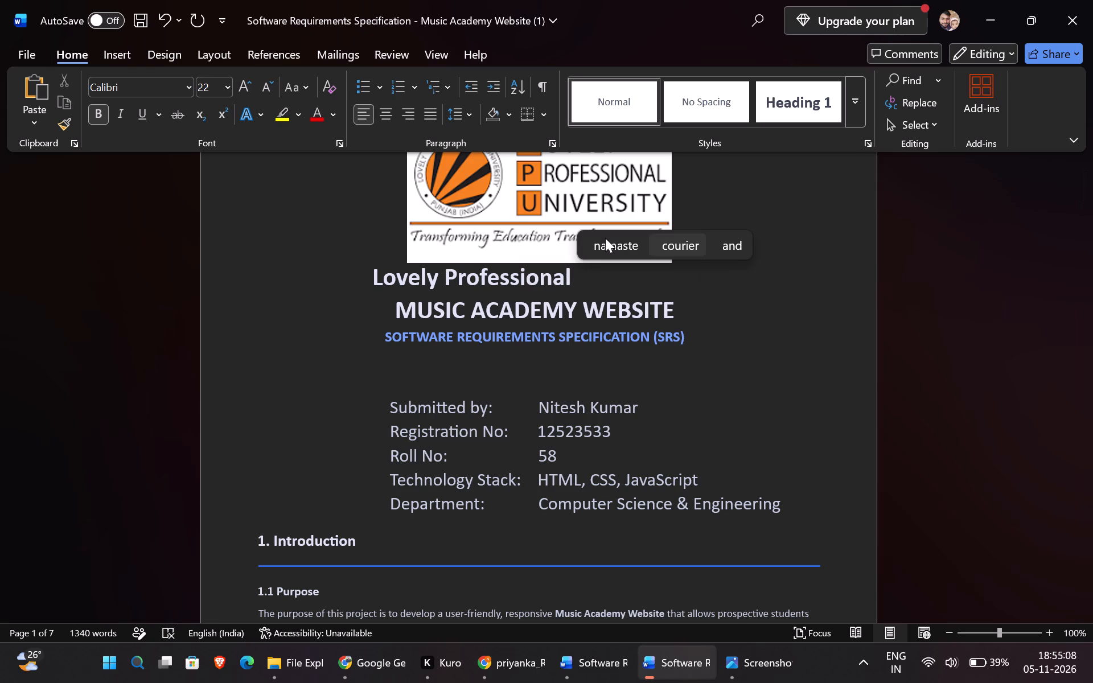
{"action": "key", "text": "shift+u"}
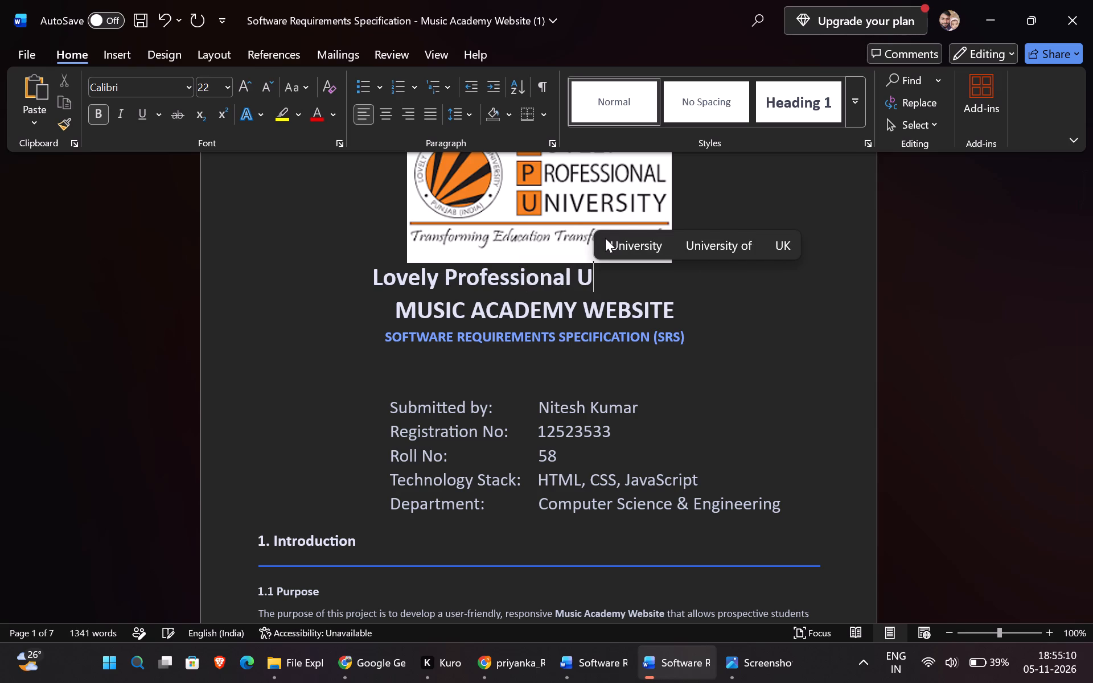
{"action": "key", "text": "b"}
{"action": "key", "text": "BackSpace"}
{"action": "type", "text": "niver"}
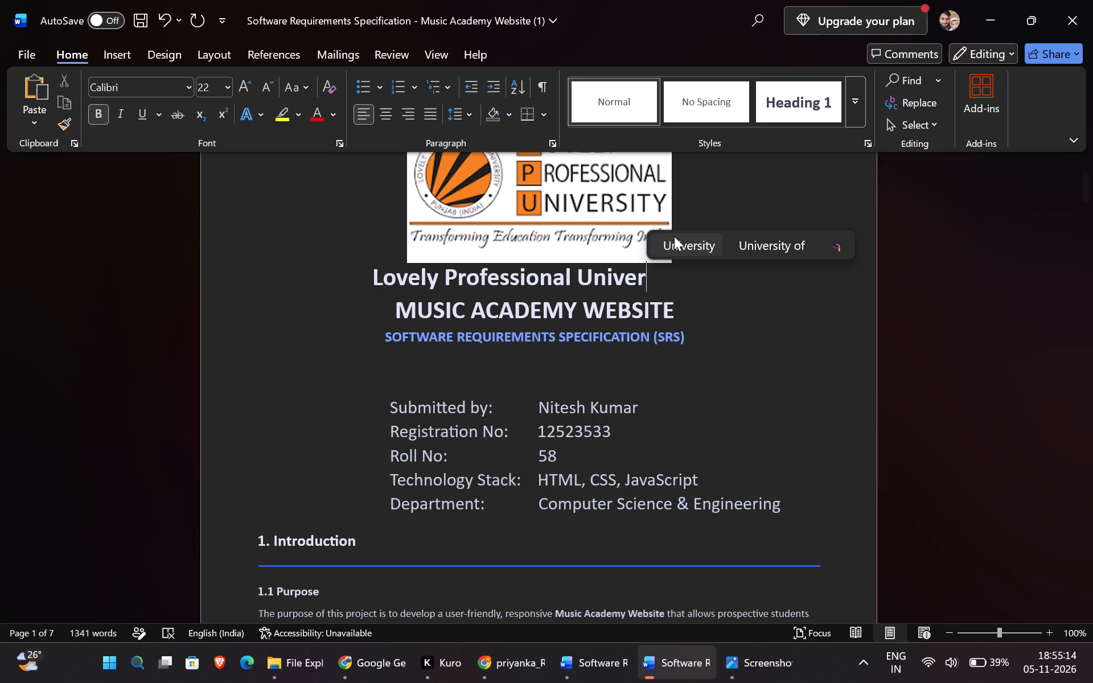
{"action": "left_click", "coordinate": [677, 238]}
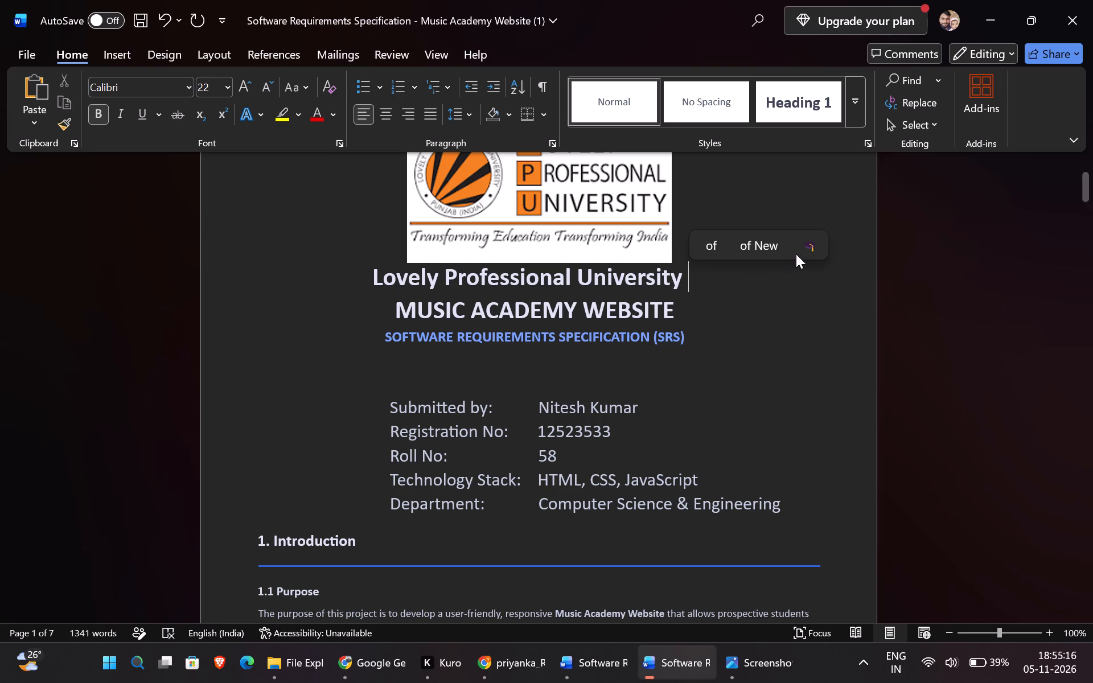
{"action": "left_click", "coordinate": [800, 251]}
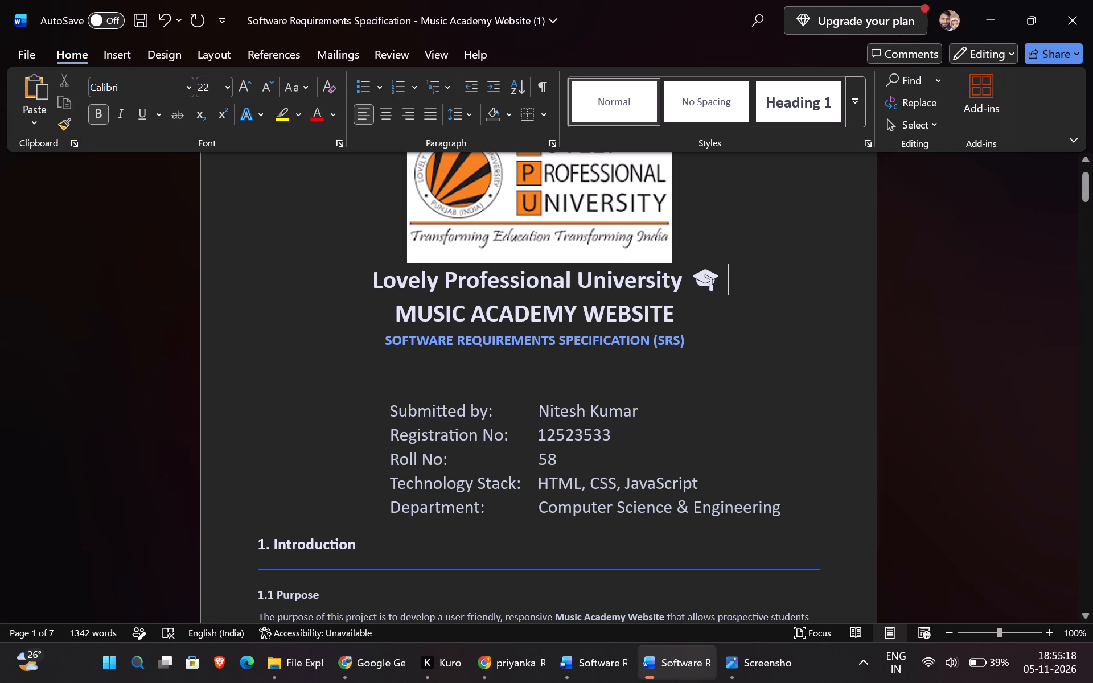
Add a line reading PUNJAB(INDIA) below the university name, indented with spaces to sit roughly centred under it.
{"action": "key", "text": "Return"}
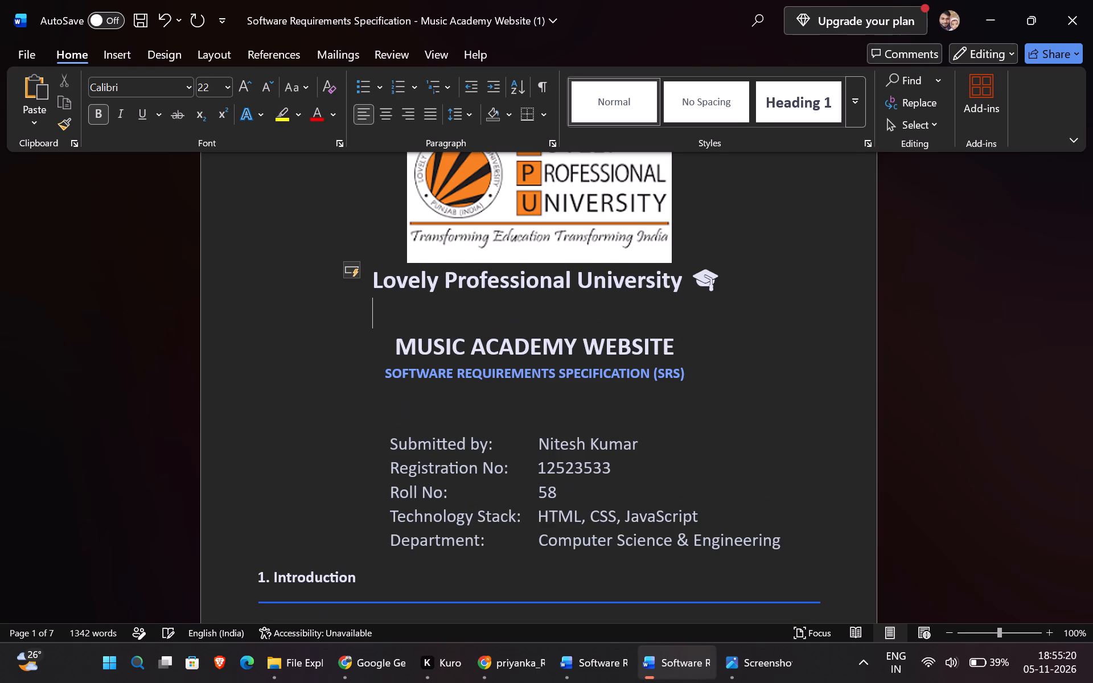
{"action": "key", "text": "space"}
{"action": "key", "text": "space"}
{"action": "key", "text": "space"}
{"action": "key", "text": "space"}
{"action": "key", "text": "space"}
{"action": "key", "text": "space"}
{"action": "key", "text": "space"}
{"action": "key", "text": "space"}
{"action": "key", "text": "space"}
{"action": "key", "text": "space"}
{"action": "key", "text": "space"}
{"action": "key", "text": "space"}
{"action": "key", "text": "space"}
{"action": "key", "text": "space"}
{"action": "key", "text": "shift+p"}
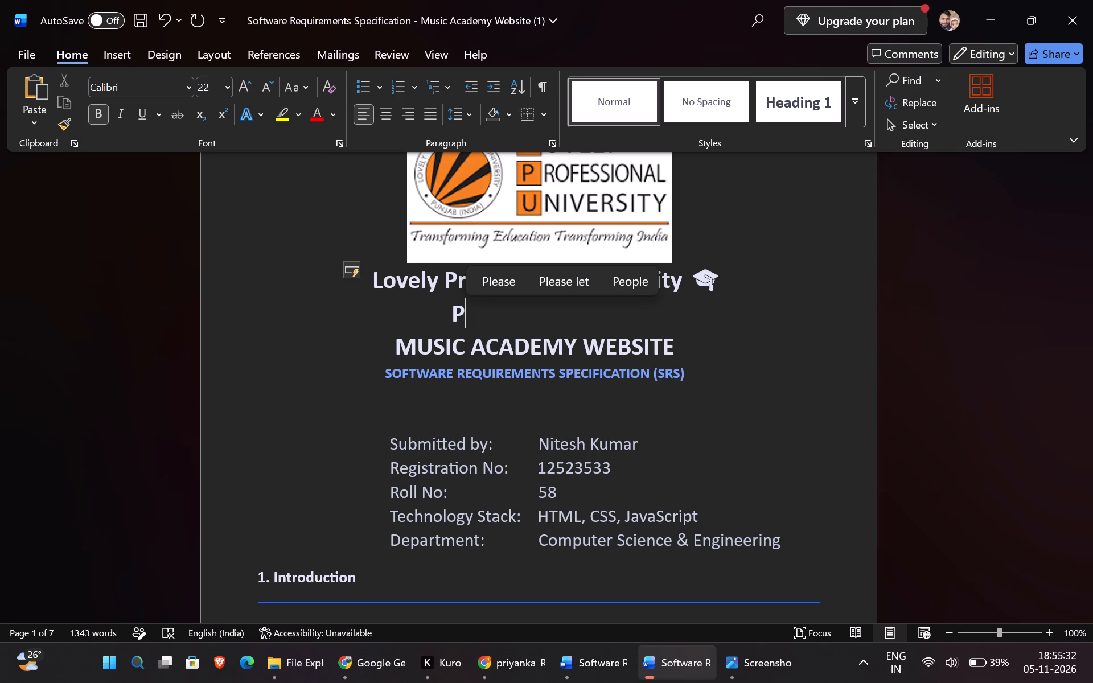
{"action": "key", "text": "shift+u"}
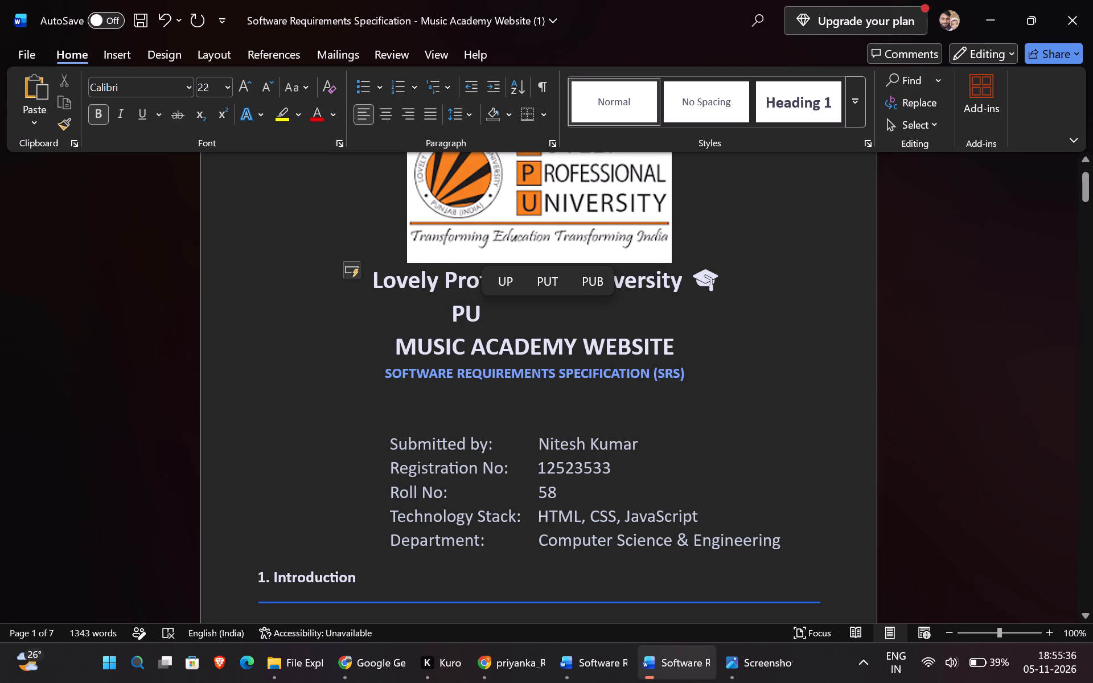
{"action": "scroll", "coordinate": [649, 240], "scroll_direction": "up", "scroll_amount": 1}
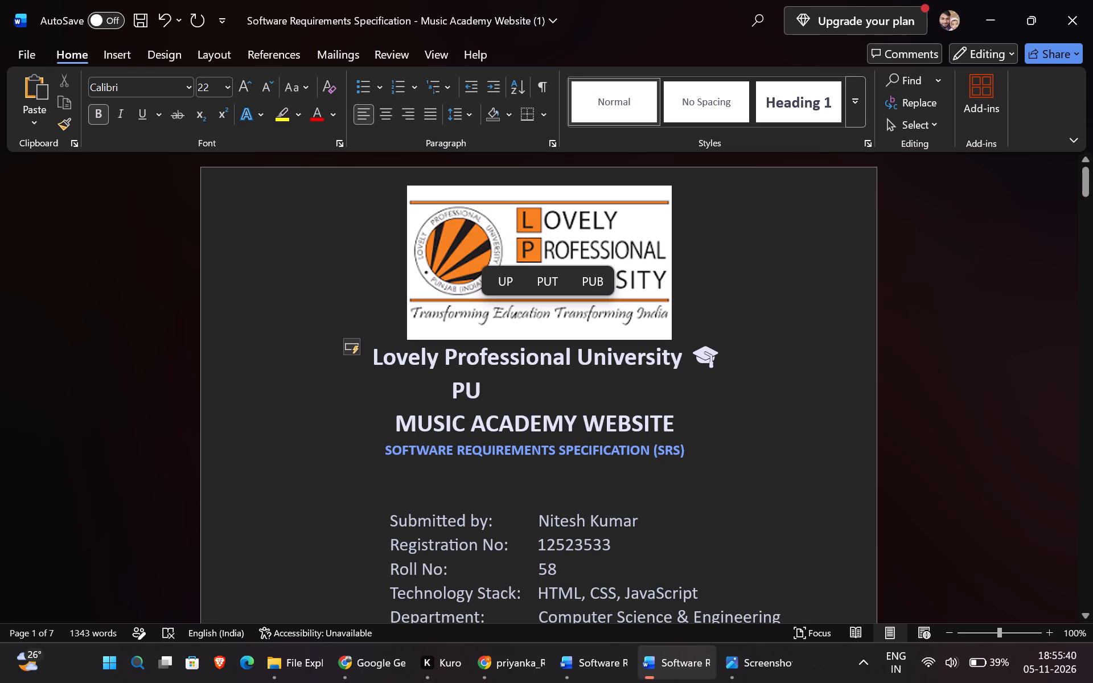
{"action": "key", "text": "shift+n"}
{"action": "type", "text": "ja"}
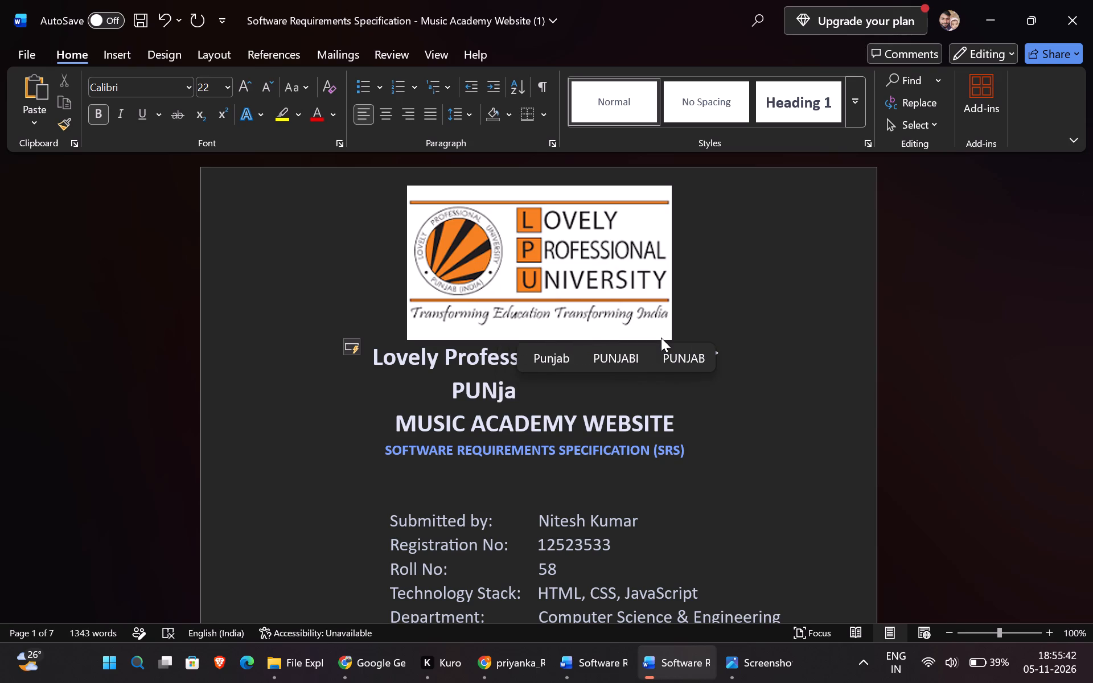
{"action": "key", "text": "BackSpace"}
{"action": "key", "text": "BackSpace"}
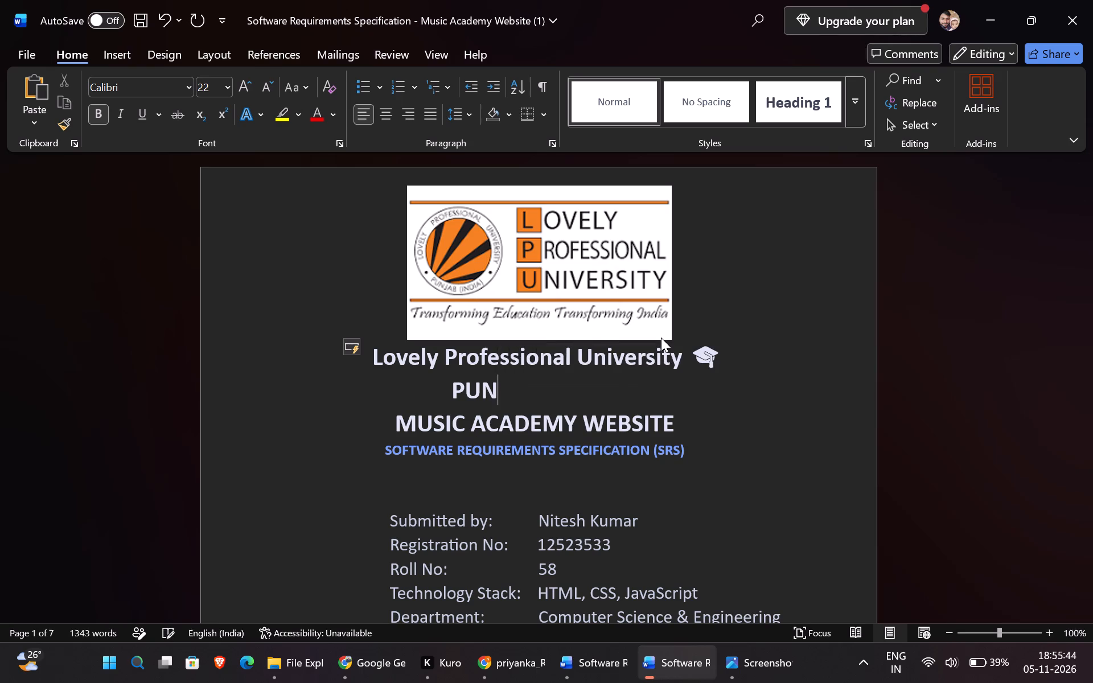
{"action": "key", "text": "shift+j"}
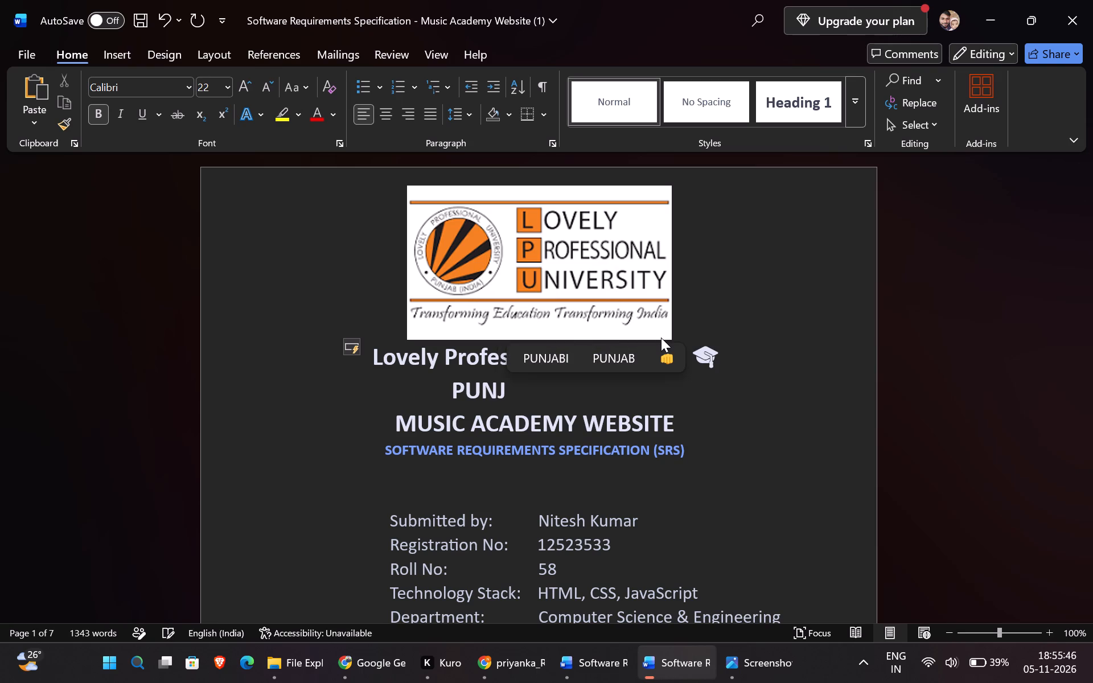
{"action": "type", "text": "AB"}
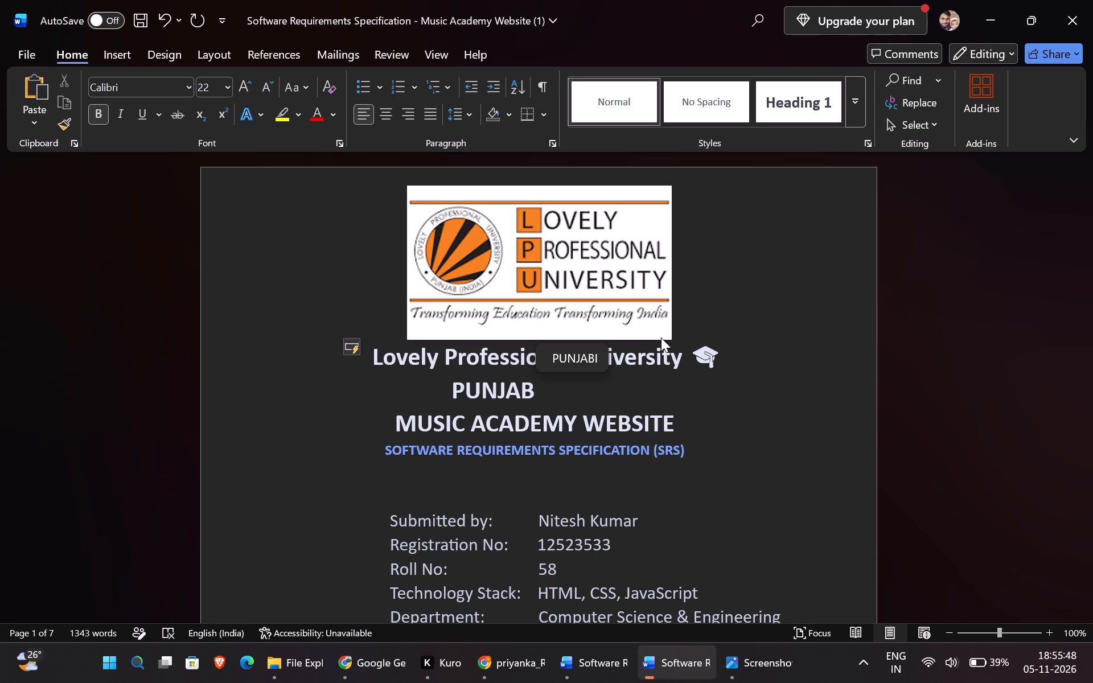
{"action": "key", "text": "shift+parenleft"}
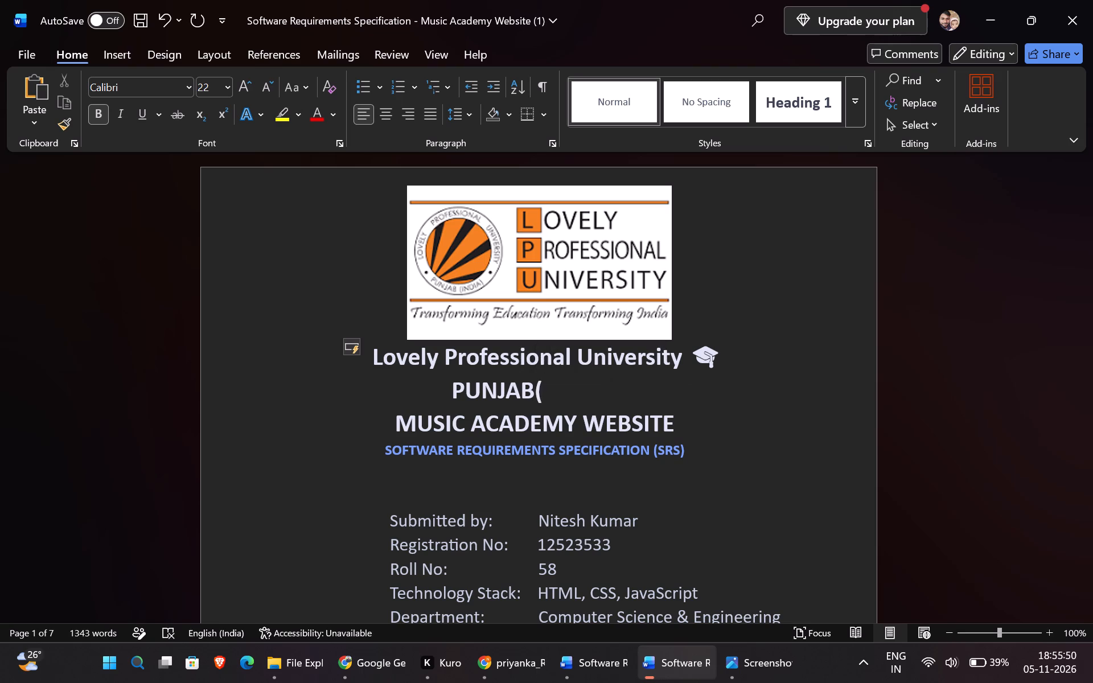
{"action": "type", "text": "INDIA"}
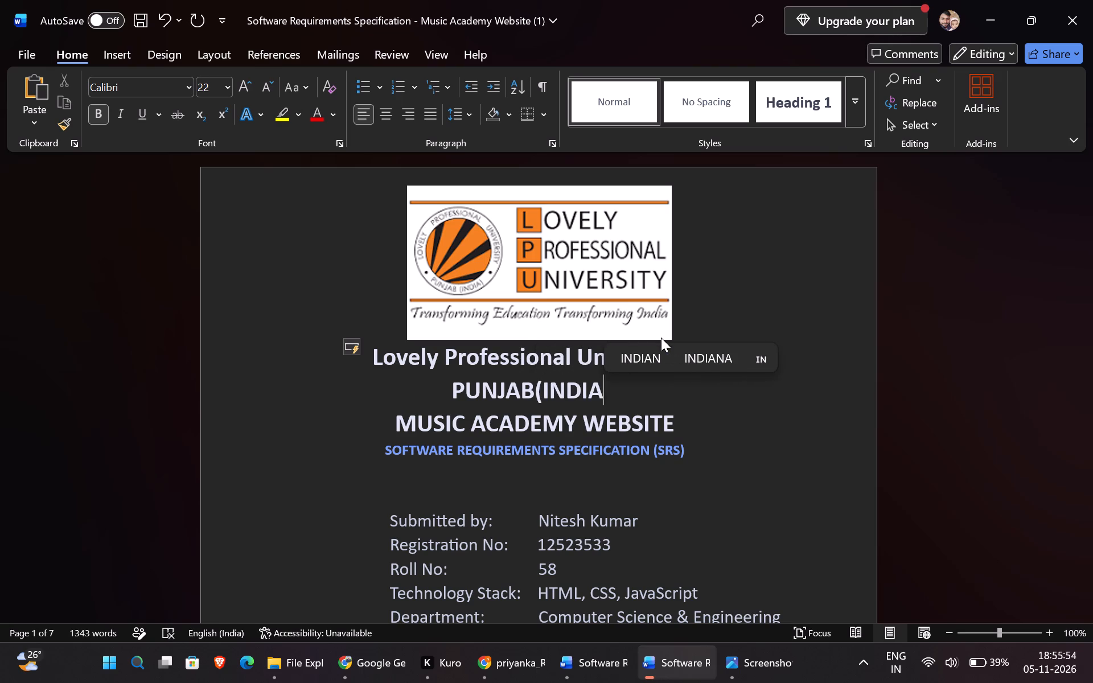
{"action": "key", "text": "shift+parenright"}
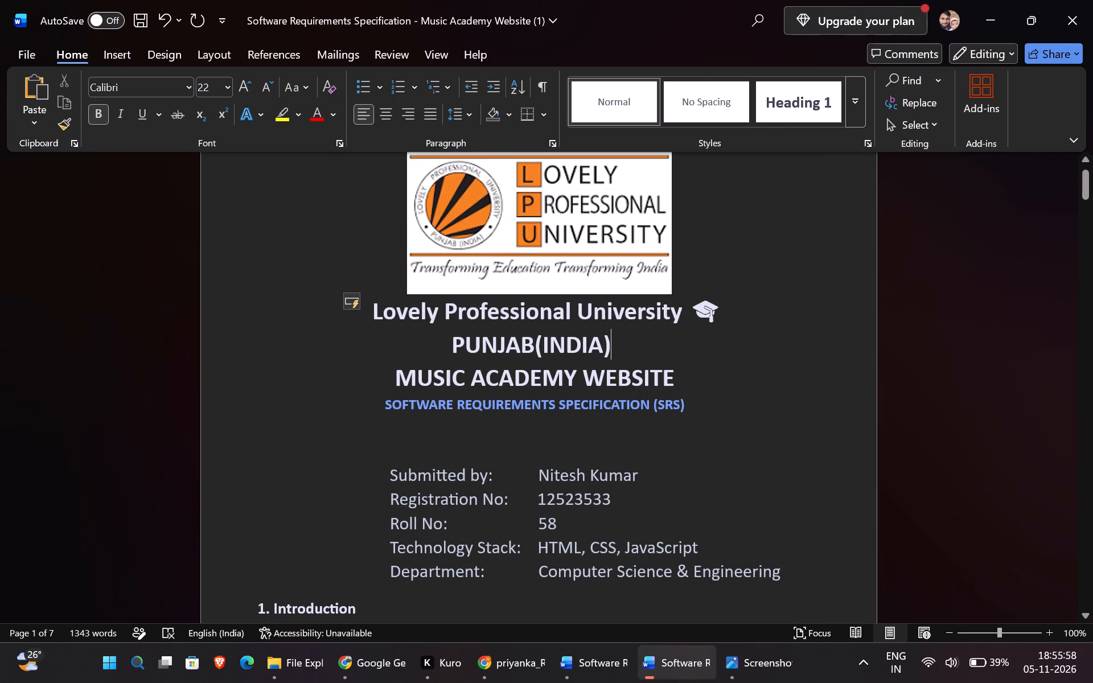
Colour the Lovely Professional University line, including its graduation cap, in a green theme colour.
{"action": "left_click_drag", "start_coordinate": [730, 311], "coordinate": [395, 311]}
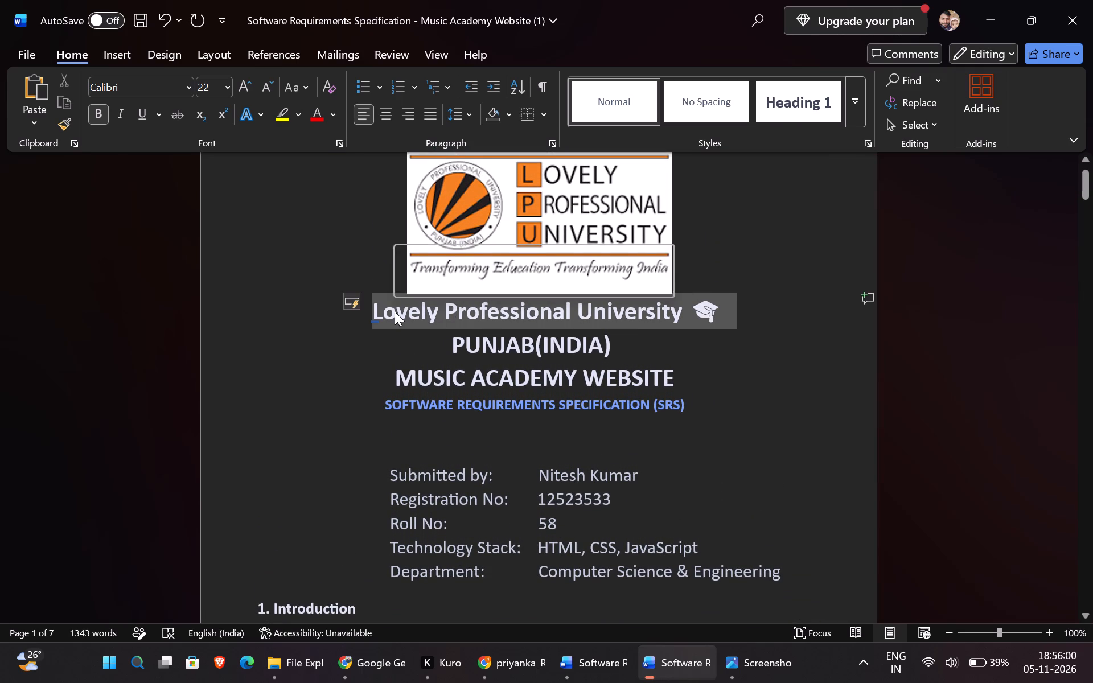
{"action": "left_click", "coordinate": [506, 282]}
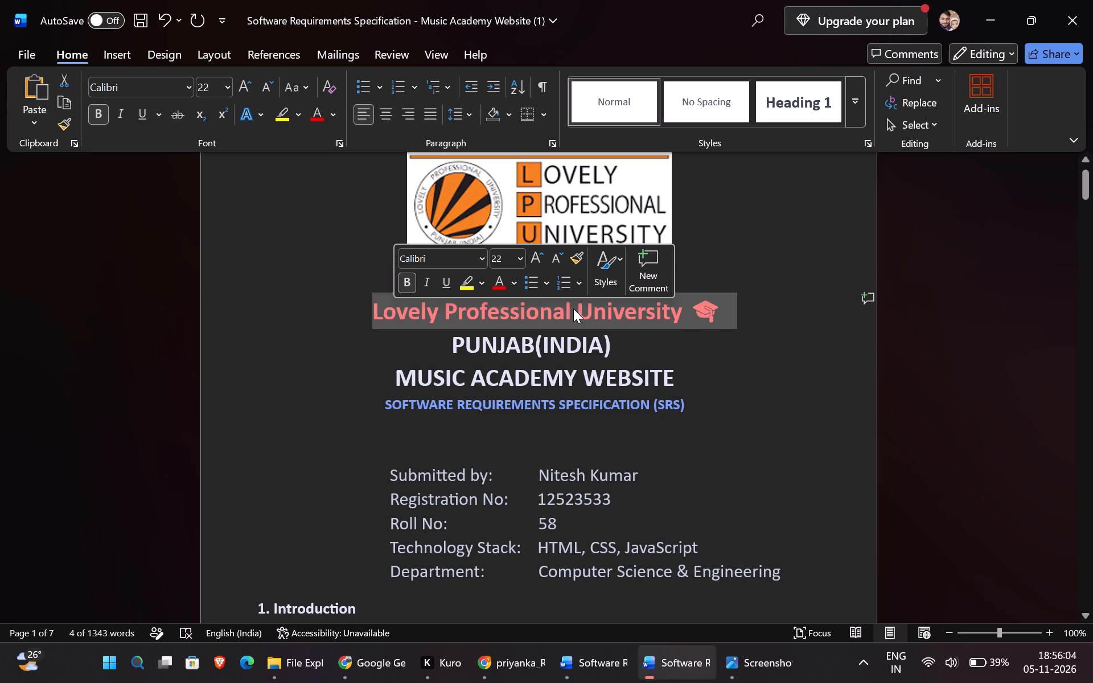
{"action": "left_click", "coordinate": [511, 285]}
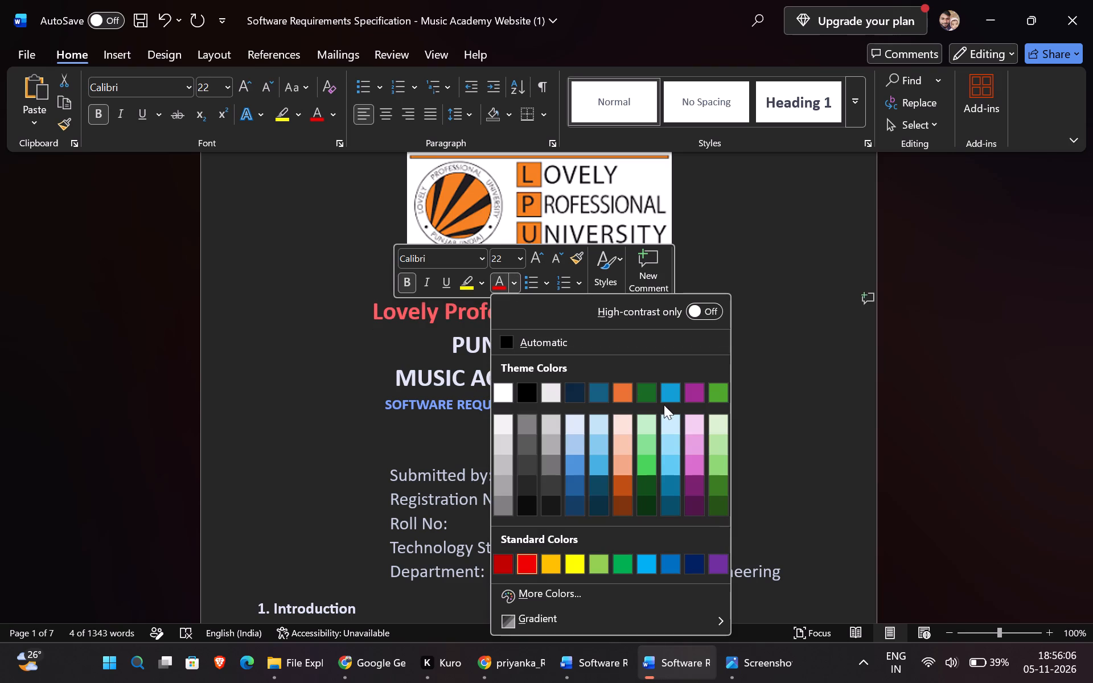
{"action": "left_click", "coordinate": [650, 468]}
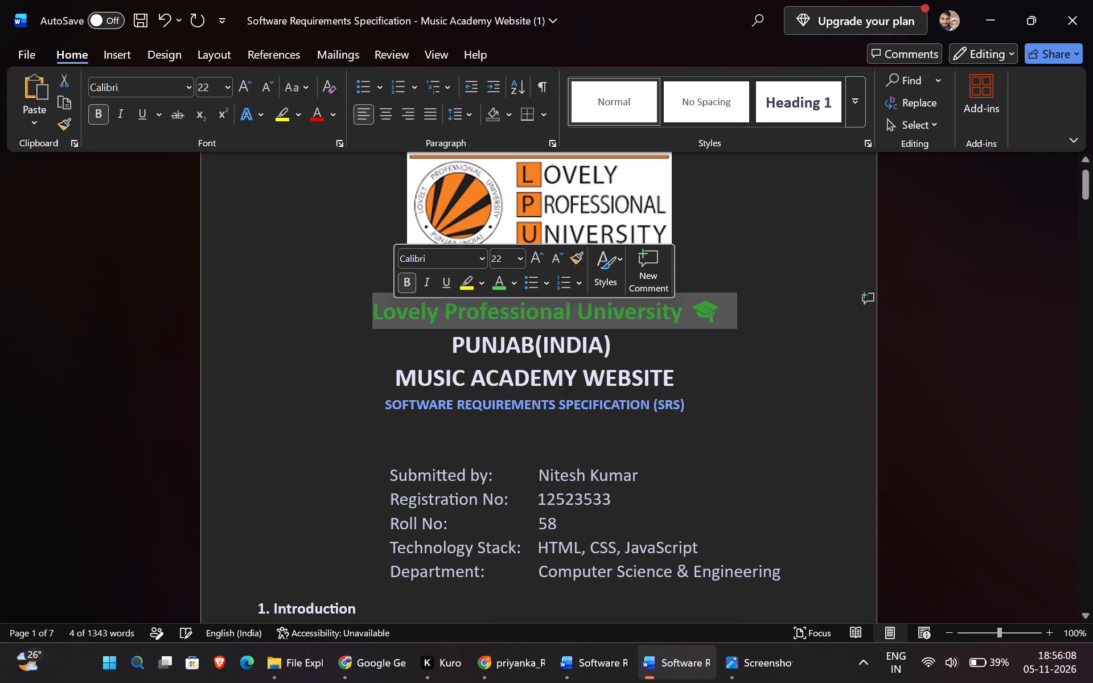
{"action": "left_click", "coordinate": [787, 414]}
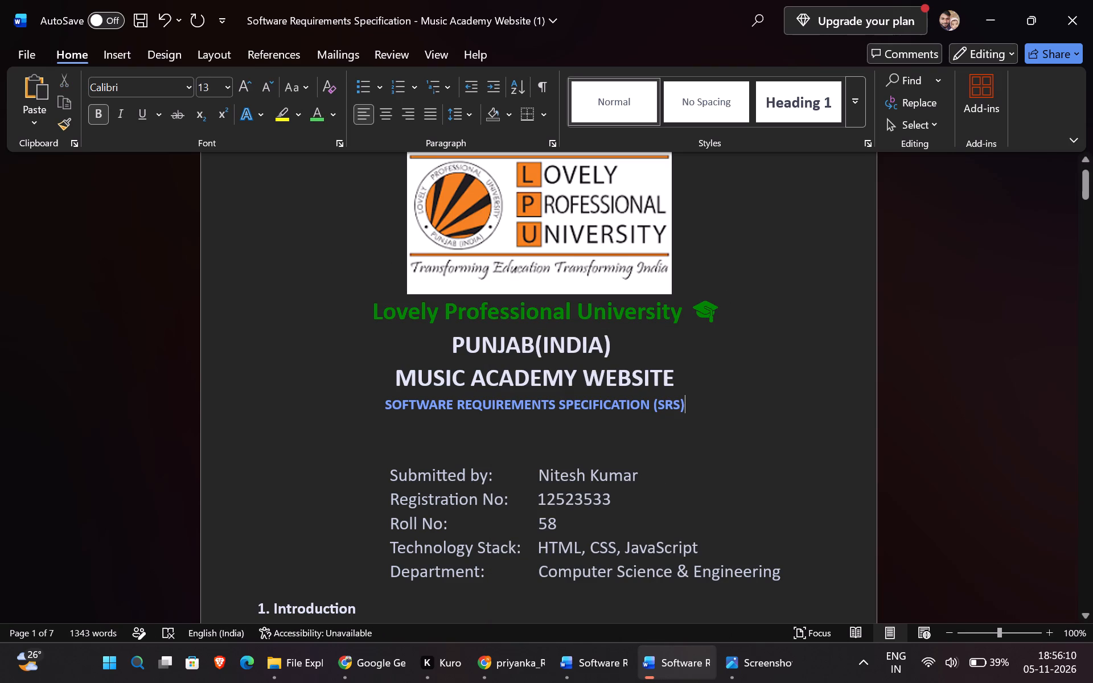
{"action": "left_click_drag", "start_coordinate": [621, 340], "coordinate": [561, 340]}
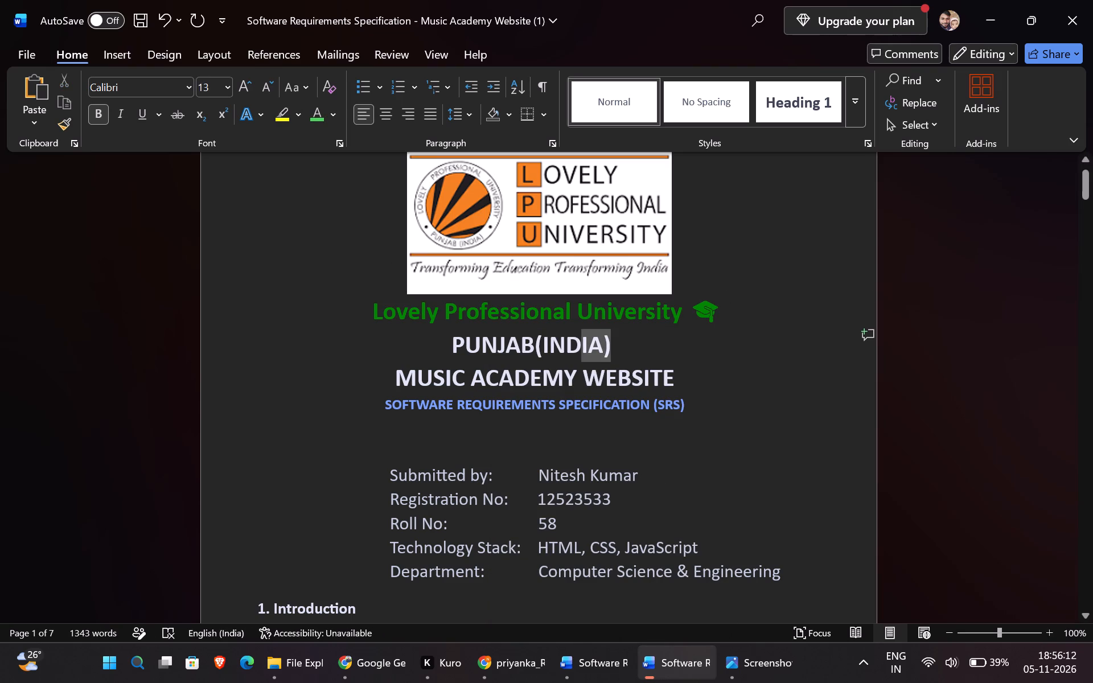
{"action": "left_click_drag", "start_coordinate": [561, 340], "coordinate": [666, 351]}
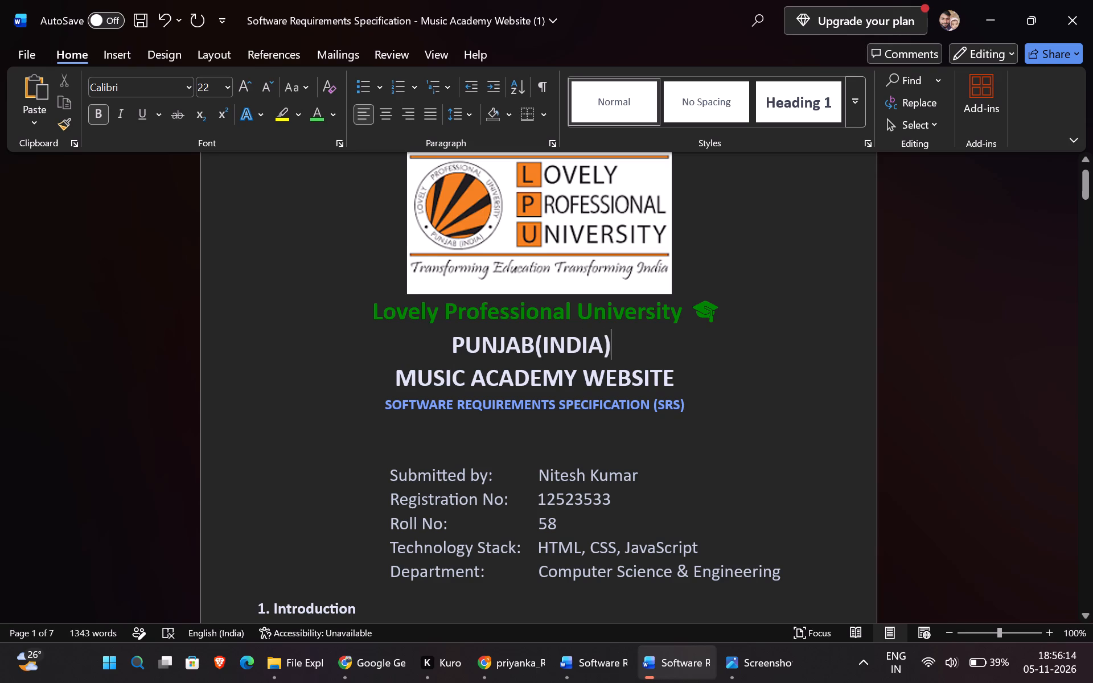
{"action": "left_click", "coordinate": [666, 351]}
Set the font colour of the MUSIC ACADEMY WEBSITE title to the standard dark red.
{"action": "left_click_drag", "start_coordinate": [678, 379], "coordinate": [392, 371]}
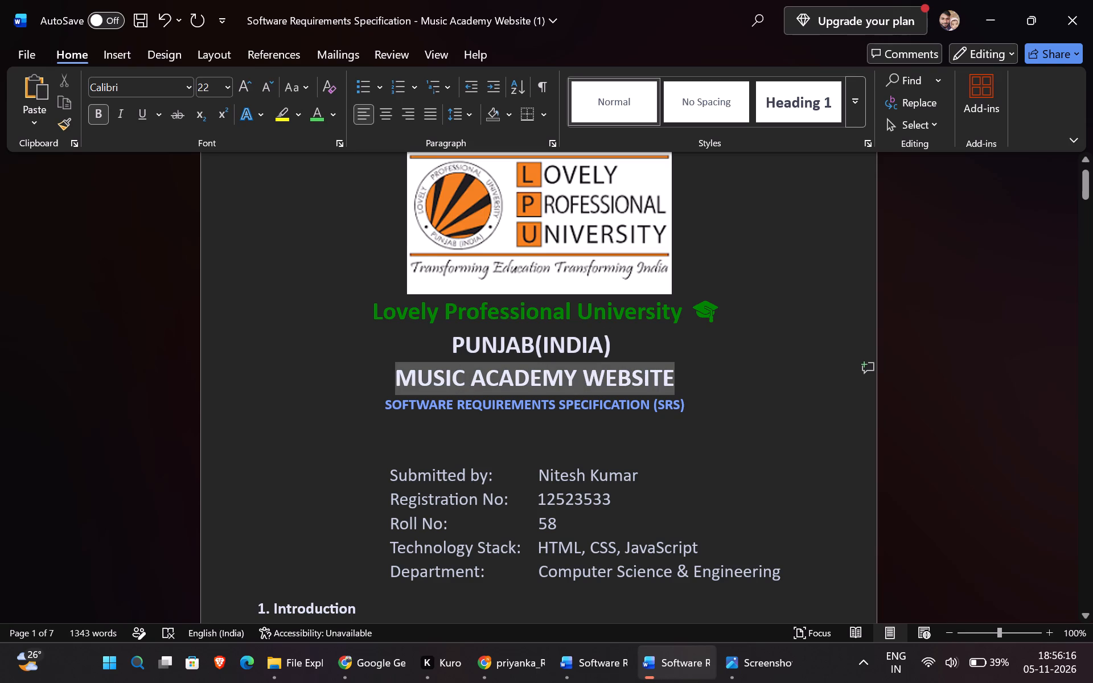
{"action": "left_click_drag", "start_coordinate": [392, 371], "coordinate": [390, 370]}
{"action": "left_click", "coordinate": [507, 343]}
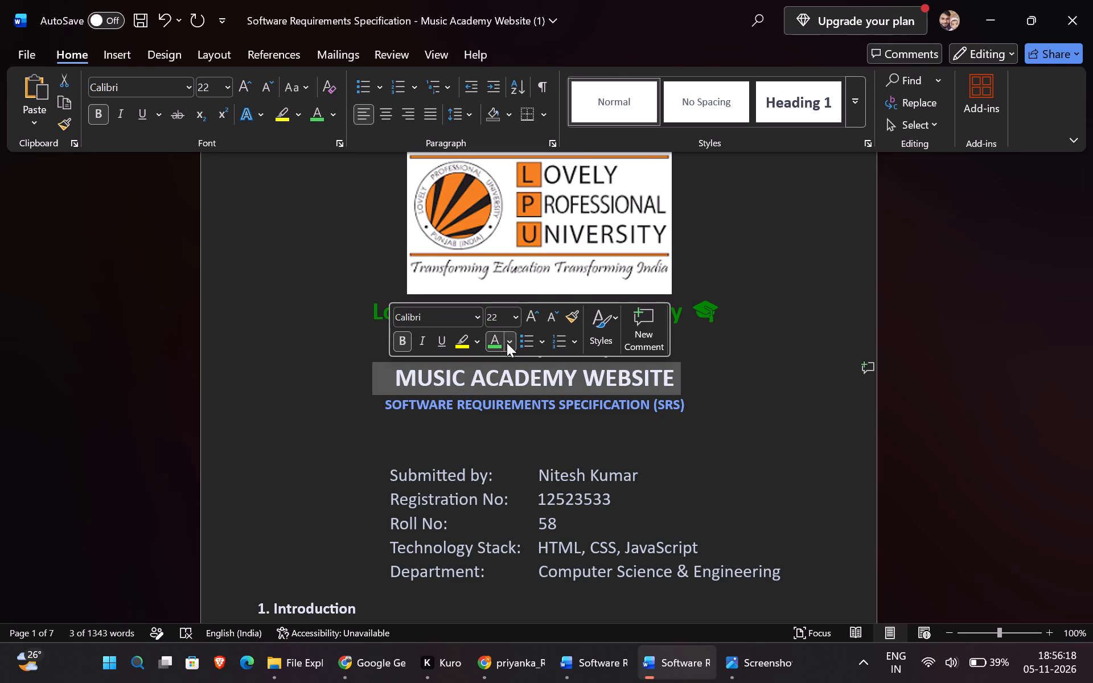
{"action": "left_click", "coordinate": [495, 270]}
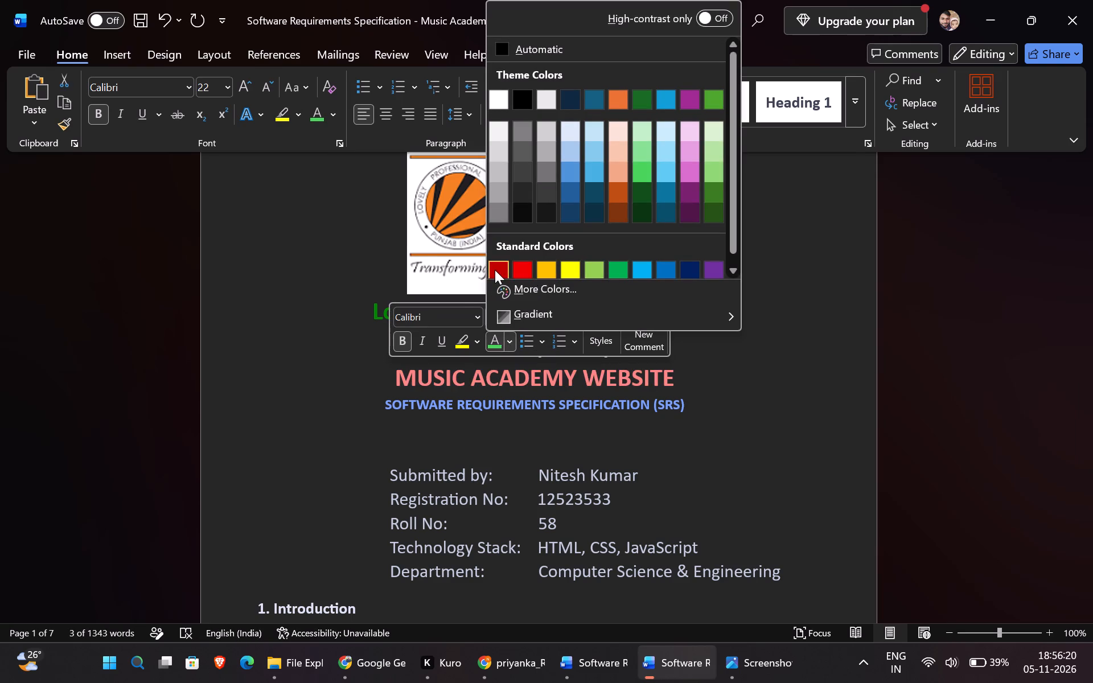
{"action": "left_click", "coordinate": [738, 385]}
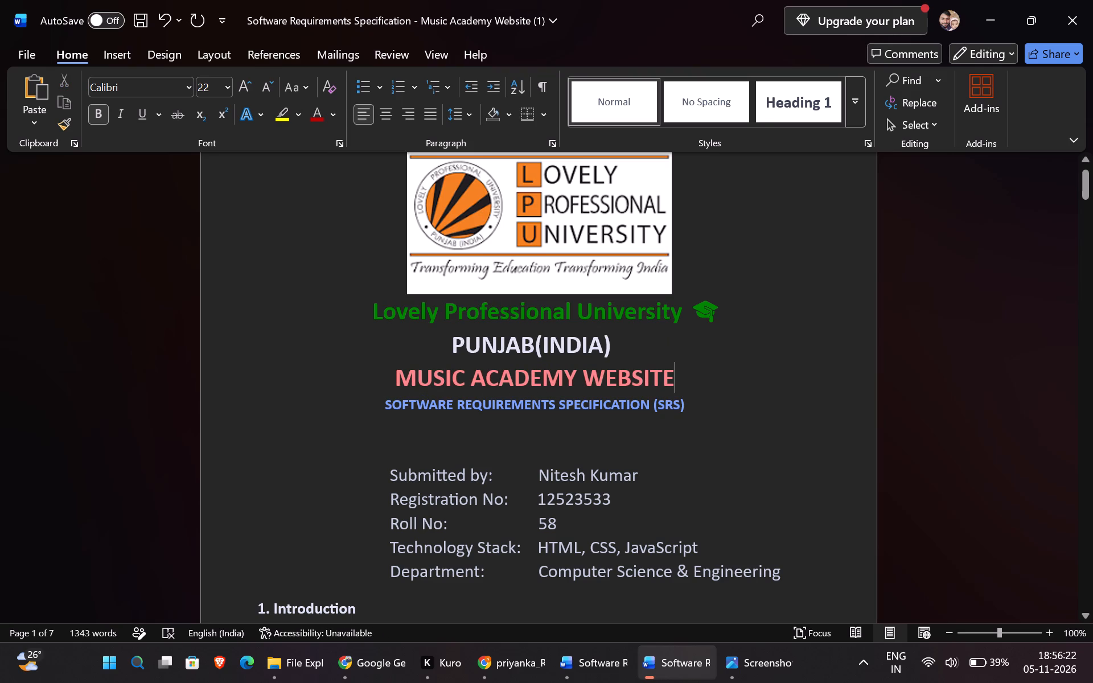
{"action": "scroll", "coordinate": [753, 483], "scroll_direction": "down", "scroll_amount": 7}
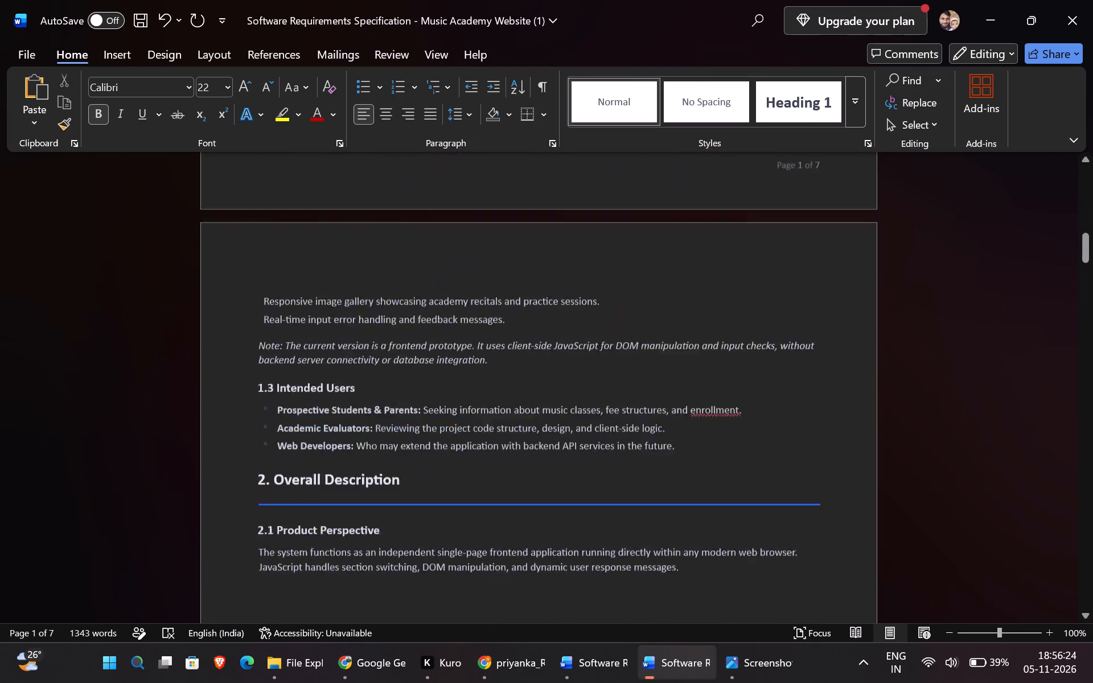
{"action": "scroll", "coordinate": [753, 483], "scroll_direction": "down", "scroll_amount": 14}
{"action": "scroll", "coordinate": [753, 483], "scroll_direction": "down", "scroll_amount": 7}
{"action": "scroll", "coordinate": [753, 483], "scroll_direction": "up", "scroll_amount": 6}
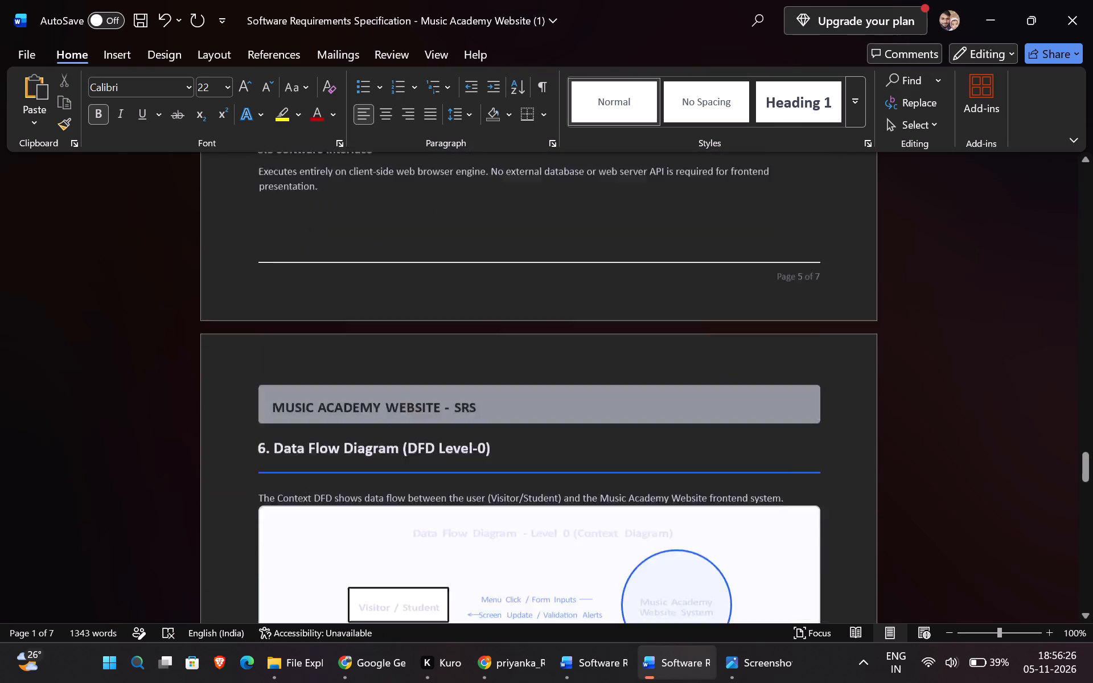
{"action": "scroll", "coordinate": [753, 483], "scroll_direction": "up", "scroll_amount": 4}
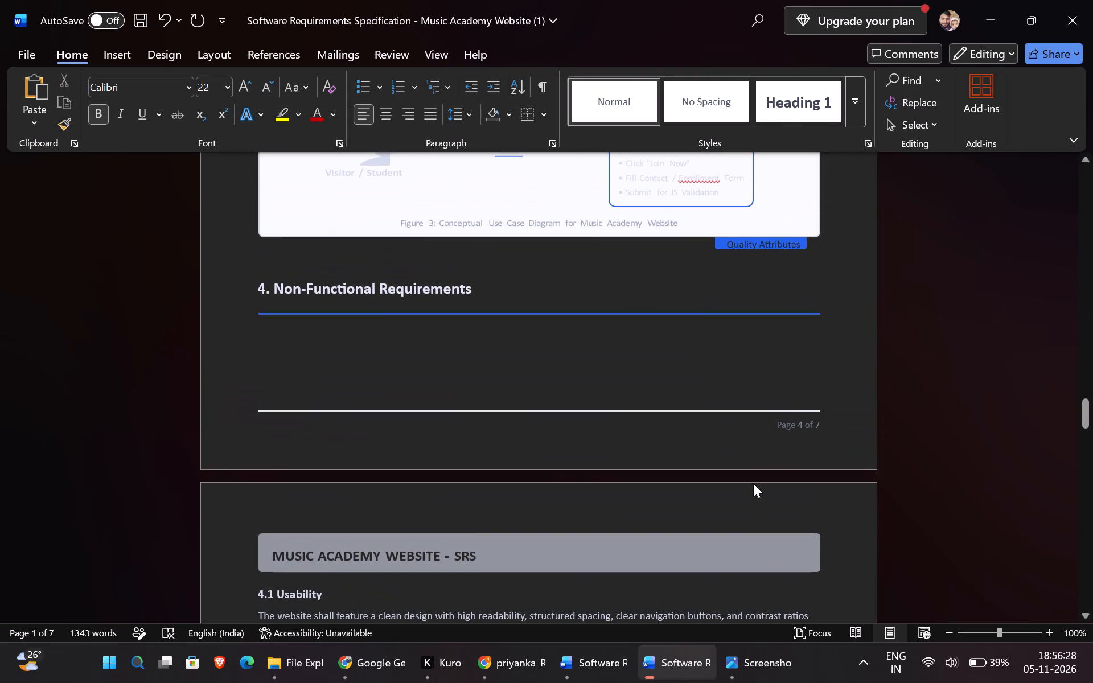
Set up a Save As copy of the document with the Desktop folder as destination and PDF as the file type.
{"action": "left_click", "coordinate": [25, 52]}
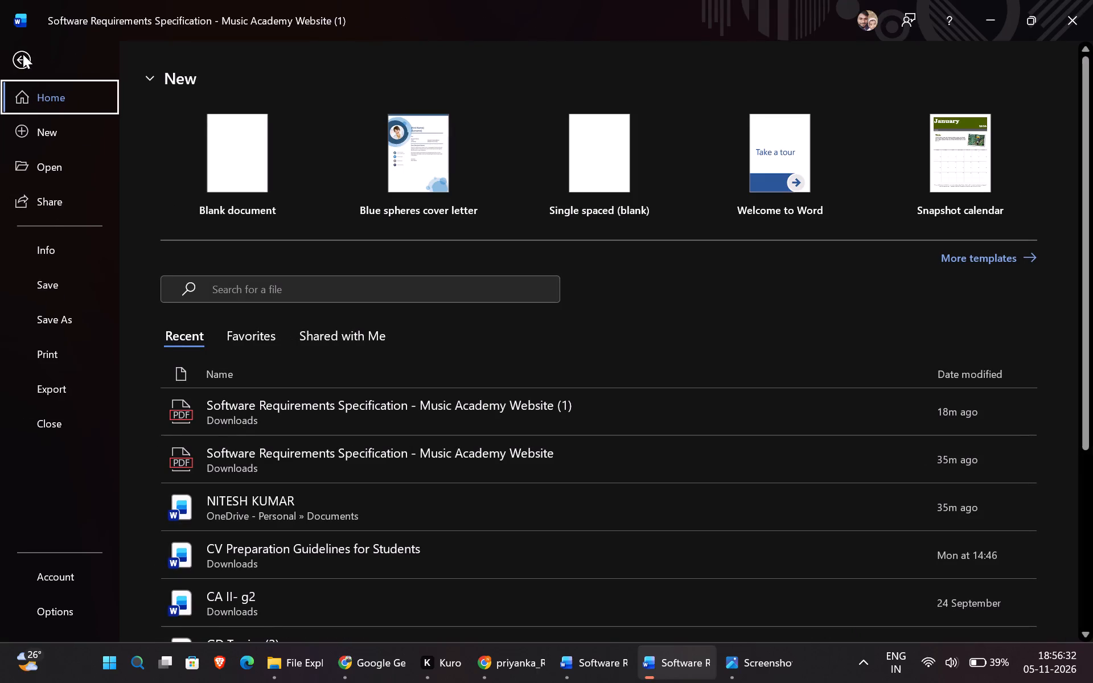
{"action": "left_click", "coordinate": [50, 317]}
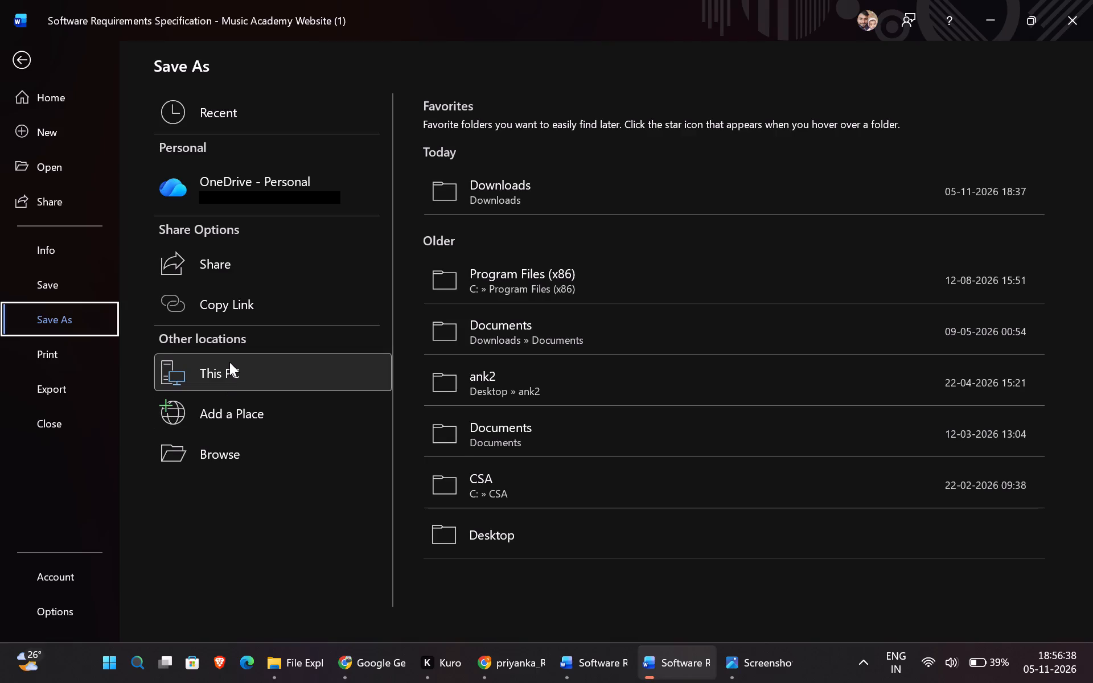
{"action": "left_click", "coordinate": [225, 439]}
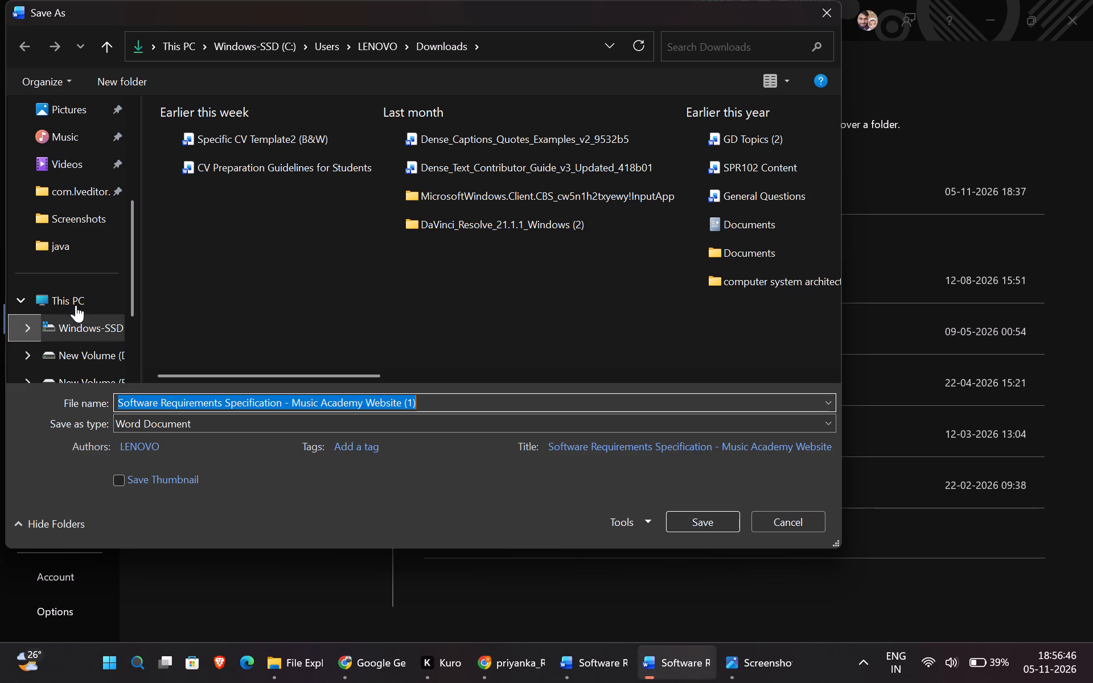
{"action": "scroll", "coordinate": [79, 312], "scroll_direction": "down", "scroll_amount": 1}
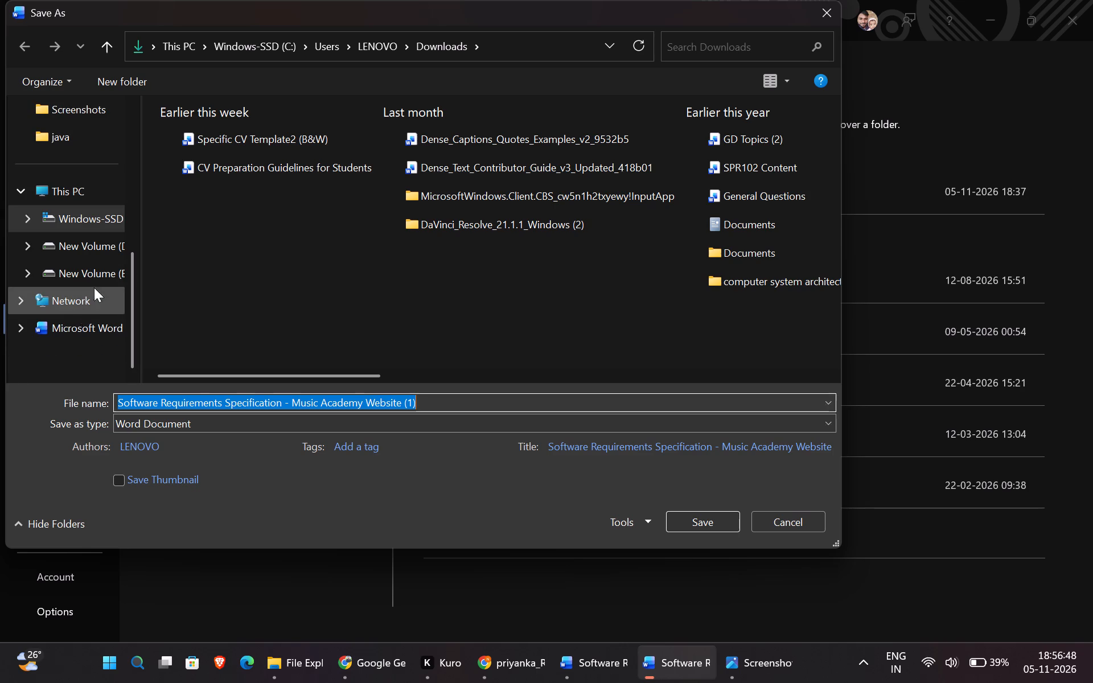
{"action": "scroll", "coordinate": [94, 286], "scroll_direction": "up", "scroll_amount": 2}
{"action": "left_click", "coordinate": [89, 258]}
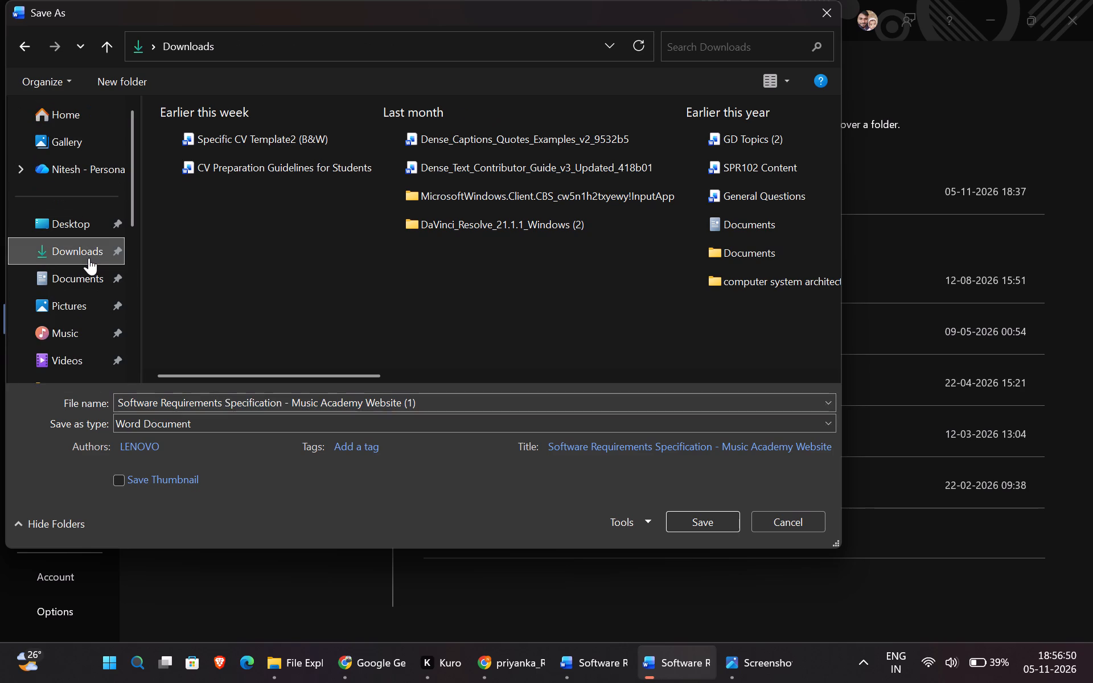
{"action": "left_click", "coordinate": [89, 229]}
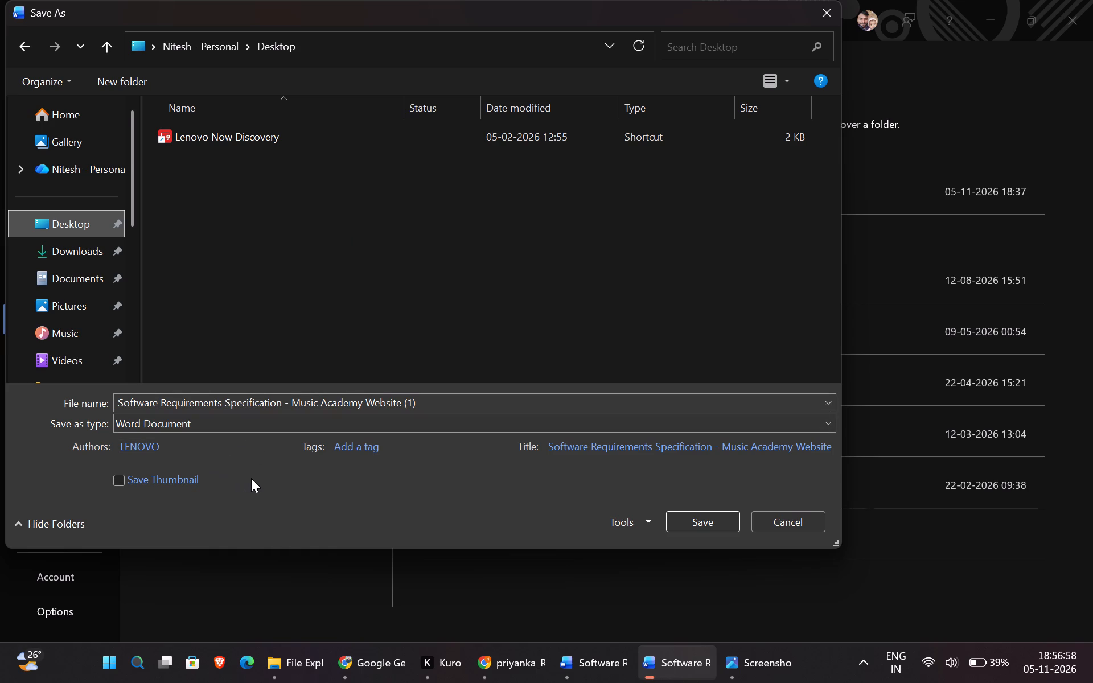
{"action": "left_click", "coordinate": [155, 425]}
{"action": "left_click", "coordinate": [137, 524]}
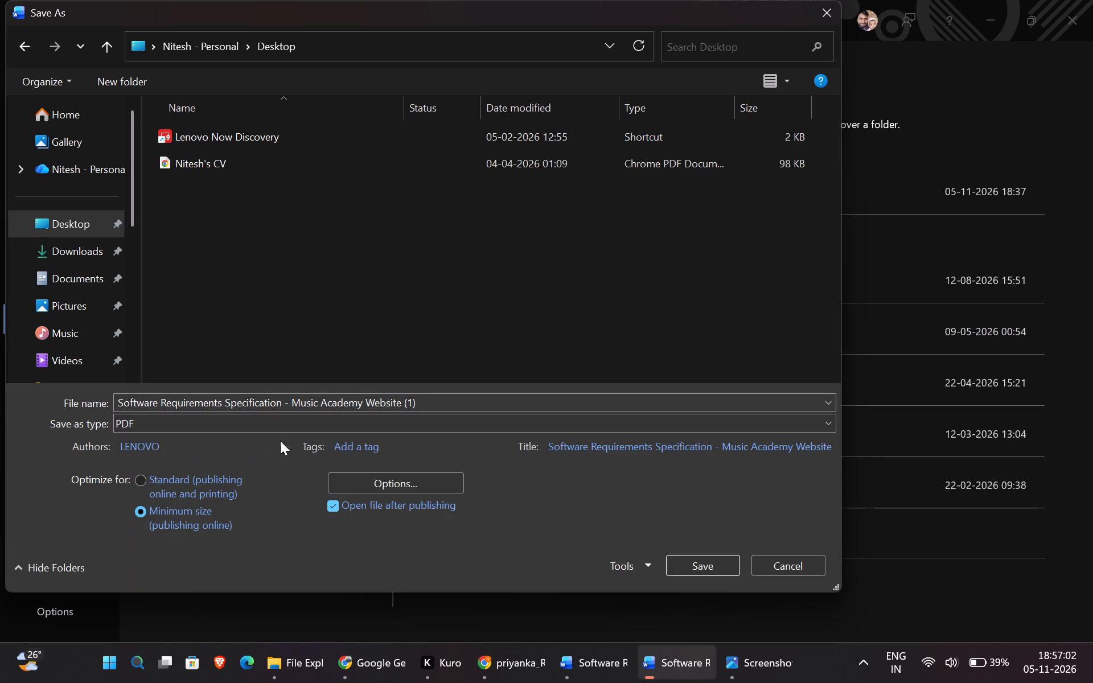
Clear the suggested file name for the PDF copy.
{"action": "left_click", "coordinate": [455, 404]}
{"action": "key", "text": "BackSpace"}
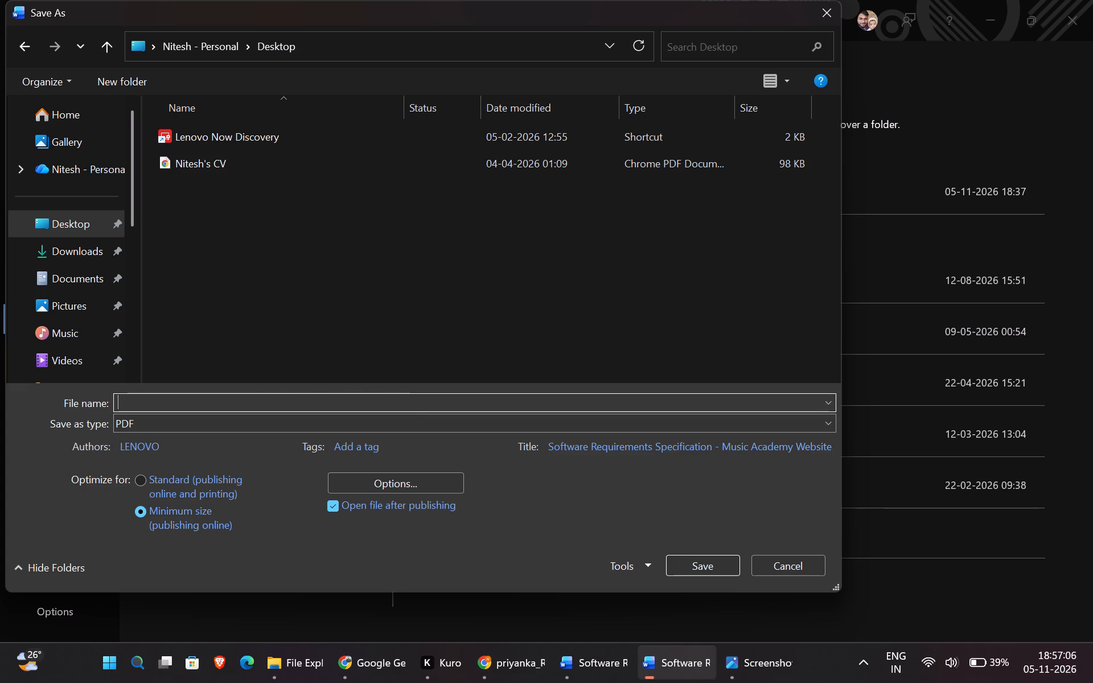
Name the PDF copy with the student's first name followed directly by the registration number, and save it.
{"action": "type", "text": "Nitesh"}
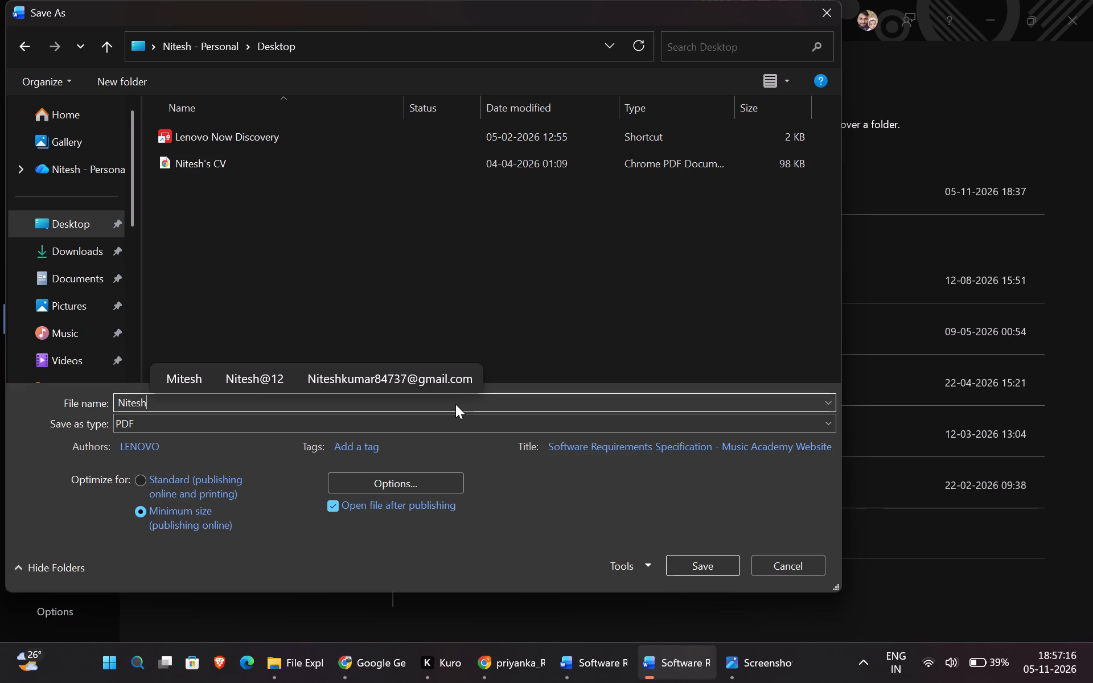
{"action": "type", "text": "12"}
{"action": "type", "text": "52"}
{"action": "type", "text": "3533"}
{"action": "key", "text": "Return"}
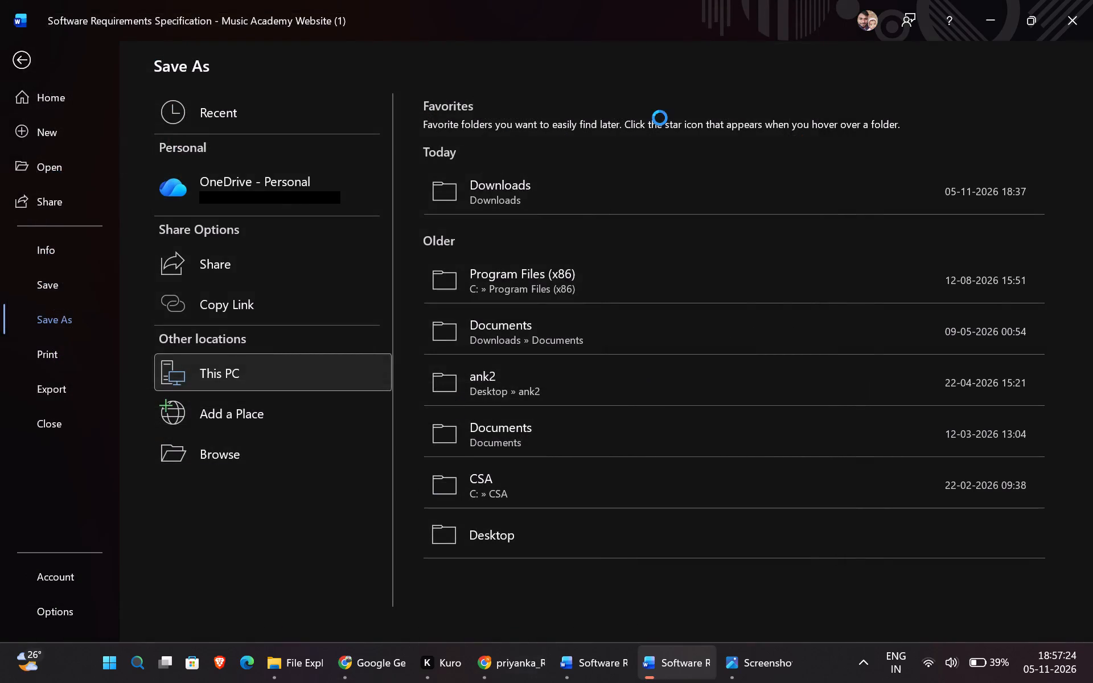
Switch to Chrome and look up "ums login" on Google in a new tab.
{"action": "left_click", "coordinate": [502, 678]}
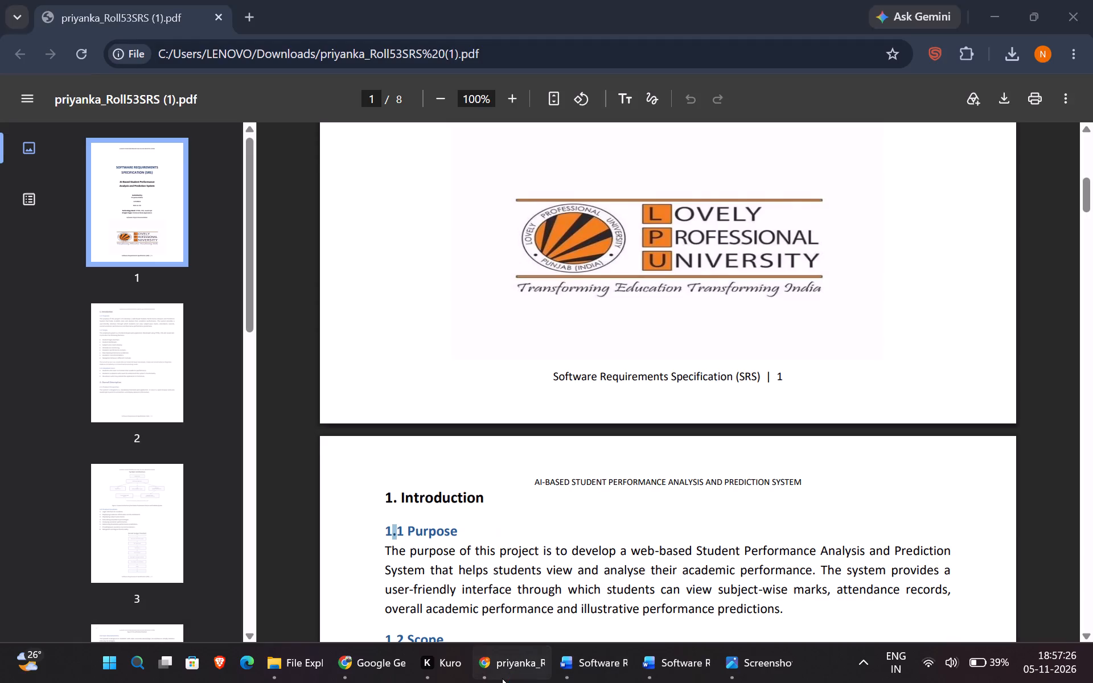
{"action": "left_click", "coordinate": [258, 19]}
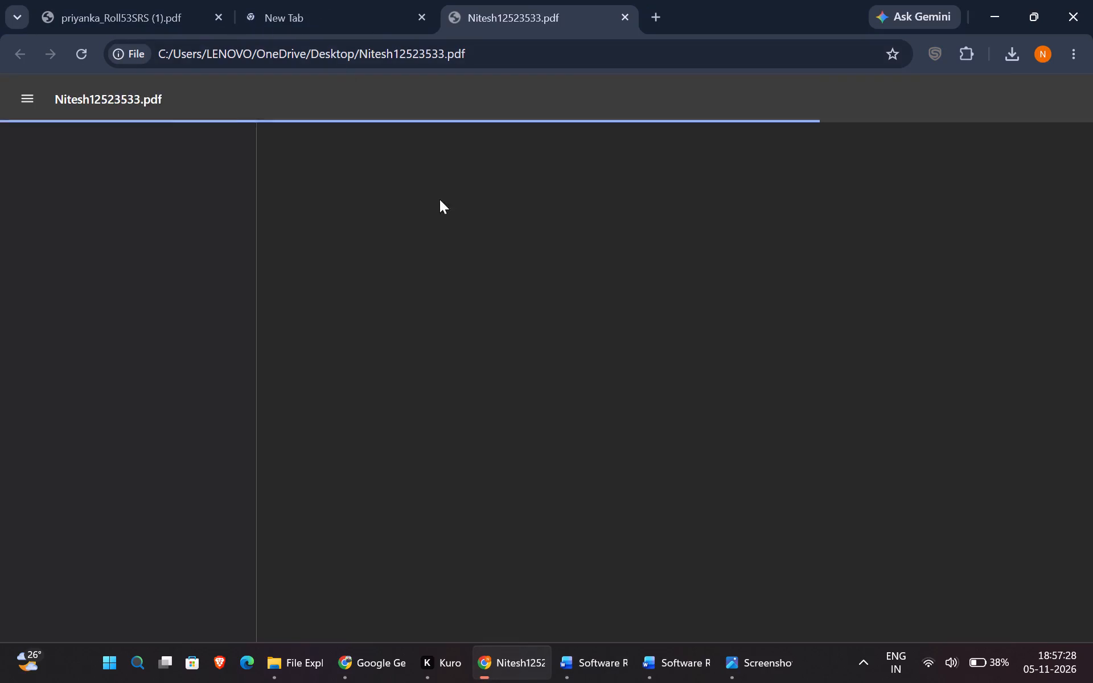
{"action": "left_click", "coordinate": [652, 11]}
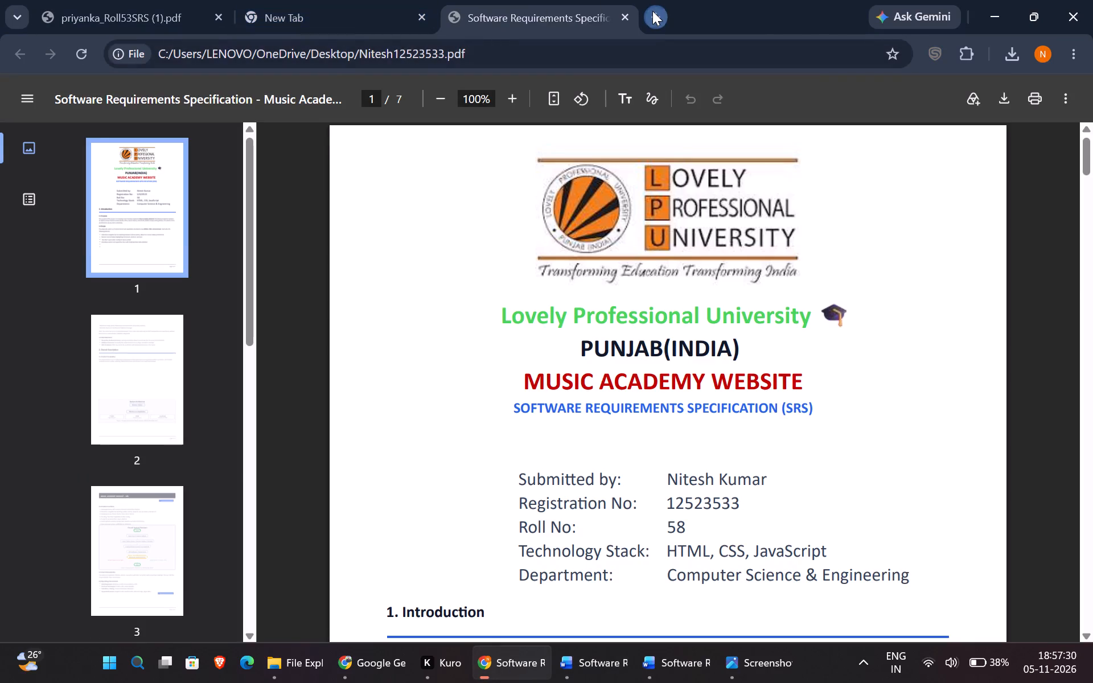
{"action": "left_click", "coordinate": [398, 347]}
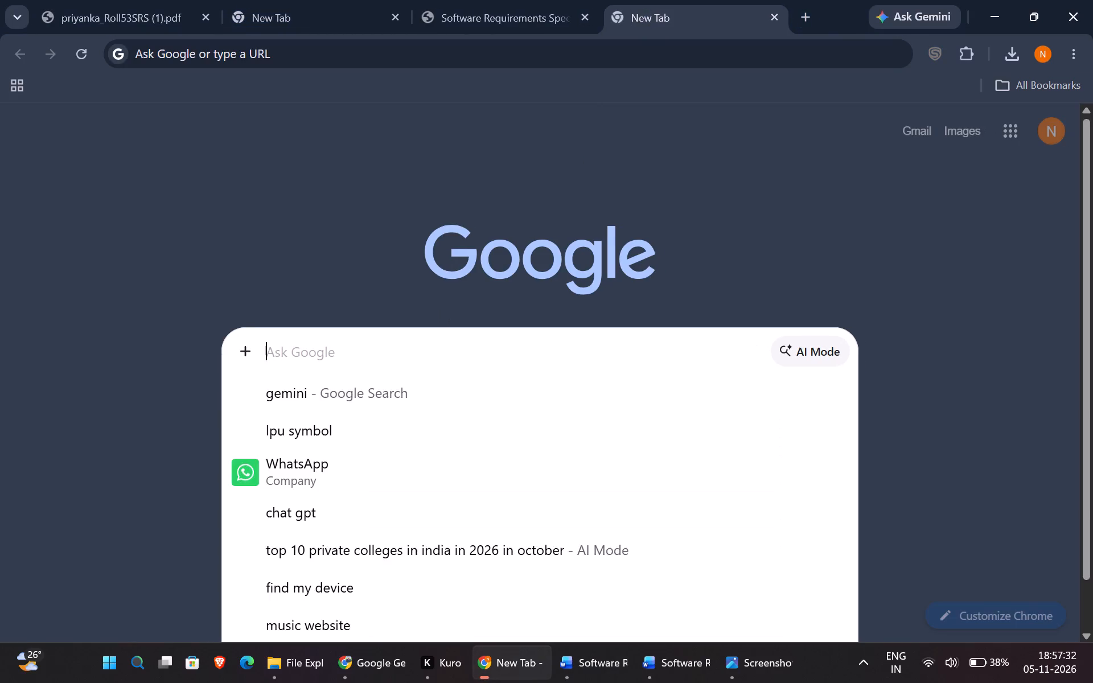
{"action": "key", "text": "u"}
{"action": "key", "text": "Left"}
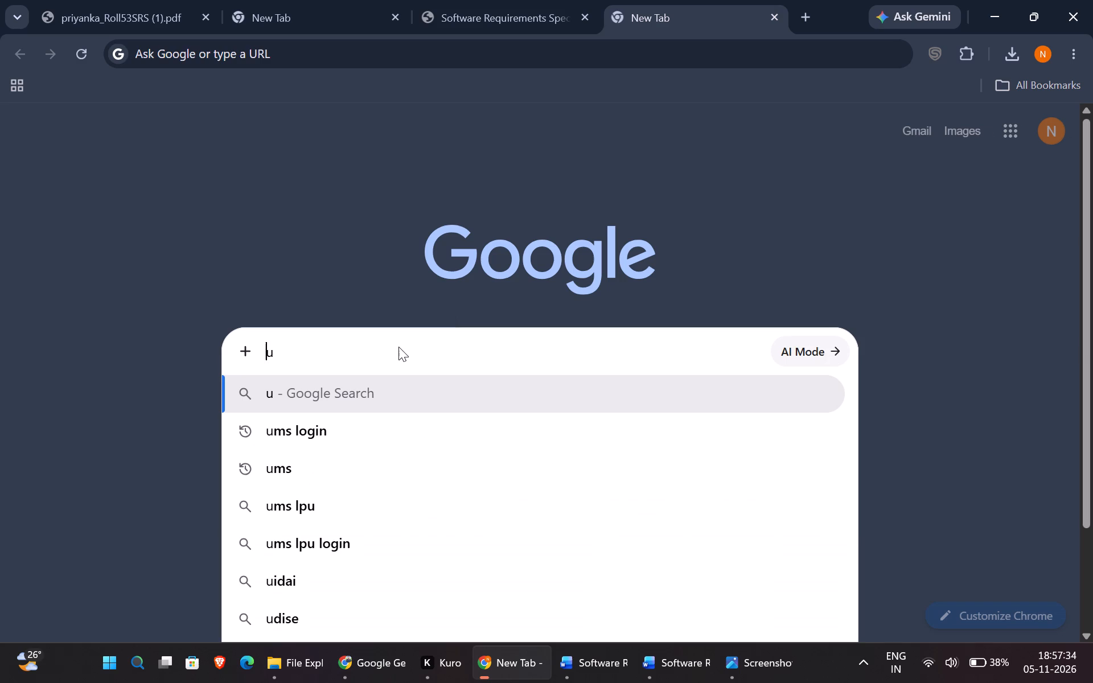
{"action": "key", "text": "Down"}
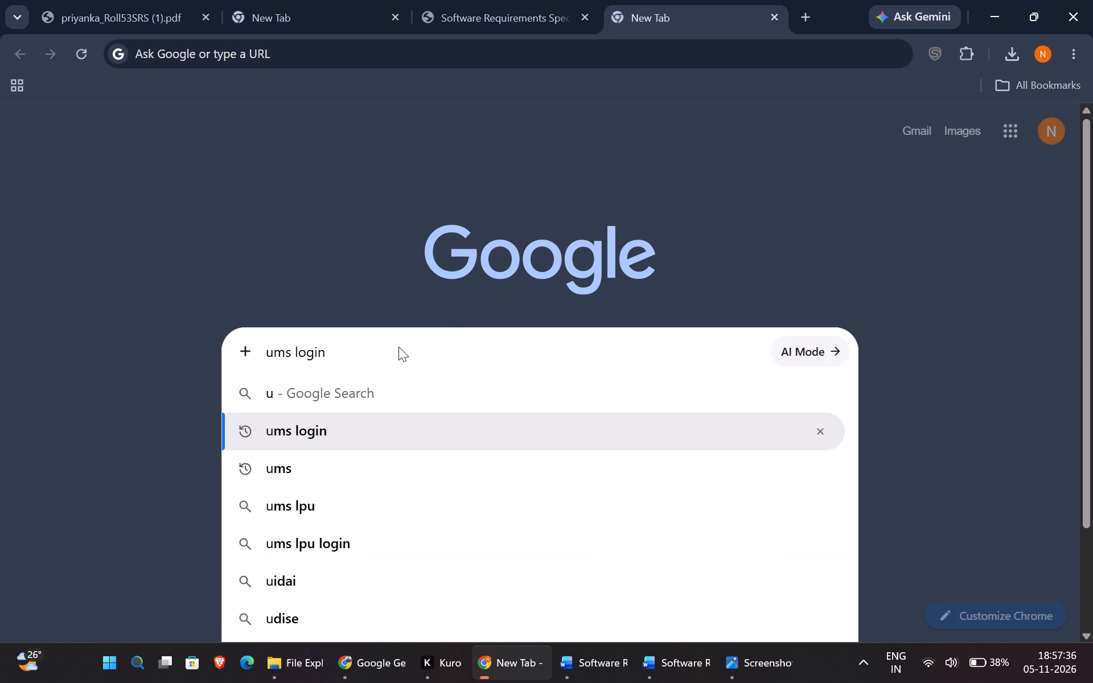